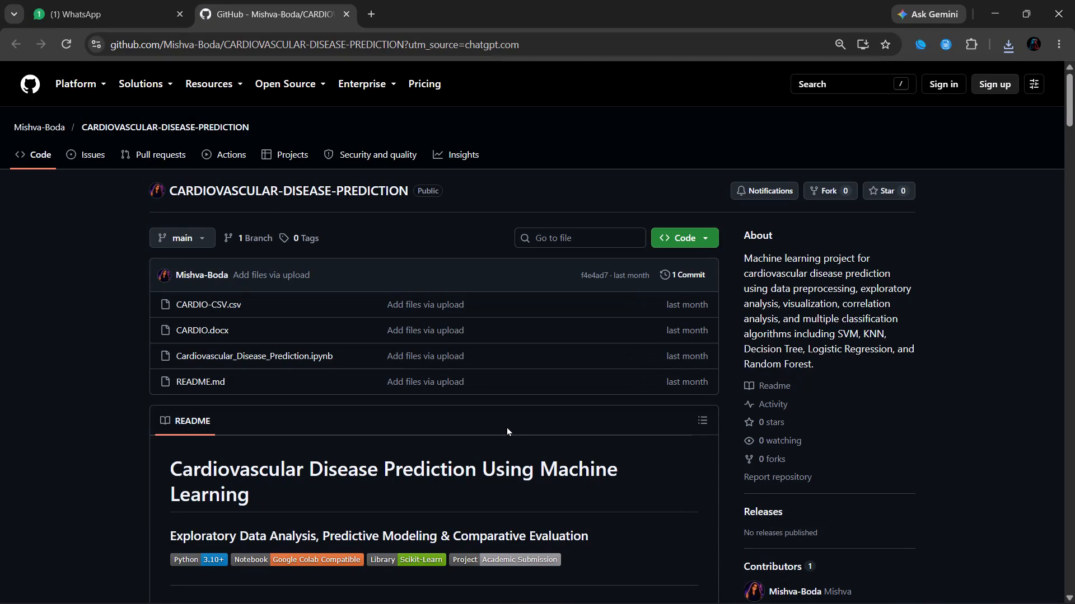
Download the raw CARDIO.docx file from the CARDIOVASCULAR-DISEASE-PREDICTION repository.
left_click(218, 325)
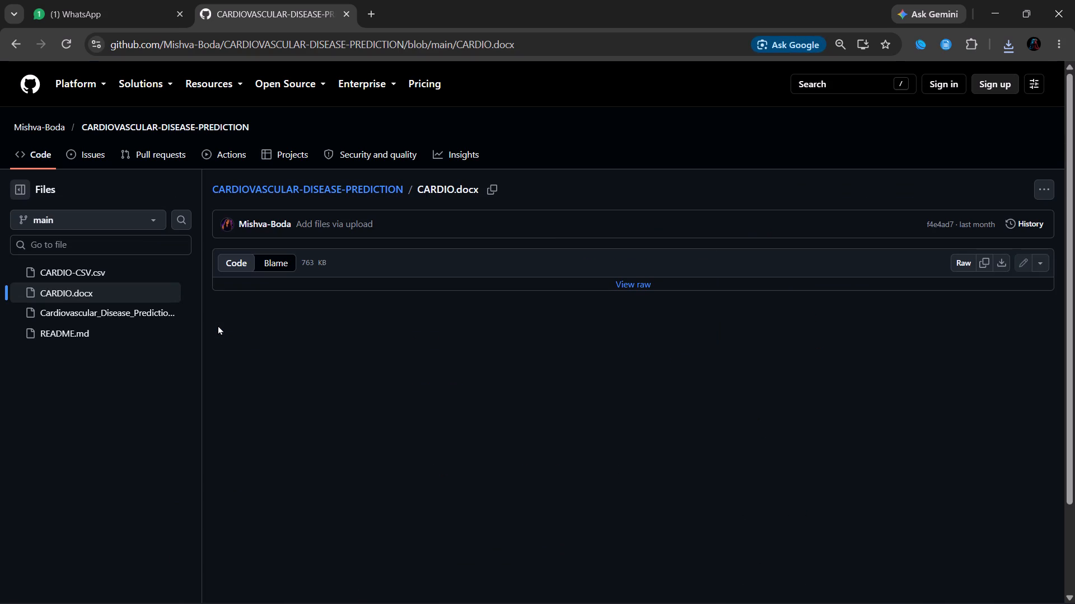
left_click(637, 281)
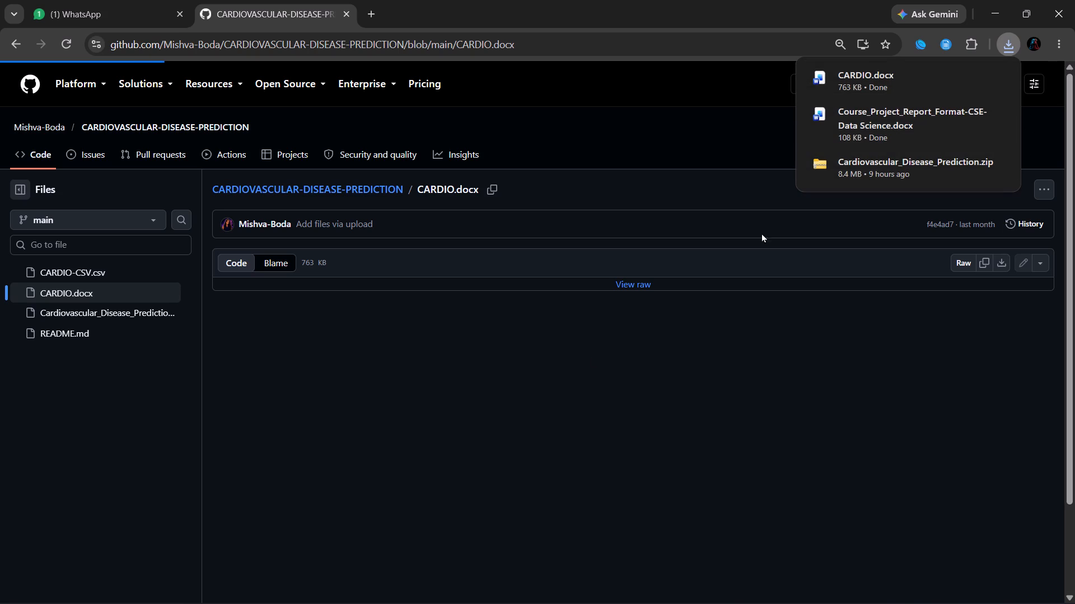
Open the downloaded CARDIO.docx in Word and review its project description and output instructions.
left_click(990, 79)
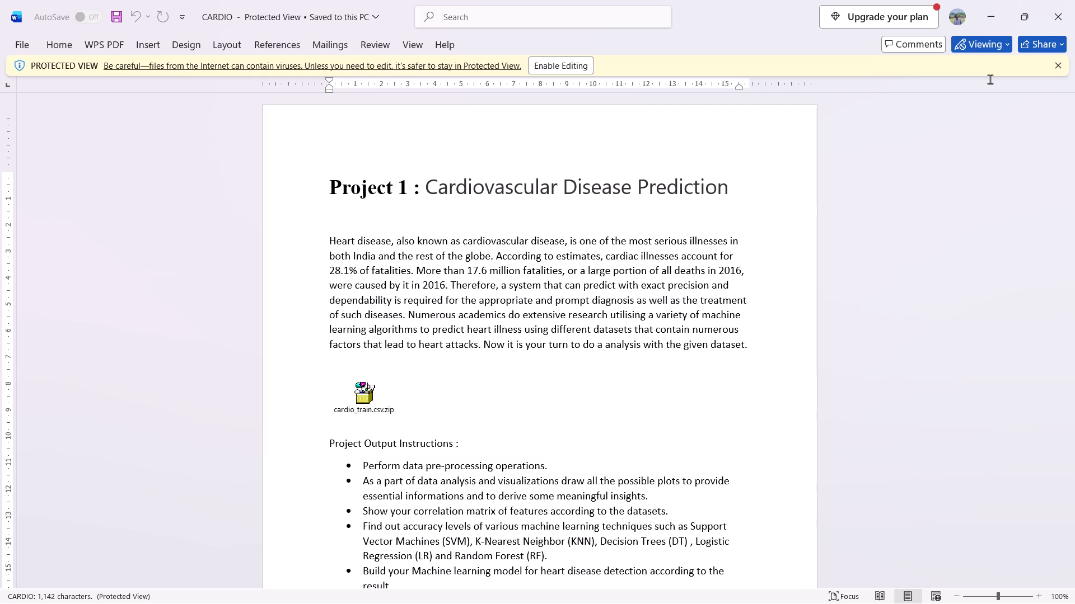
scroll(727, 295, "down", 2)
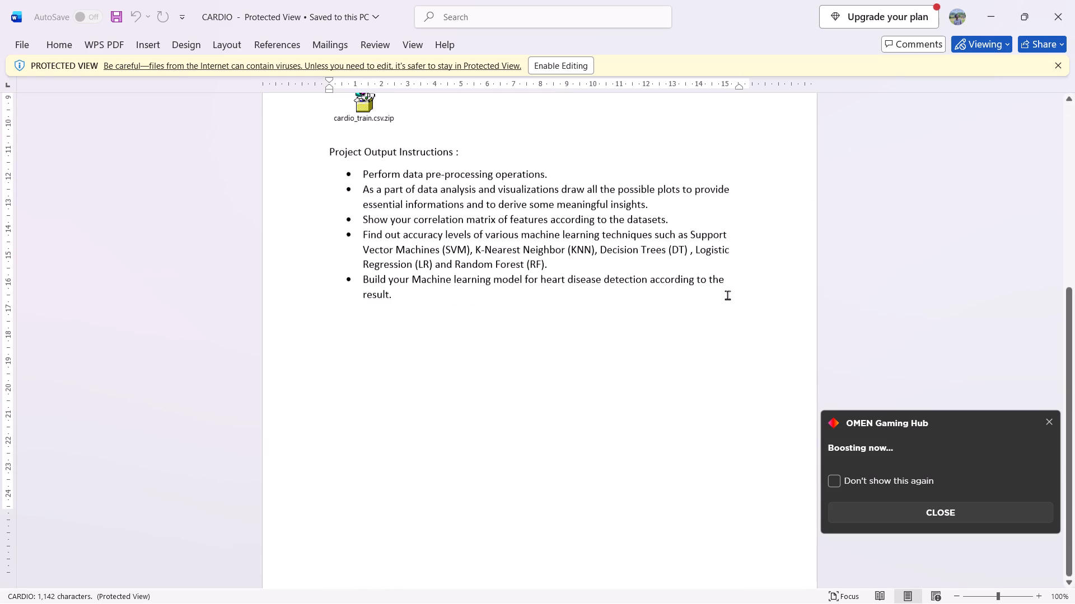
scroll(727, 295, "down", 4)
scroll(727, 295, "up", 4)
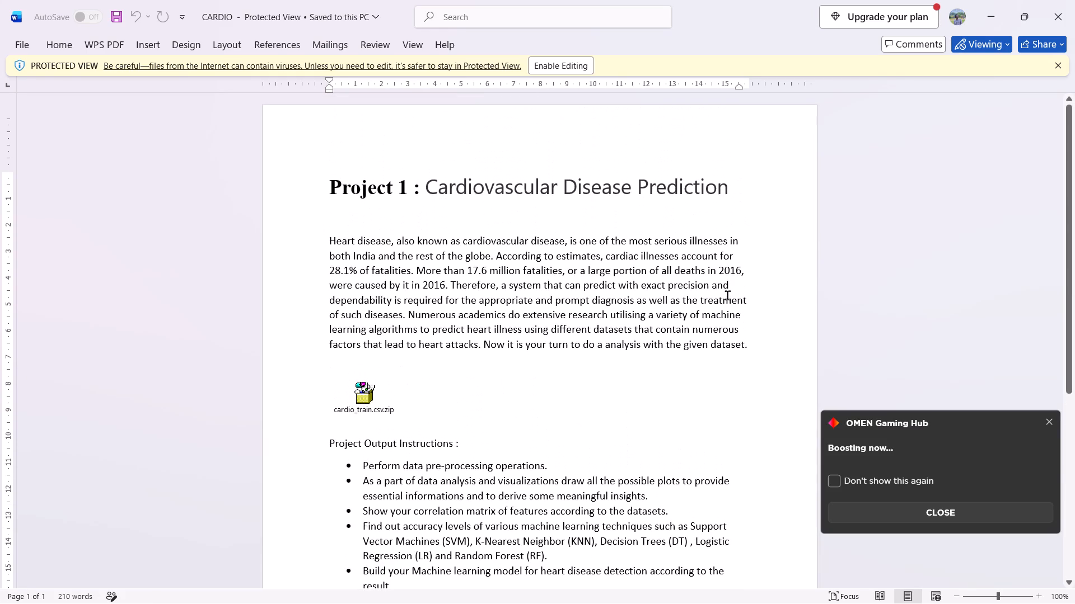
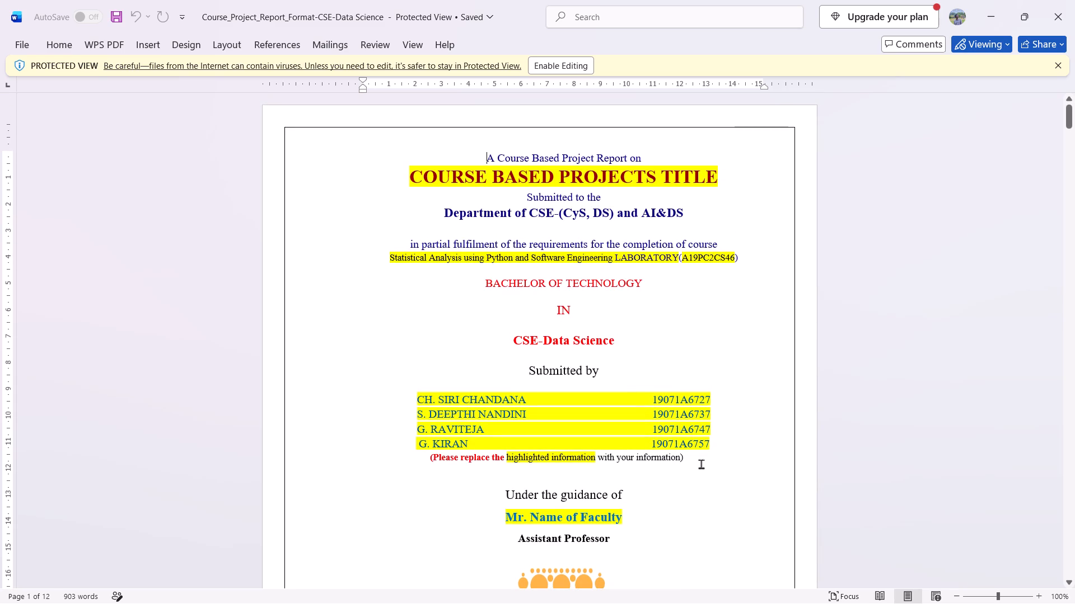
Copy the heading "Cardiovascular Disease Prediction Using Machine Learning" from the README on GitHub in Chrome.
key("alt+Tab")
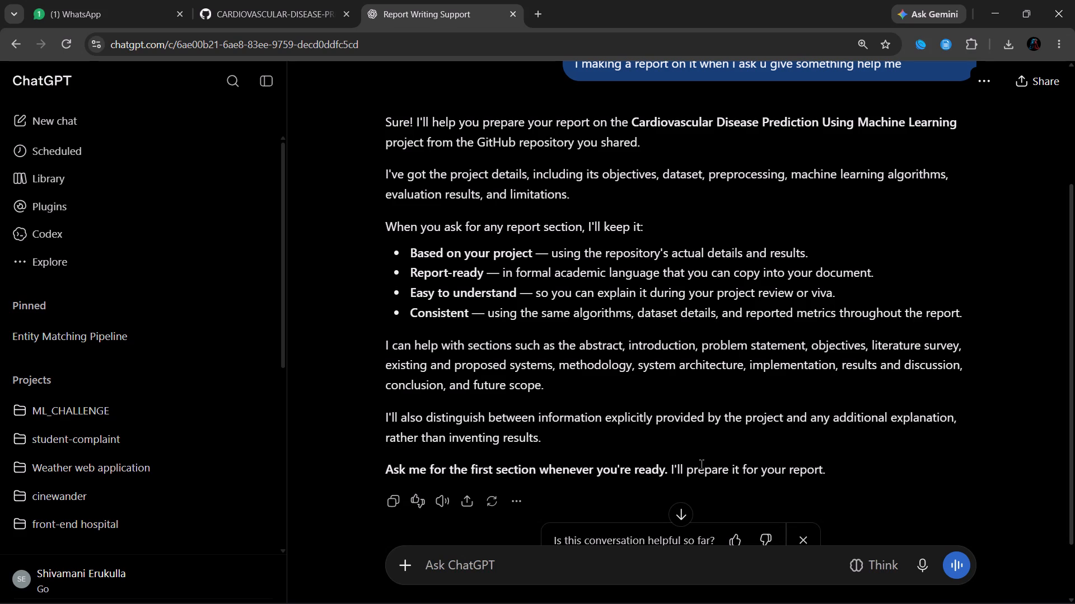
scroll(664, 331, "up", 1)
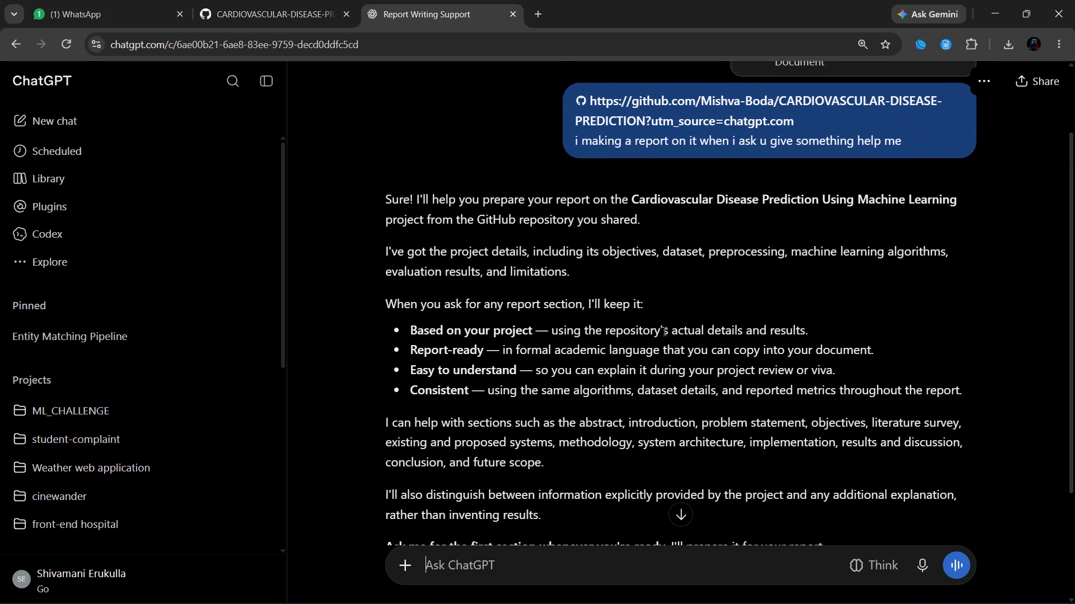
left_click(253, 0)
left_click(540, 223)
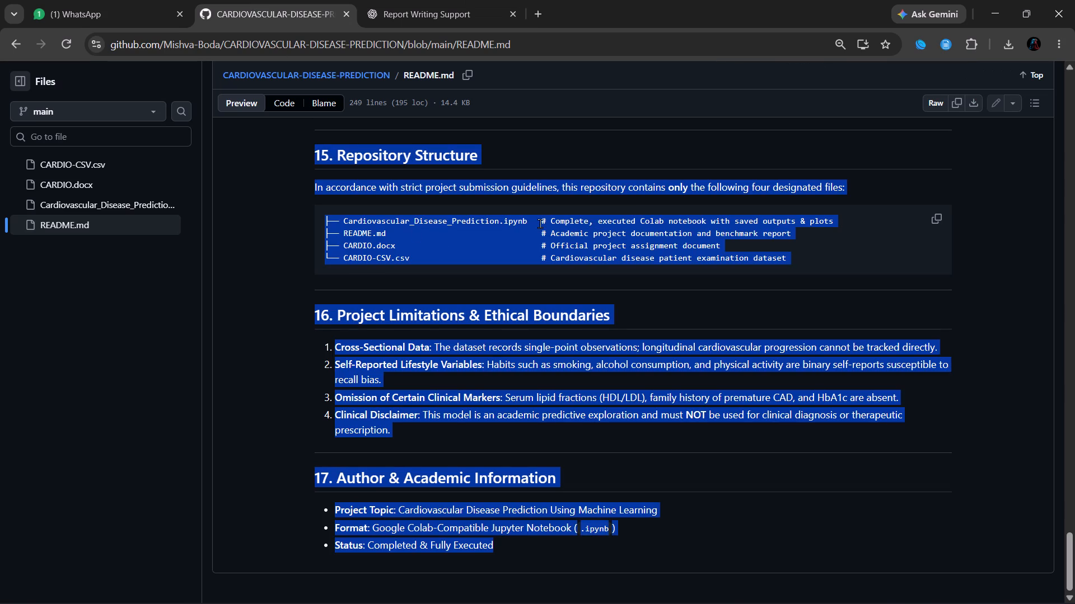
scroll(540, 223, "up", 13)
scroll(540, 223, "up", 8)
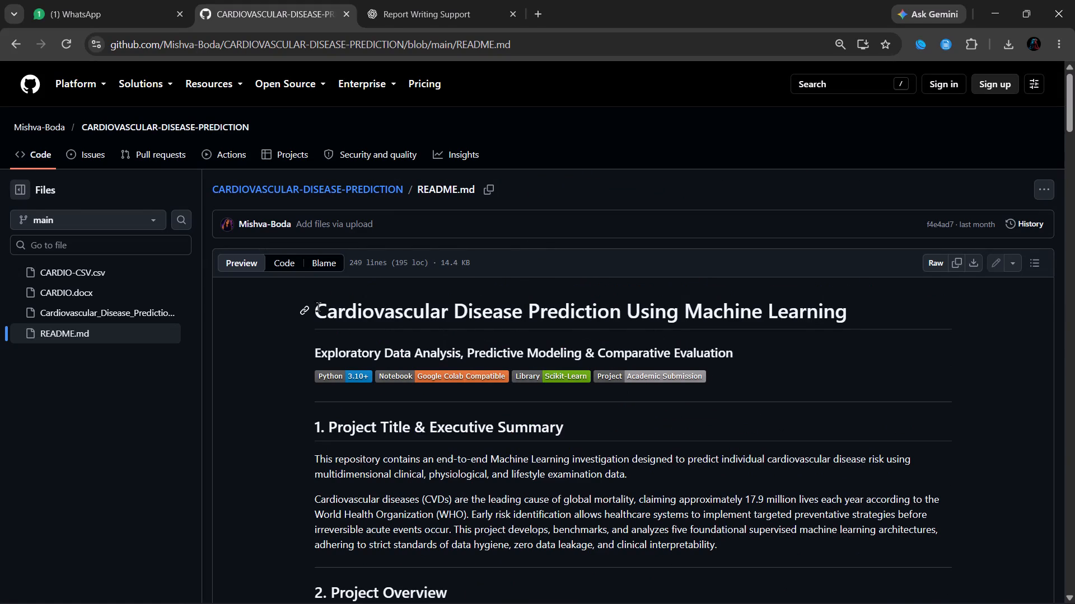
left_click_drag(318, 308, 885, 296)
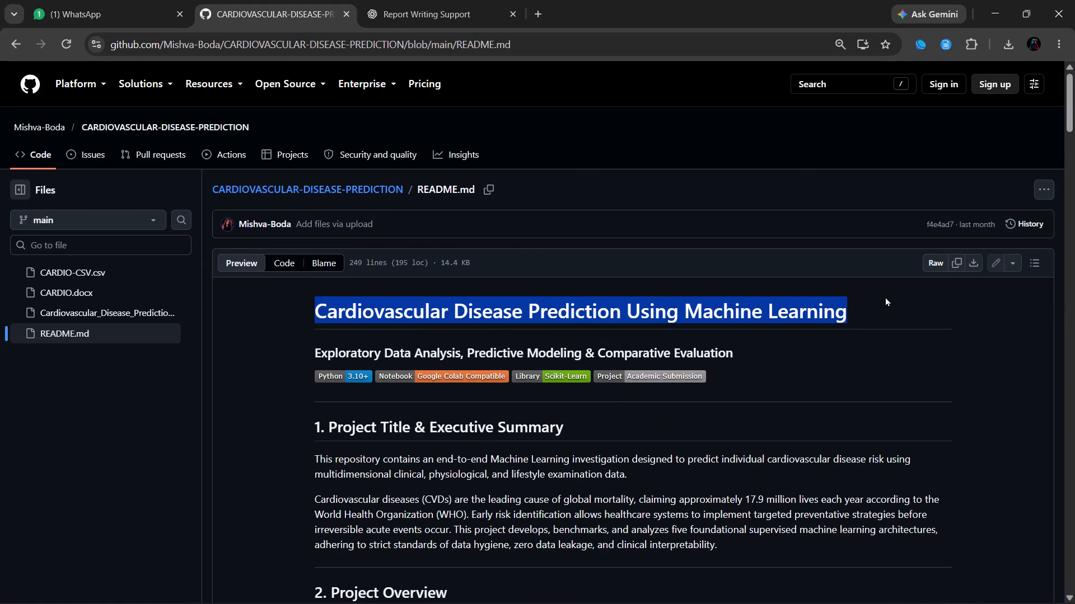
key("ctrl+c")
In the Word report format, enable editing and replace "COURSE BASED PROJECTS TITLE" with the copied project title.
key("alt+Tab")
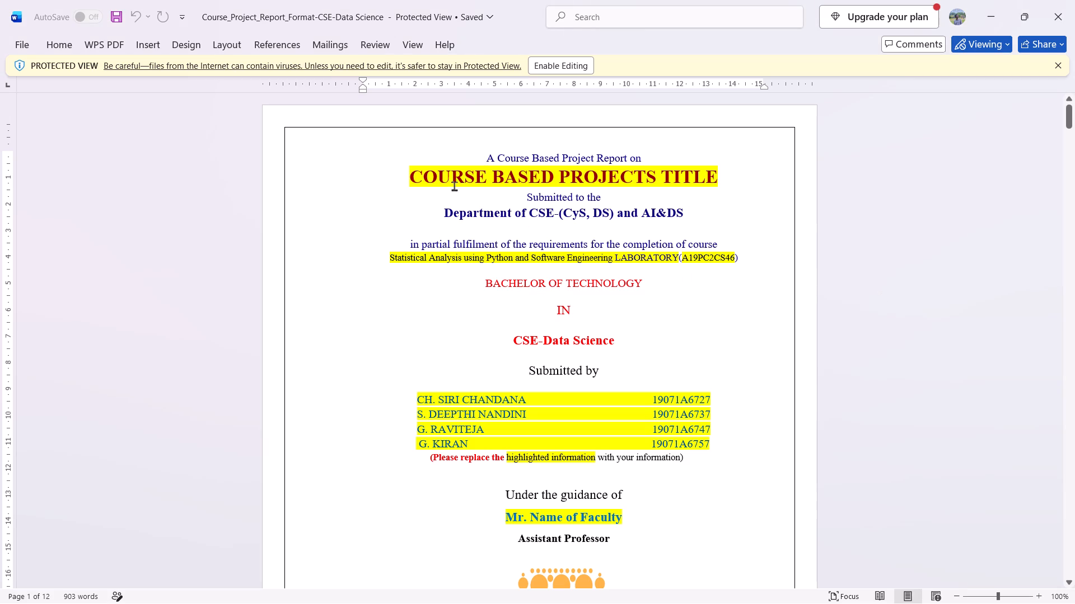
left_click_drag(411, 172, 706, 165)
left_click_drag(706, 165, 719, 167)
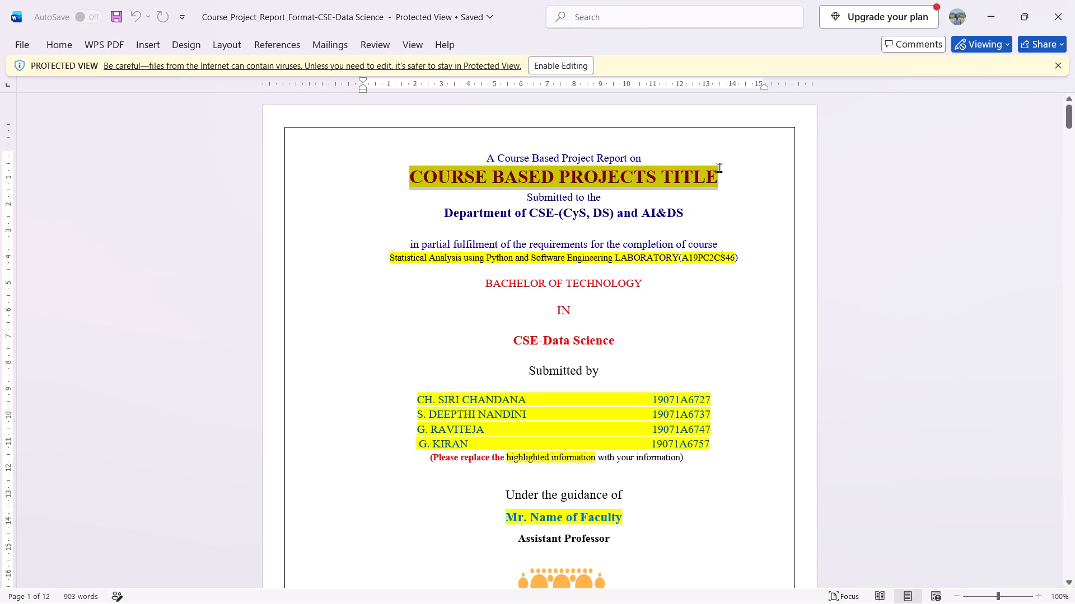
key("ctrl+v")
left_click(550, 74)
left_click(558, 64)
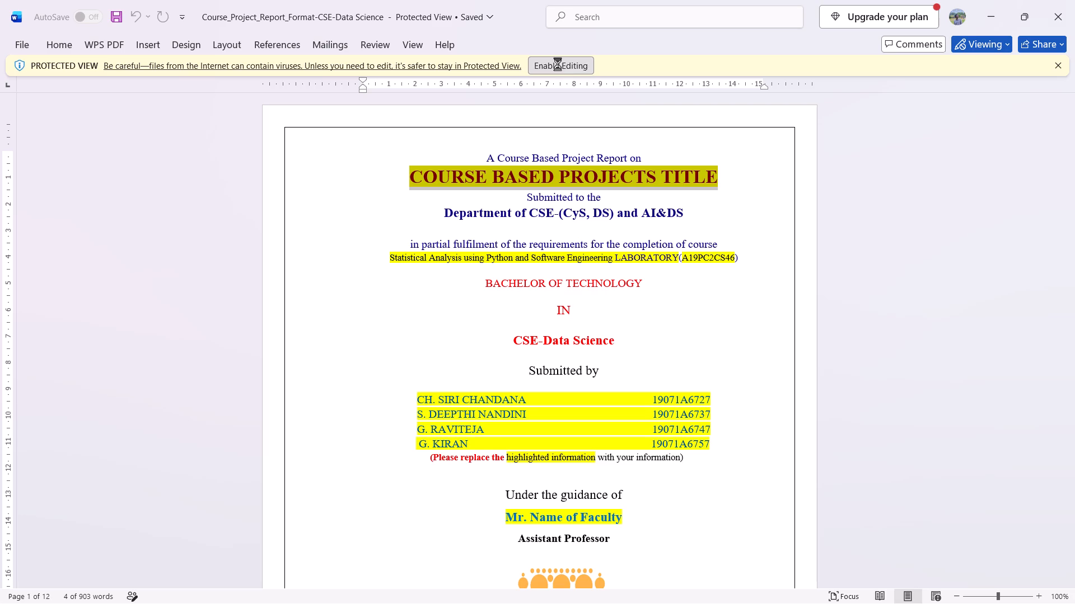
left_click_drag(408, 155, 507, 152)
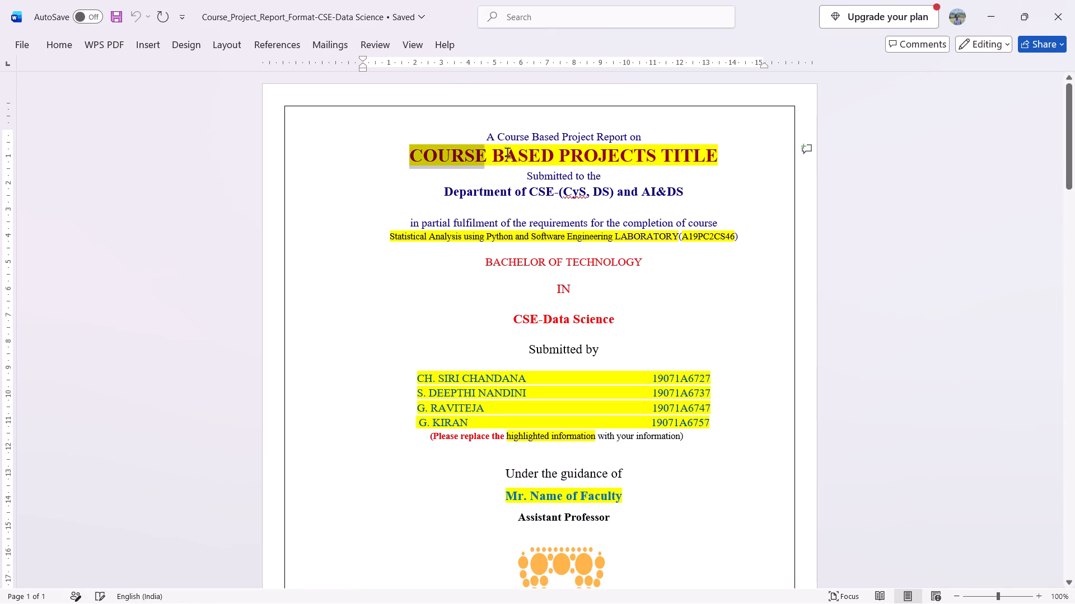
left_click_drag(507, 152, 717, 154)
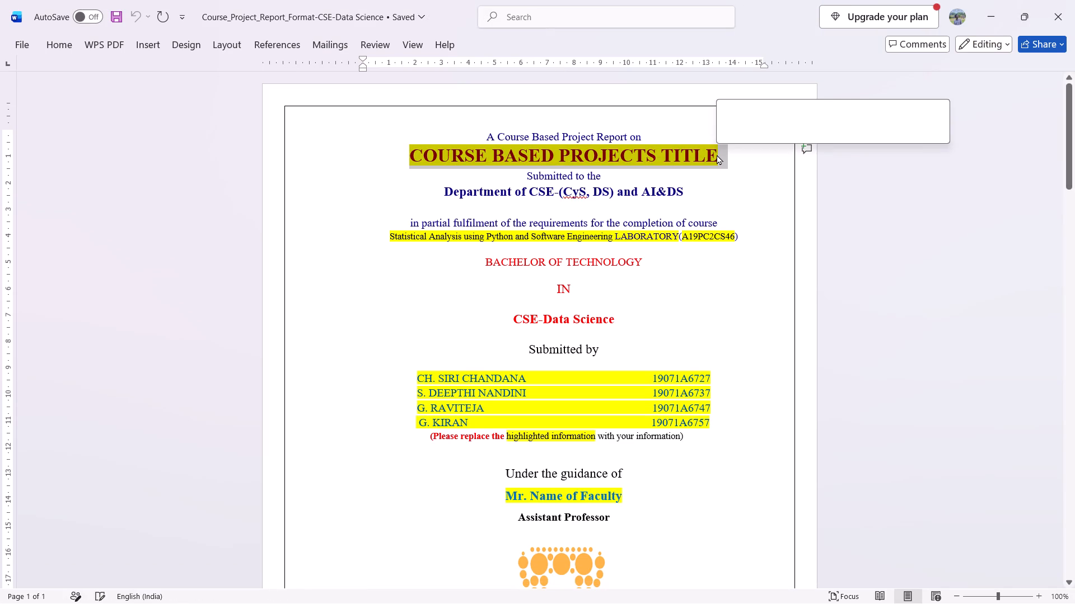
key("ctrl+v")
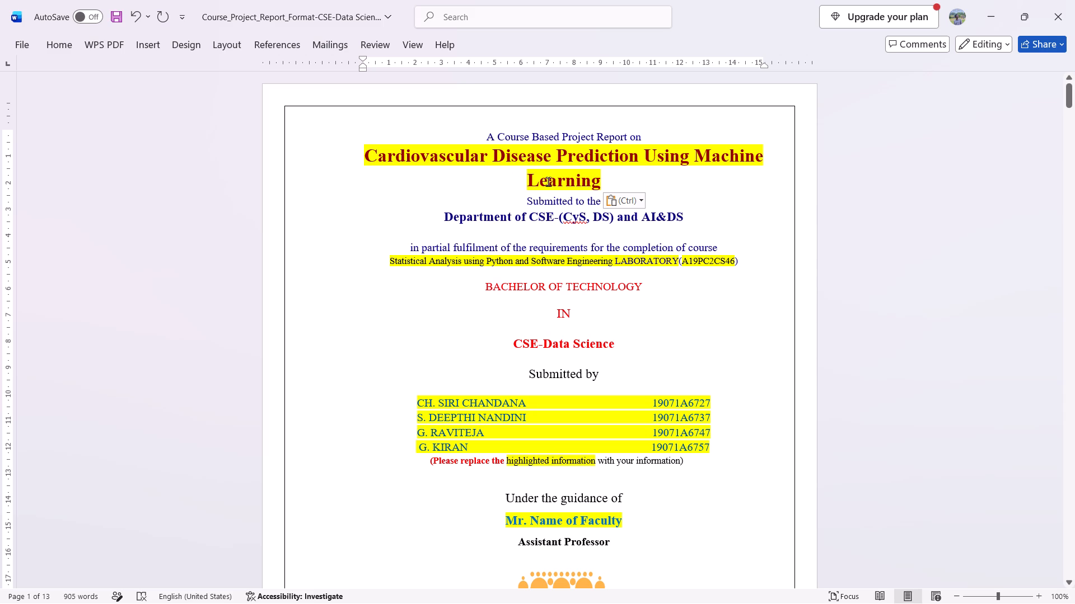
Set the project title on the cover page to font size 16.
left_click_drag(366, 152, 603, 173)
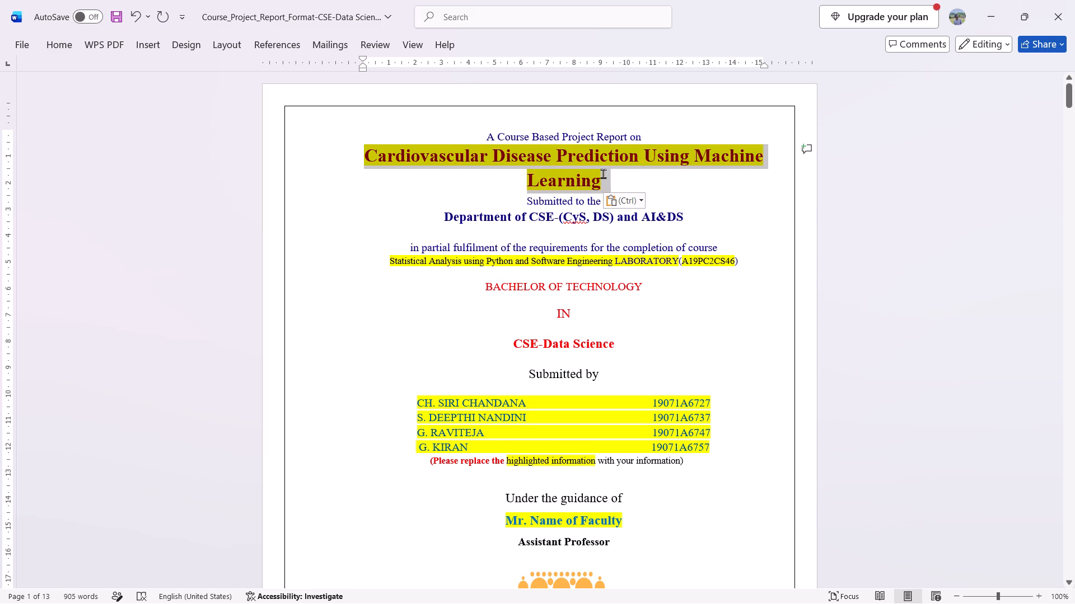
left_click_drag(603, 173, 604, 175)
left_click(709, 133)
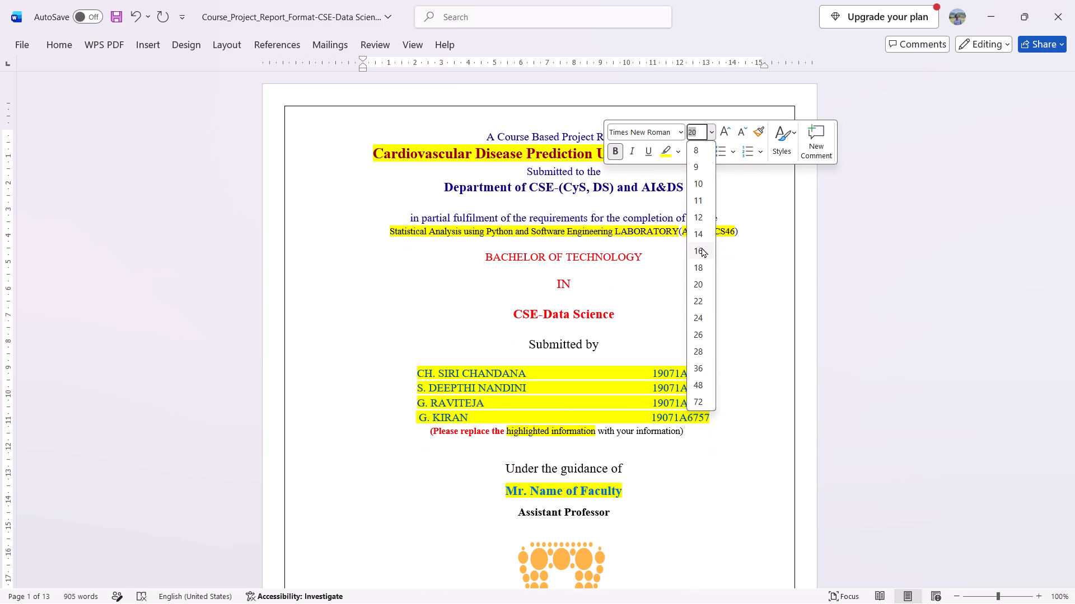
left_click(702, 247)
left_click(745, 211)
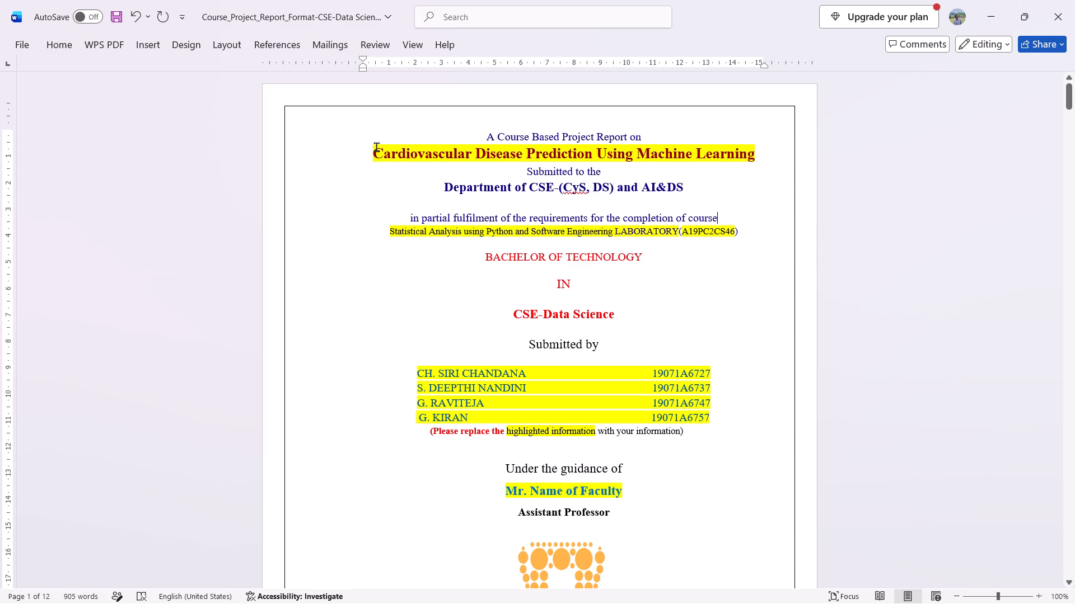
Remove the yellow highlight from the project title on the cover page.
left_click_drag(375, 154, 760, 148)
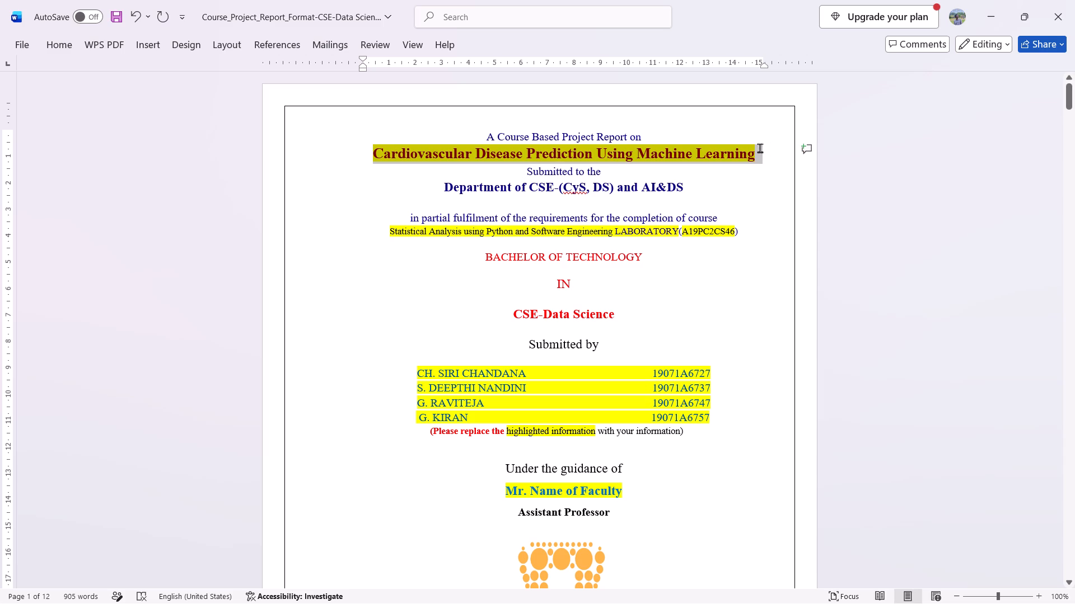
left_click(820, 129)
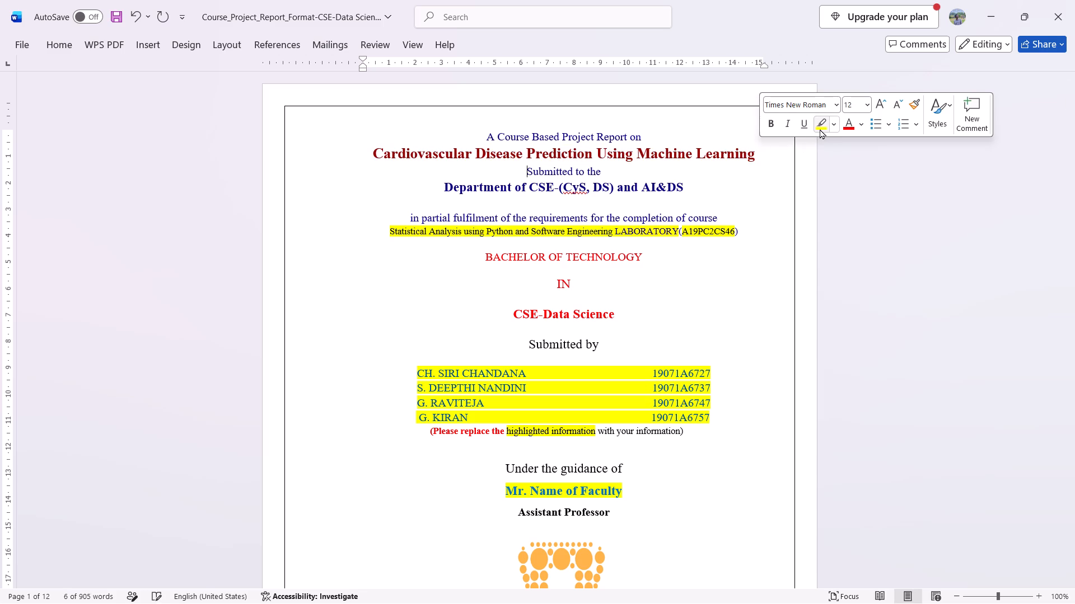
left_click(709, 182)
Switch to Chrome, search the web for the VNR syllabus in a new tab, and open the VNRVJIET Syllabus Books page.
scroll(593, 249, "down", 1)
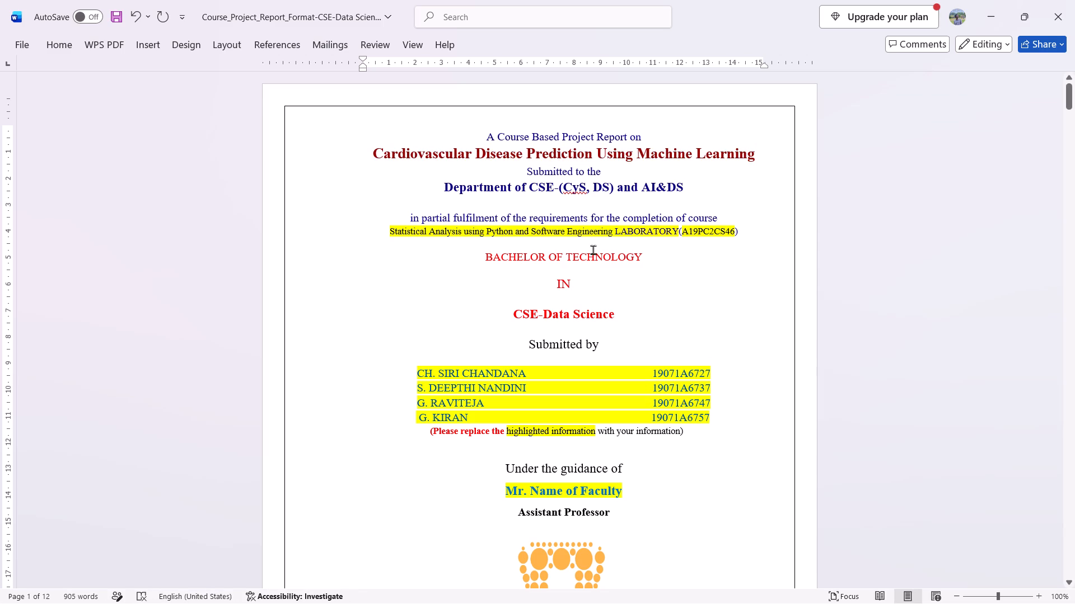
scroll(593, 249, "down", 1)
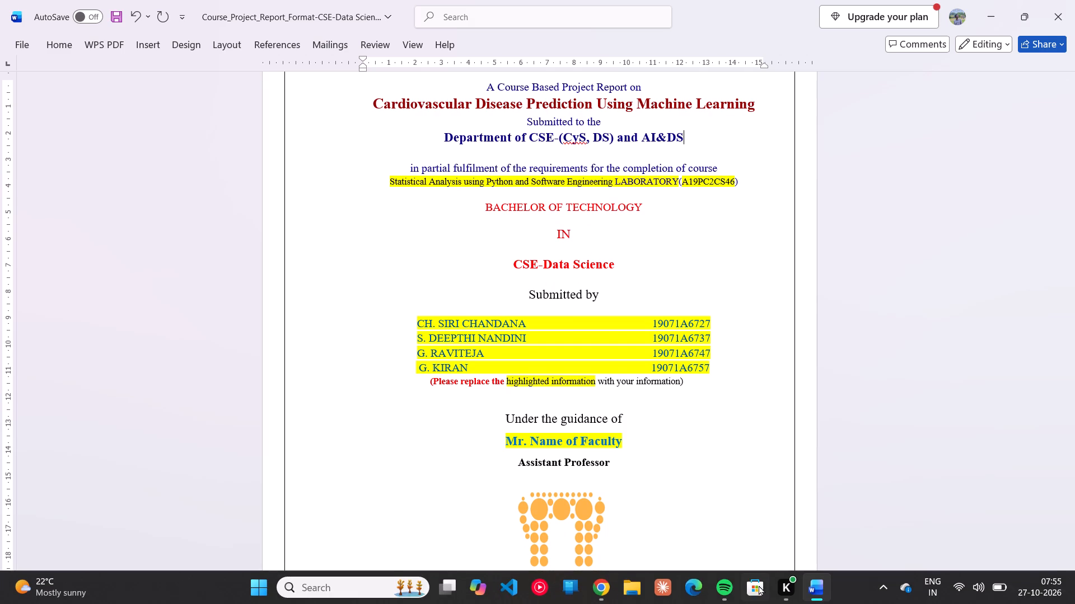
left_click(597, 587)
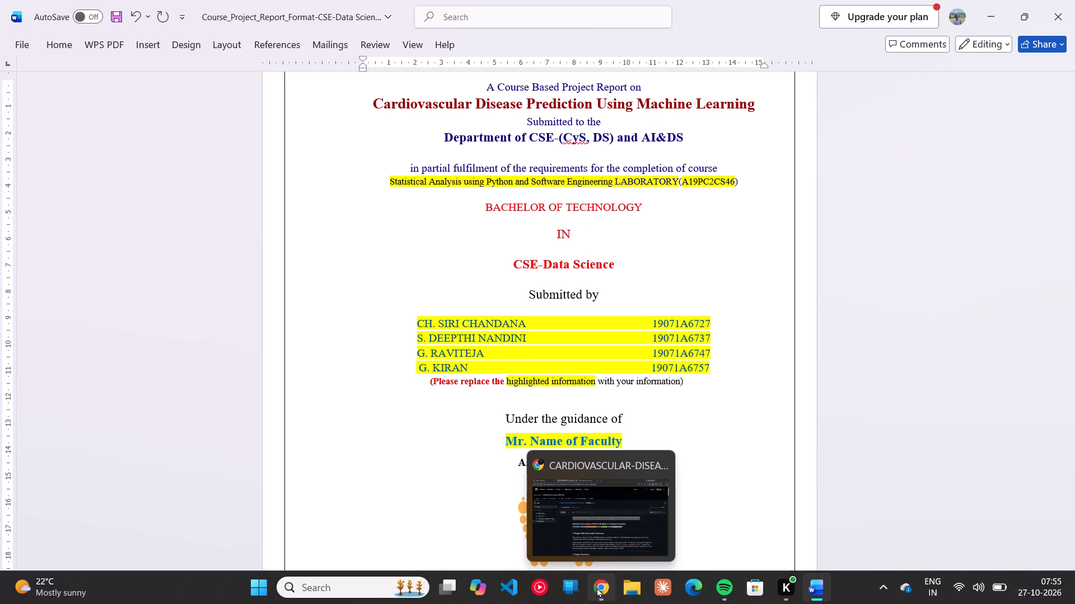
left_click(543, 22)
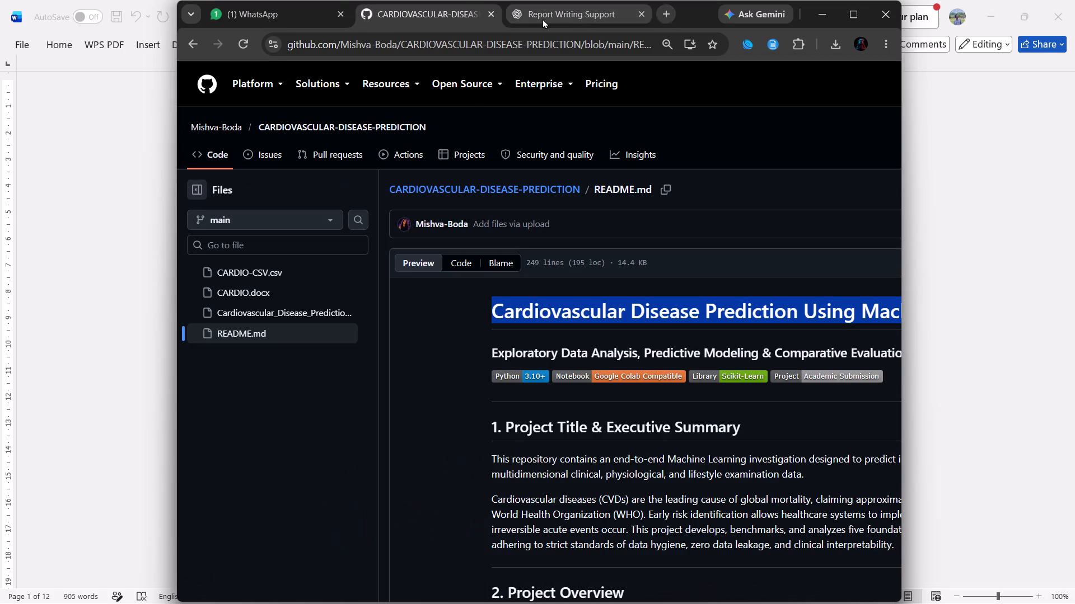
left_click(543, 18)
left_click(857, 10)
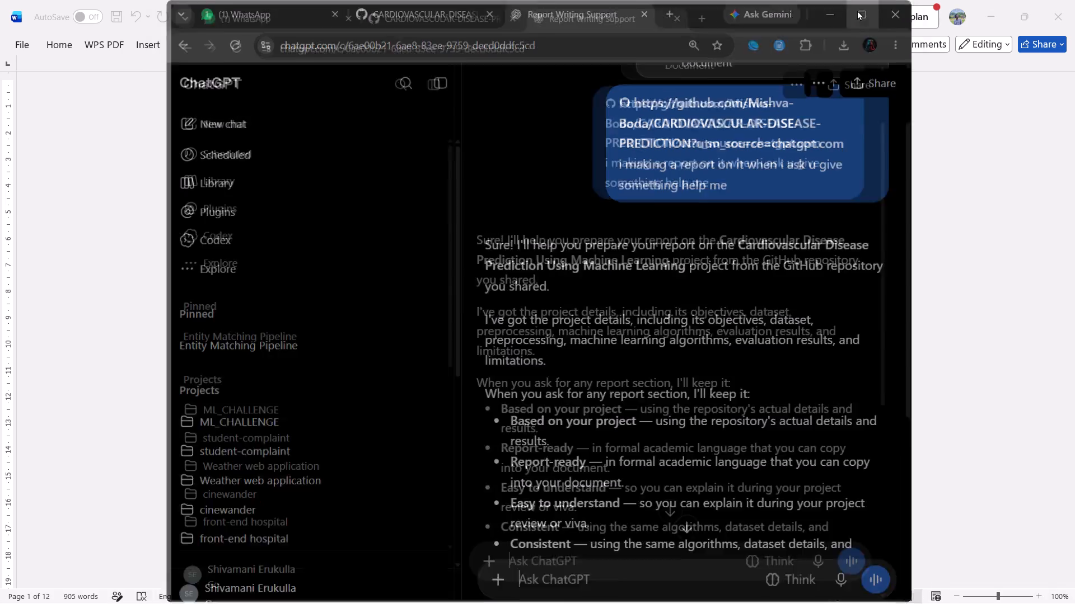
left_click(537, 8)
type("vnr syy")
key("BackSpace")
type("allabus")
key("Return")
left_click(222, 254)
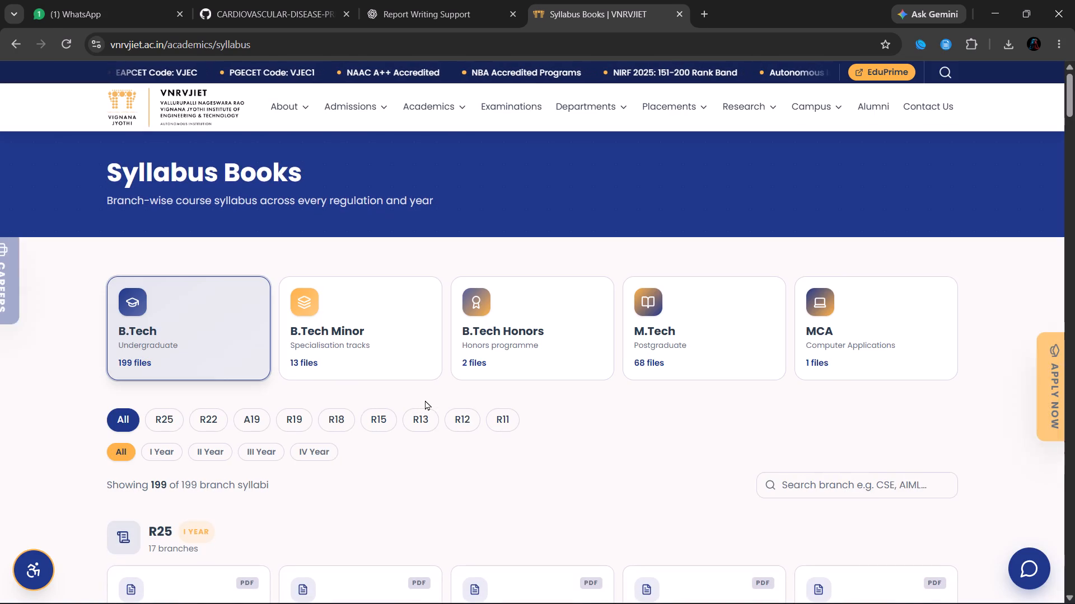
Filter the B.Tech syllabus books to III Year and regulation R22, and open the CS-DS syllabus PDF.
scroll(356, 432, "down", 1)
double_click(246, 429)
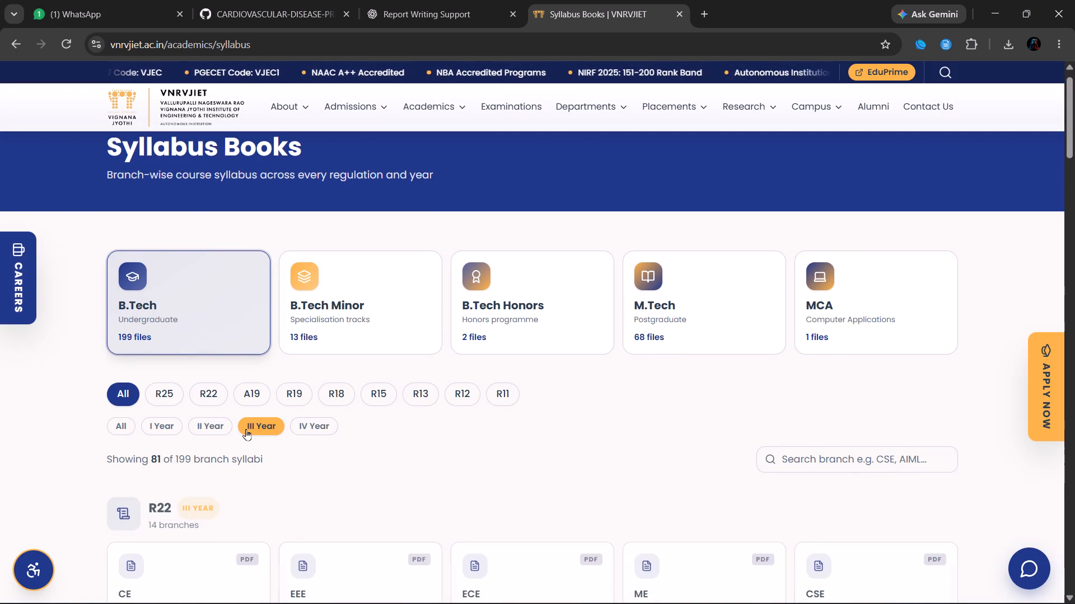
left_click(202, 403)
scroll(254, 436, "down", 3)
scroll(434, 449, "down", 1)
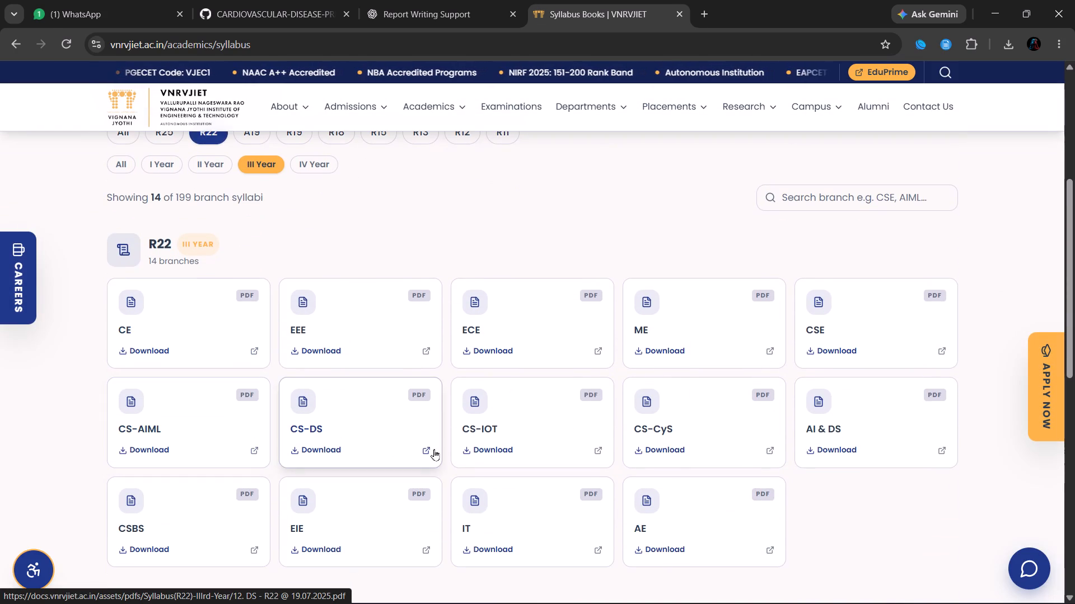
scroll(434, 449, "down", 1)
left_click(318, 415)
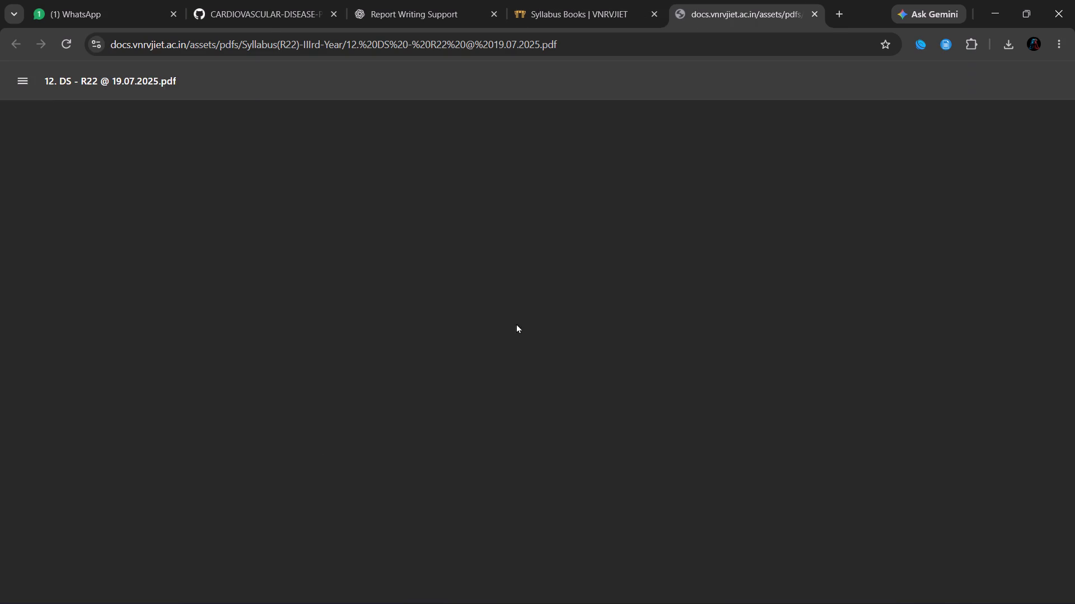
Search the syllabus PDF for "models" and go to the Models for Data Science Laboratory course page.
key("ctrl+f")
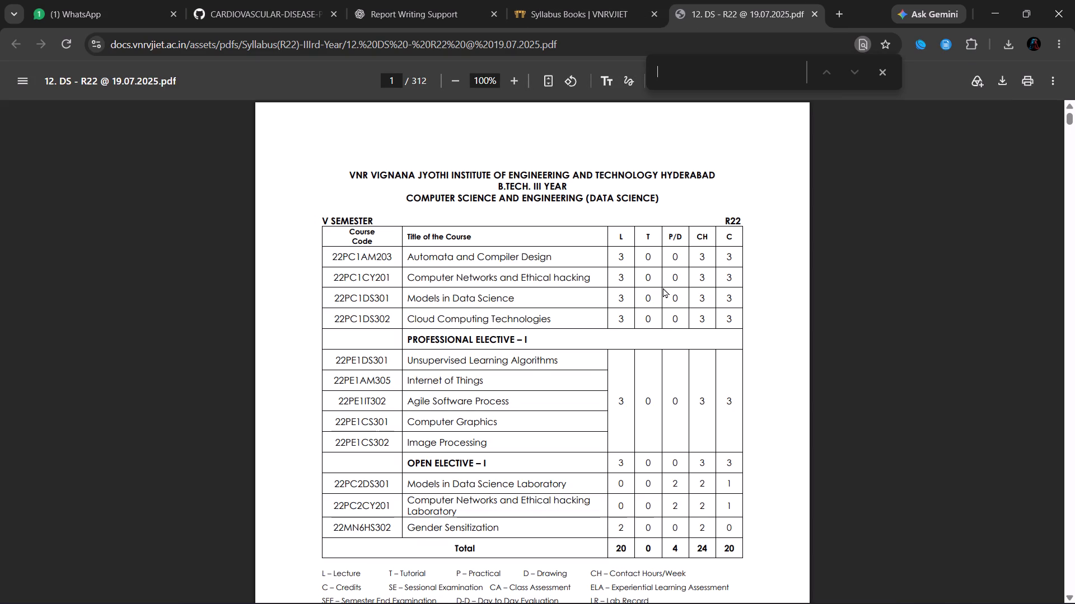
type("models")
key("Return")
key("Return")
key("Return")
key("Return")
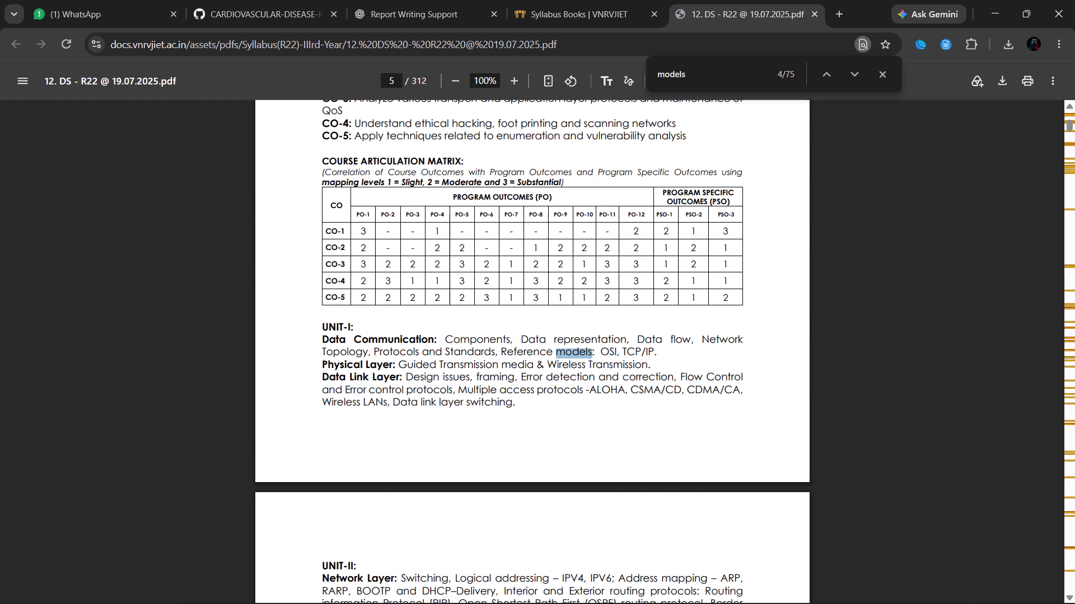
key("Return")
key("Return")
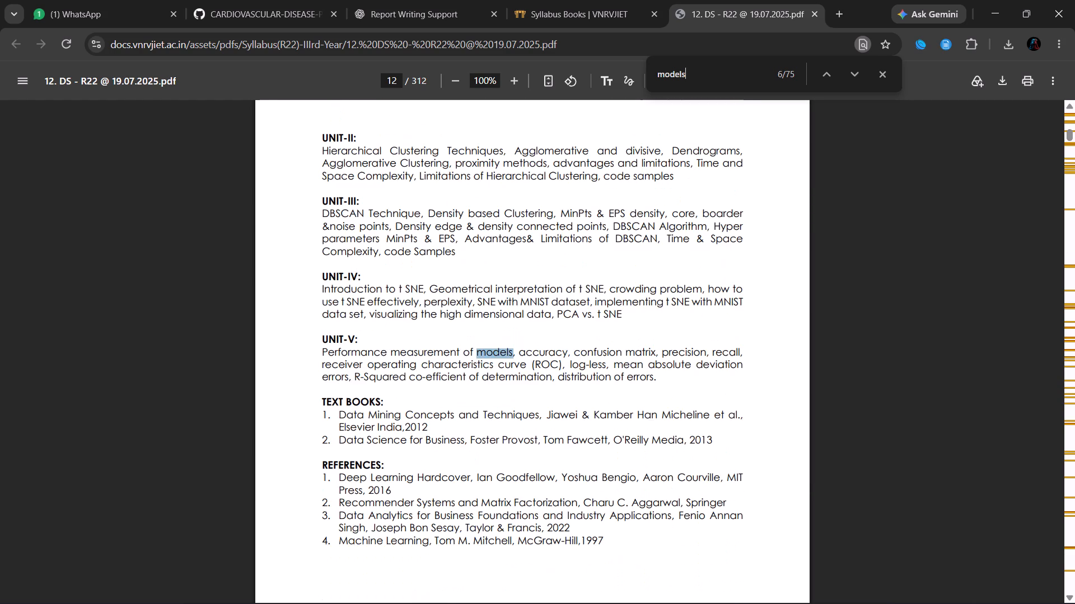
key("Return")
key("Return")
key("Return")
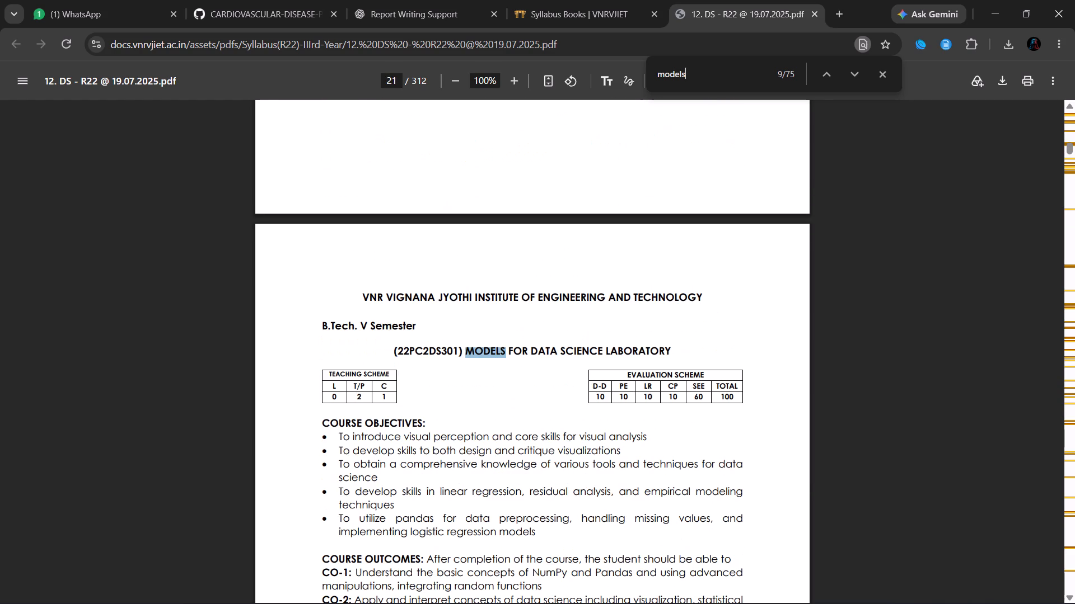
left_click(875, 69)
scroll(563, 443, "down", 2)
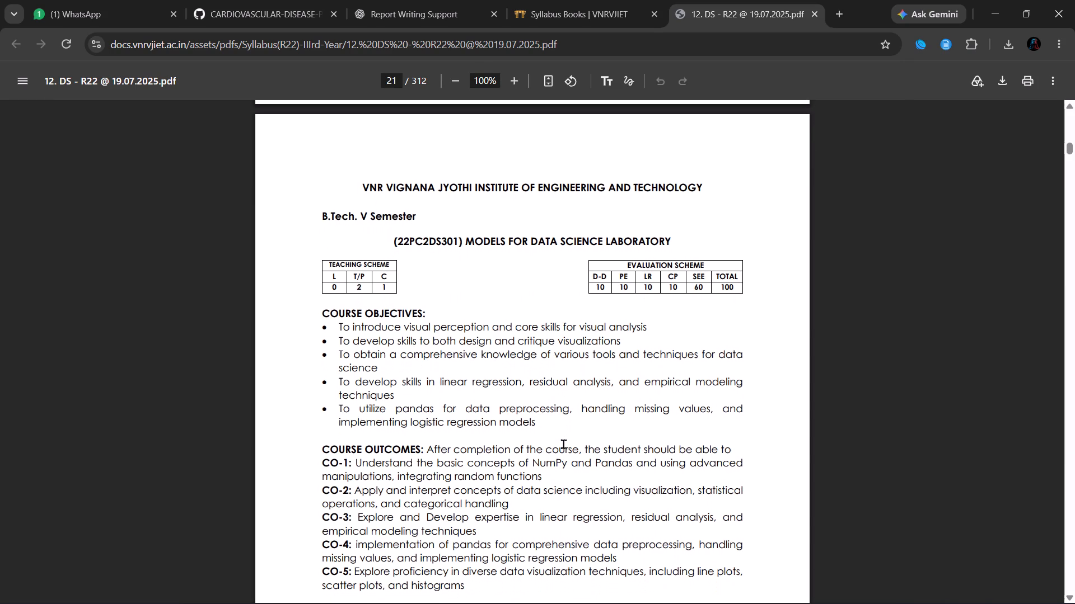
scroll(563, 443, "down", 2)
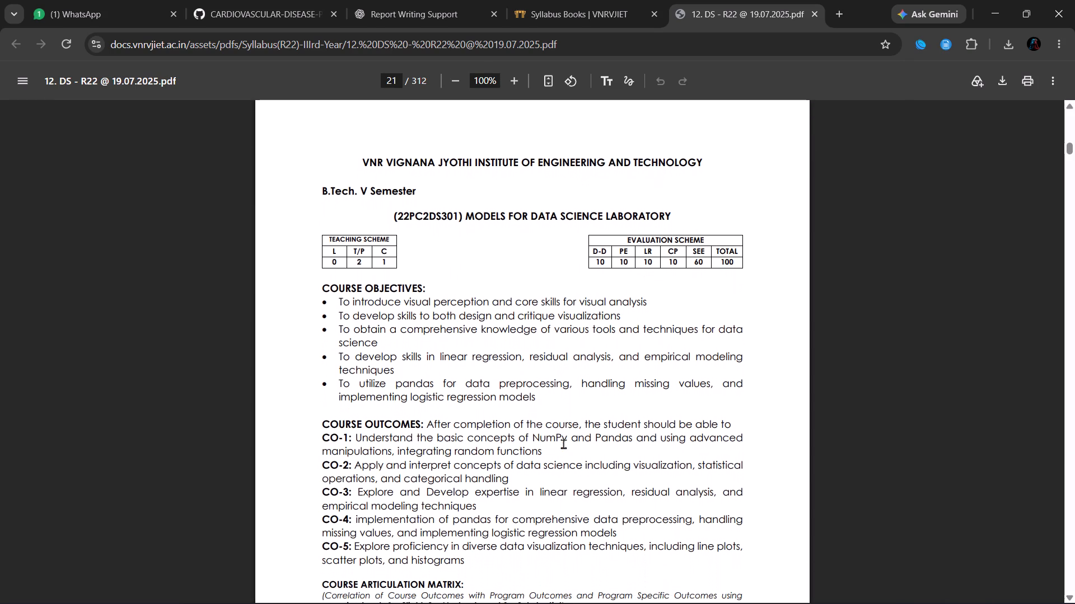
Copy the course title MODELS FOR DATA SCIENCE LABORATORY and paste it over the placeholder course name on the Word cover page.
left_click_drag(466, 217, 647, 210)
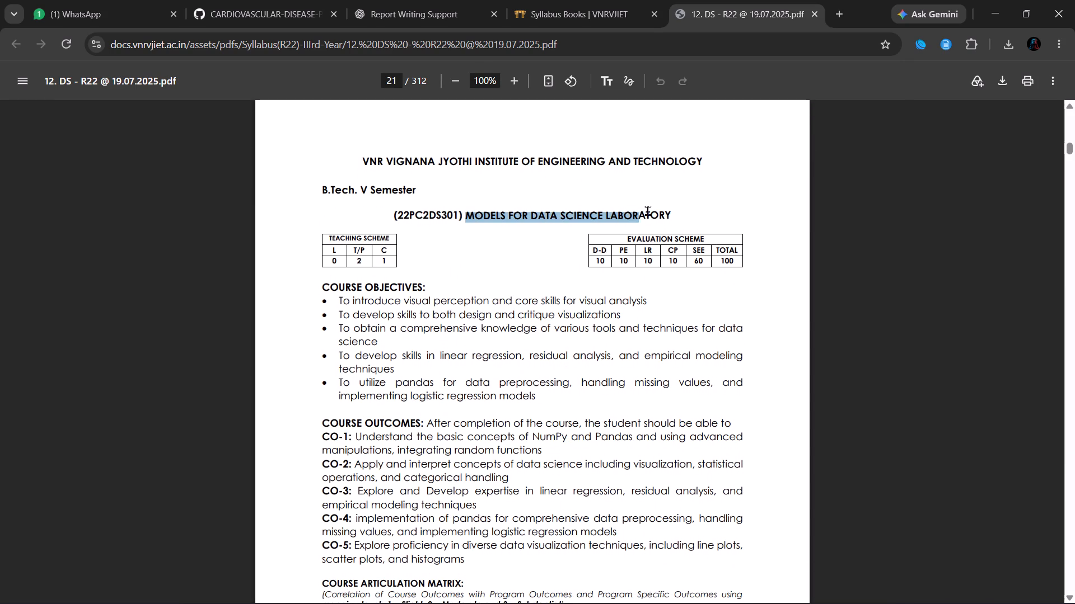
left_click_drag(647, 210, 670, 206)
key("ctrl+c")
key("alt+Tab")
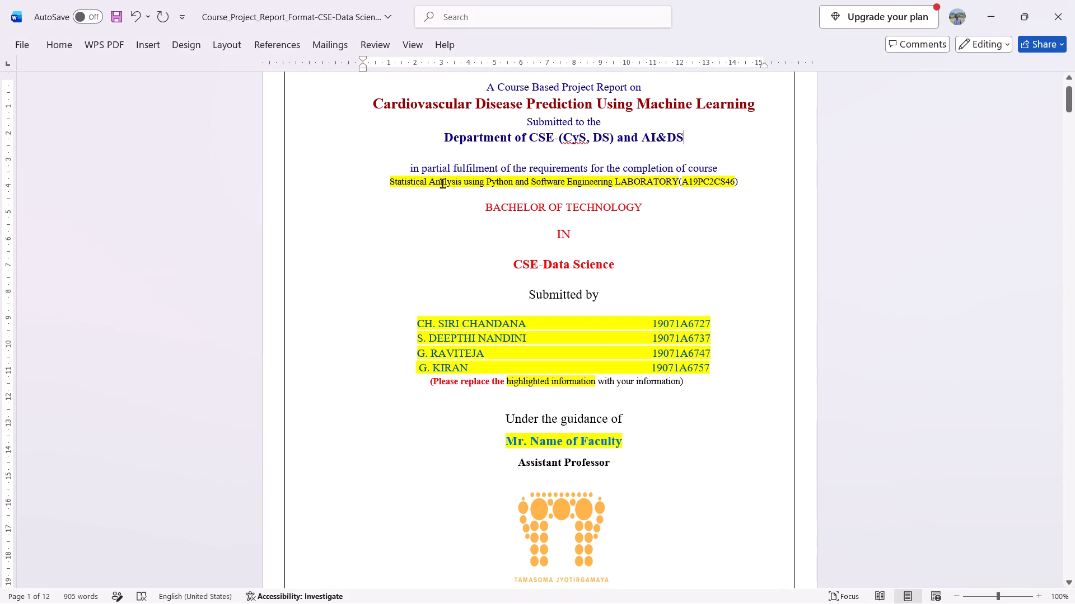
left_click_drag(387, 178, 590, 184)
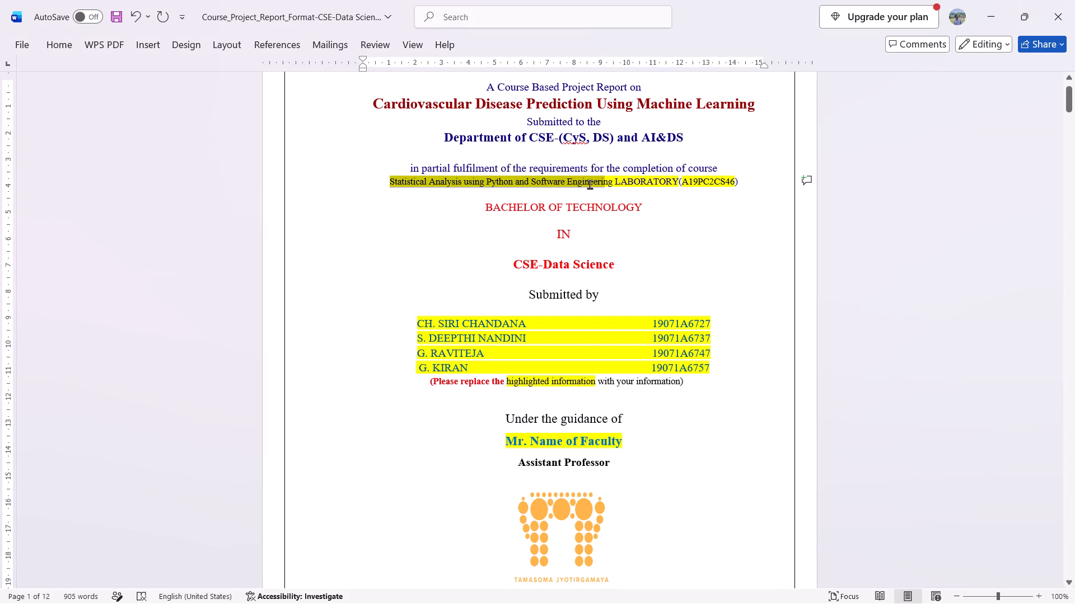
left_click_drag(590, 184, 628, 182)
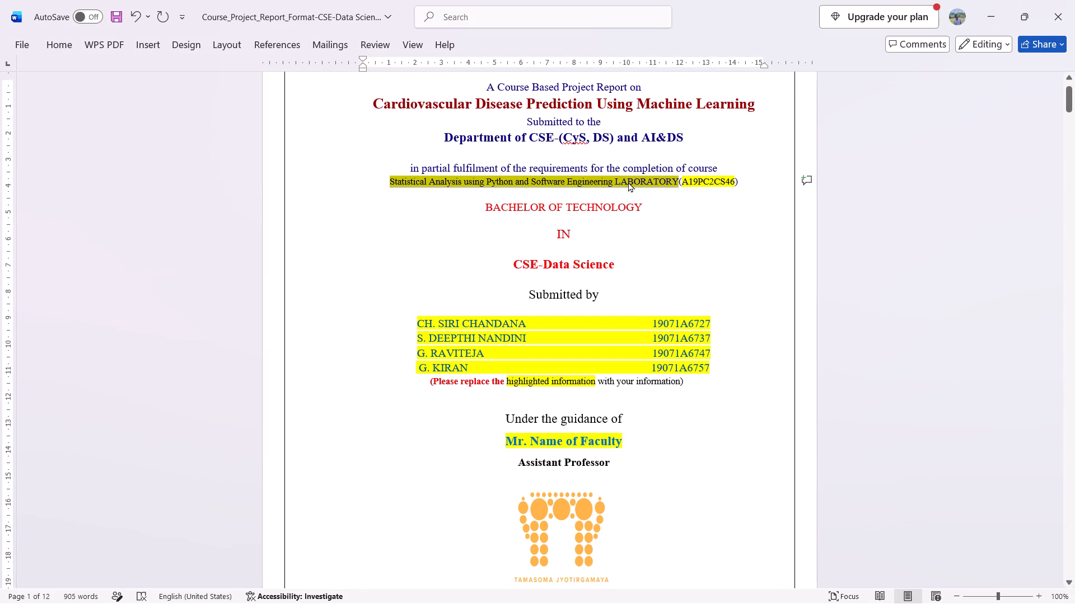
key("ctrl+v")
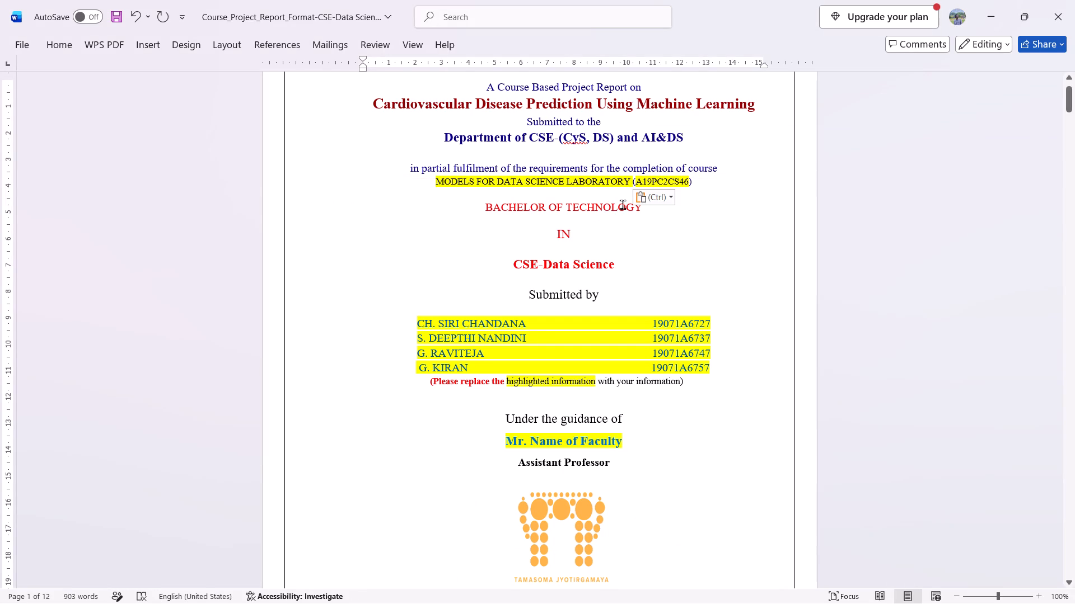
Copy the course code 22PC2DS301 from the syllabus PDF in Chrome and replace the bracketed code on the Word cover page, keeping both parentheses.
key("alt+Tab")
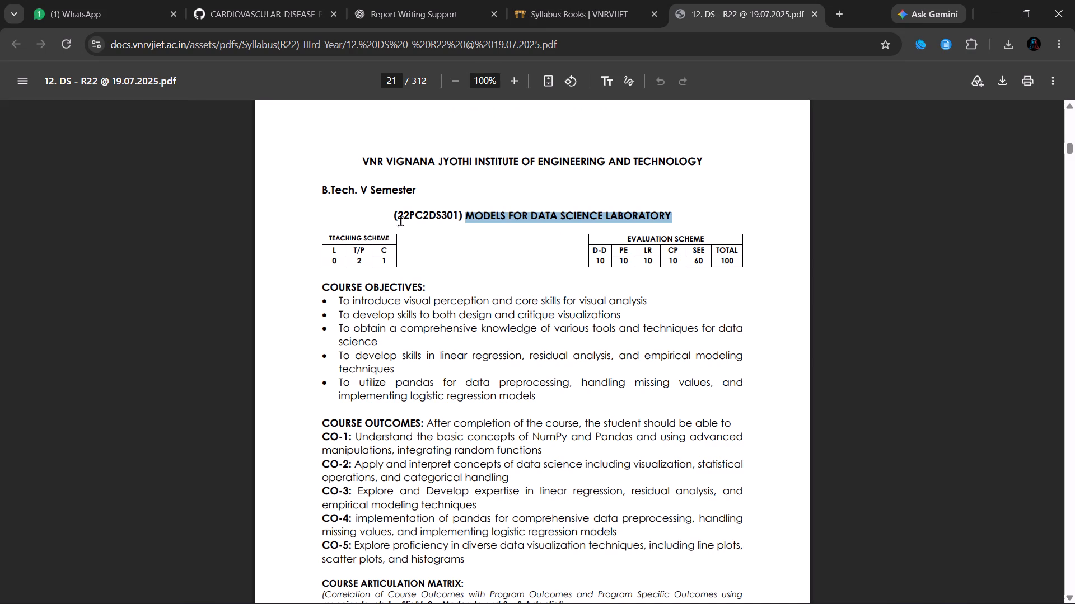
left_click_drag(395, 214, 460, 214)
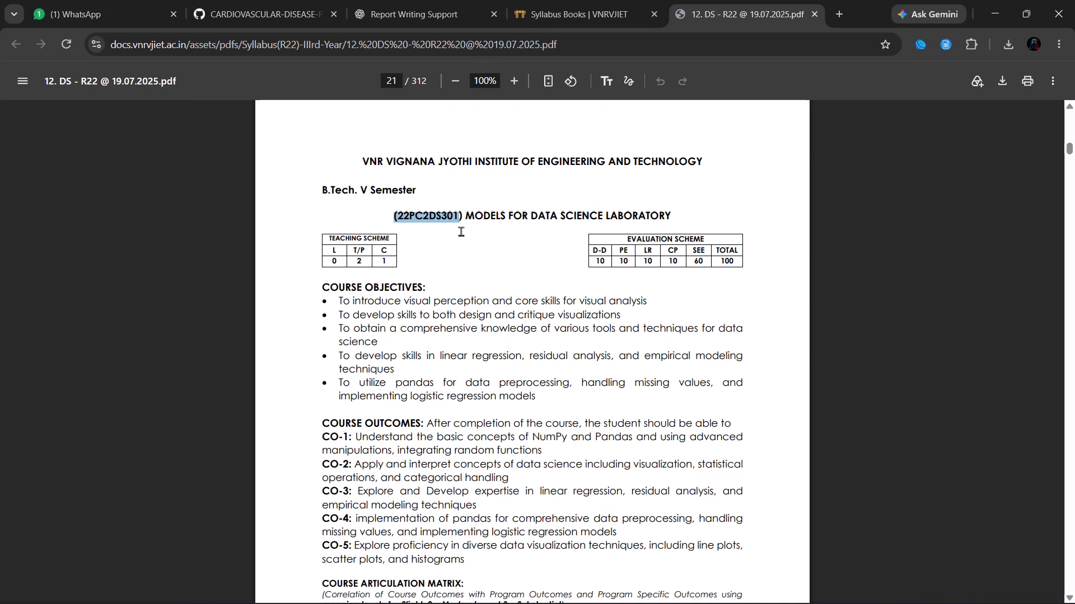
key("ctrl+c")
key("alt+Tab")
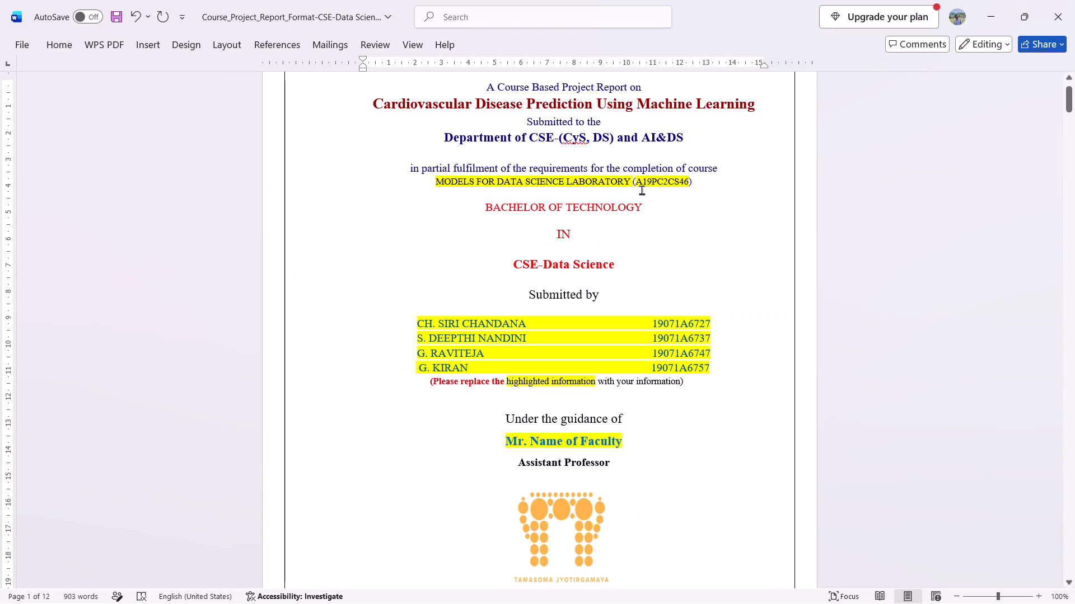
left_click_drag(634, 182, 675, 182)
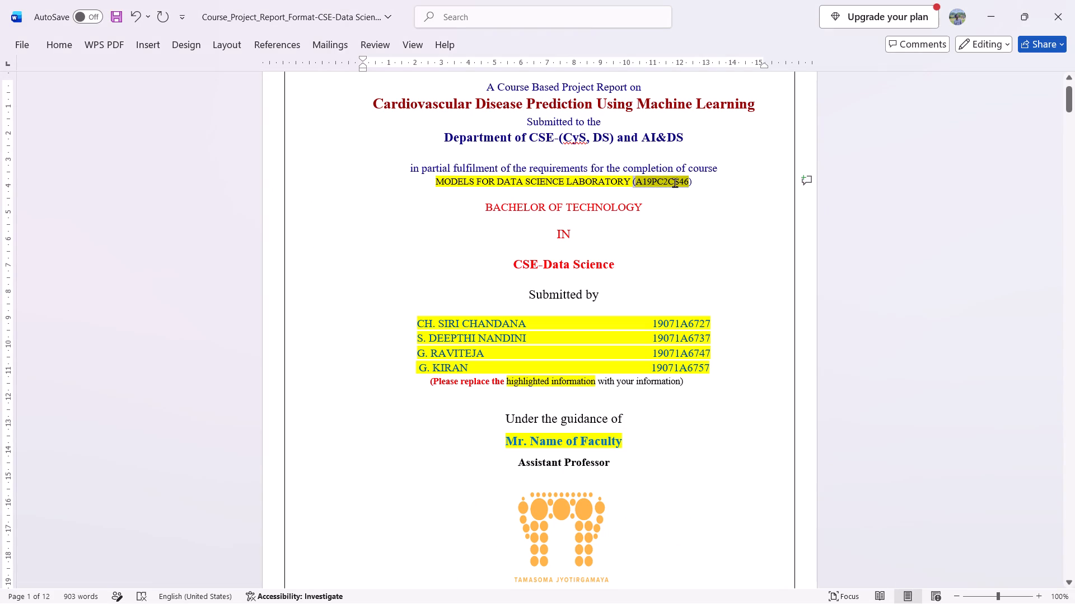
left_click_drag(675, 182, 693, 182)
key("ctrl+v")
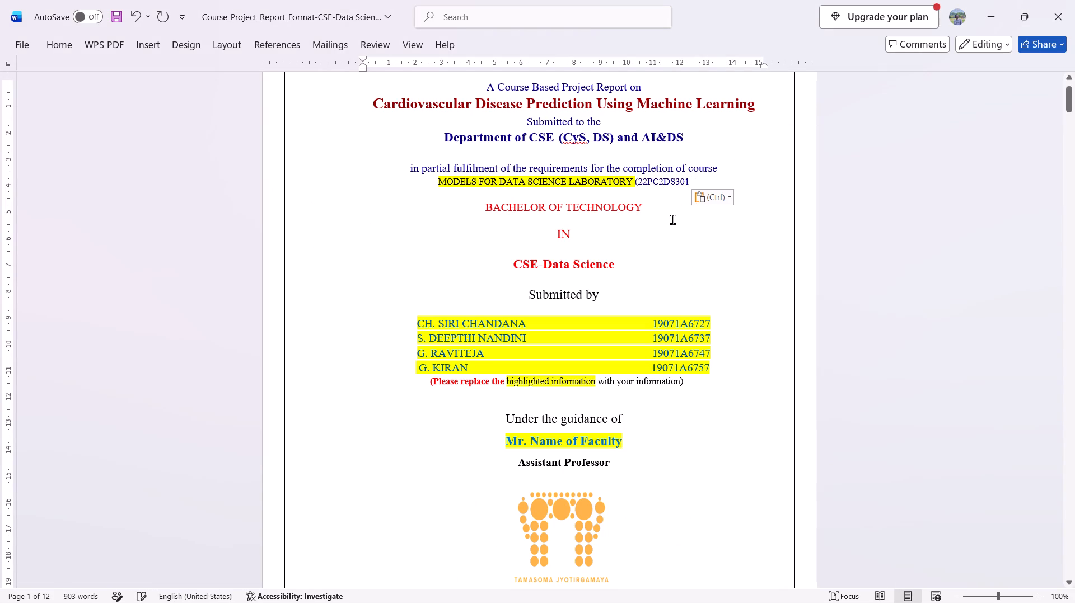
key("shift+parenright")
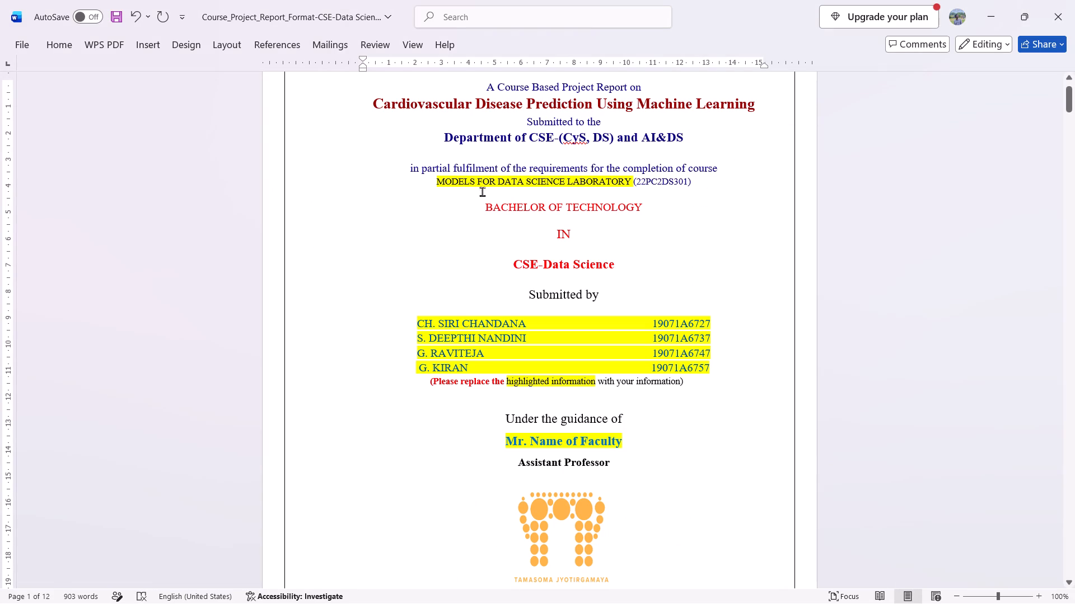
Remove the yellow highlight from the course name and code line on the cover page.
left_click_drag(435, 180, 712, 178)
left_click(772, 150)
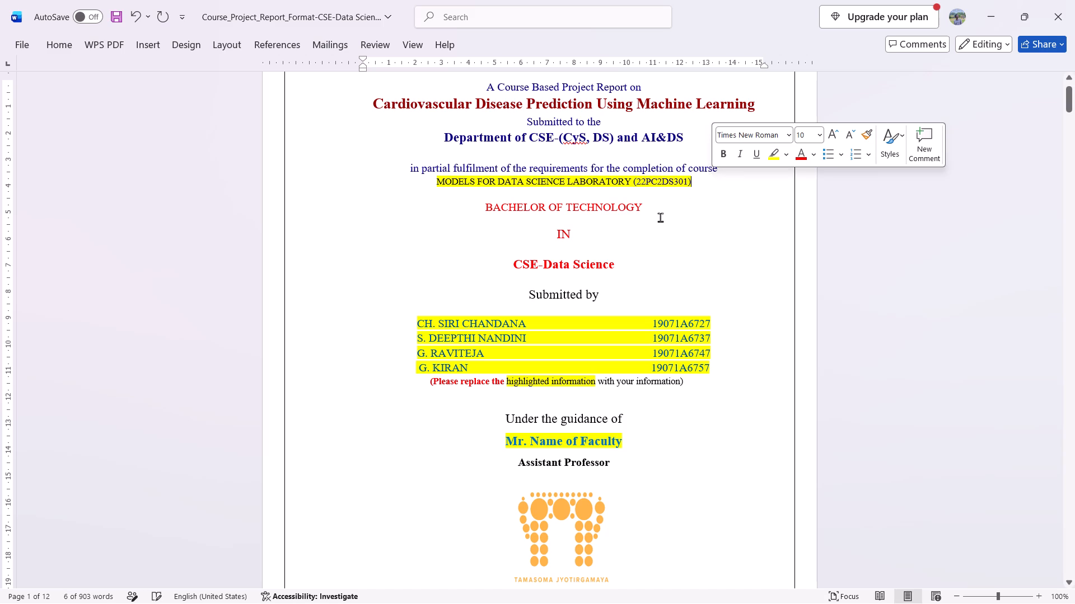
left_click(655, 218)
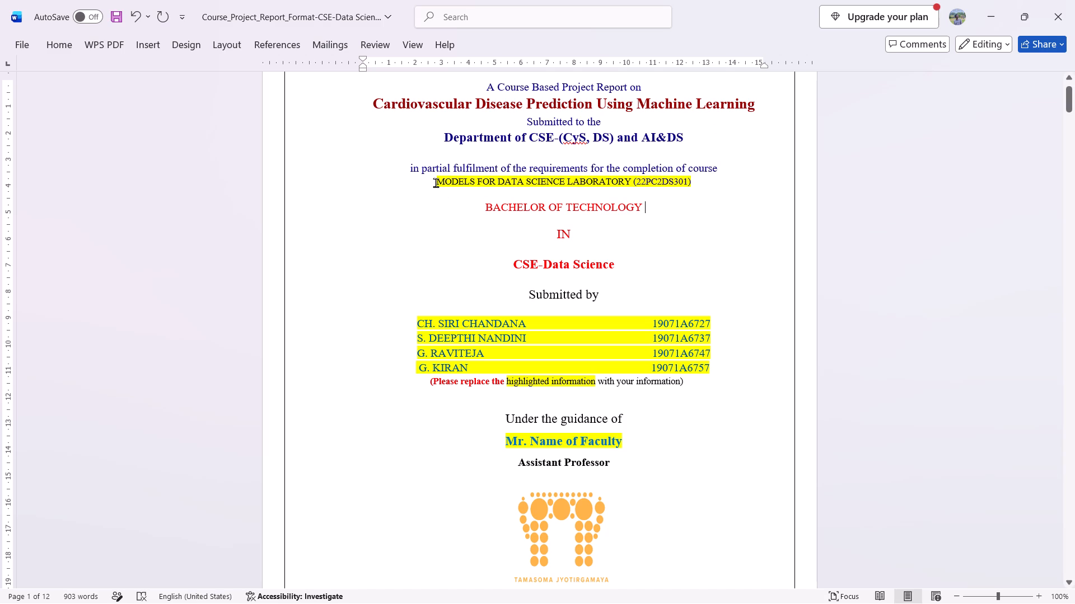
left_click_drag(436, 182, 699, 183)
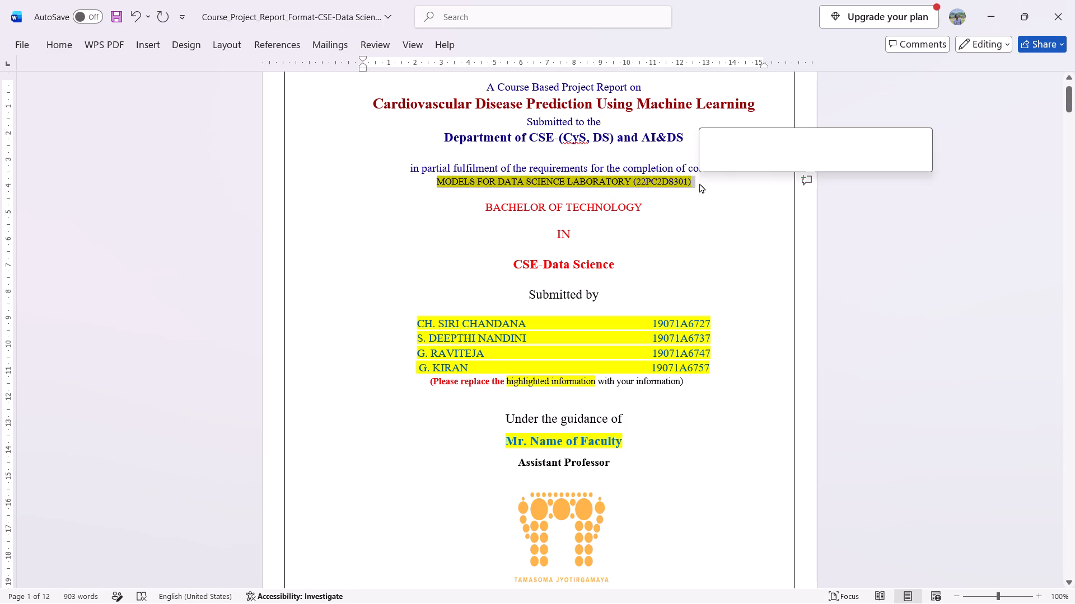
left_click(763, 157)
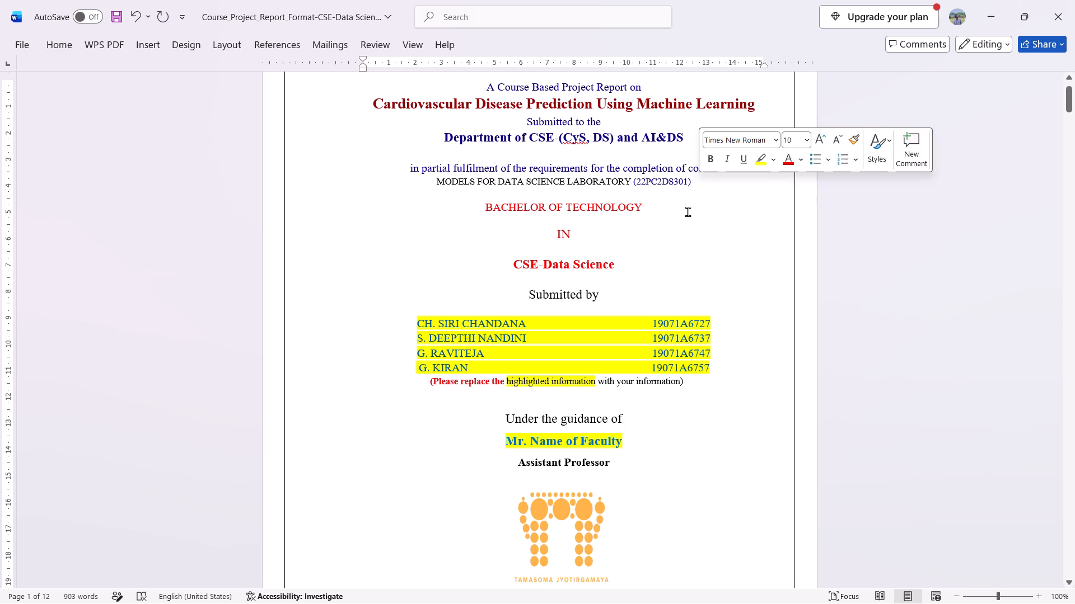
left_click(688, 211)
Replace the first placeholder student name under Submitted by with the first team member's initials and name.
scroll(646, 257, "down", 1)
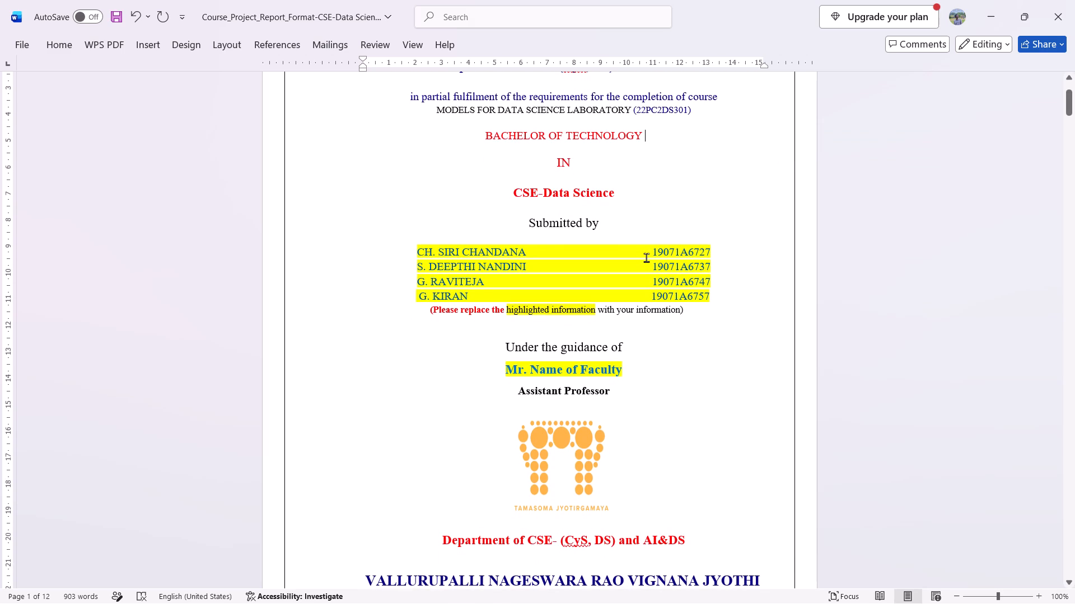
scroll(626, 312, "down", 1)
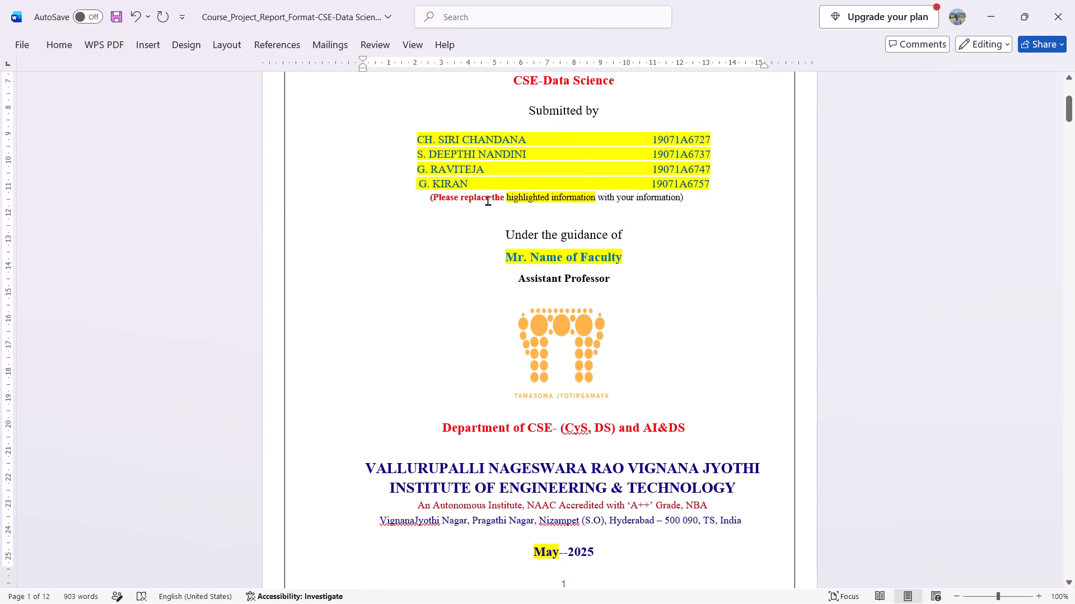
scroll(488, 200, "up", 1)
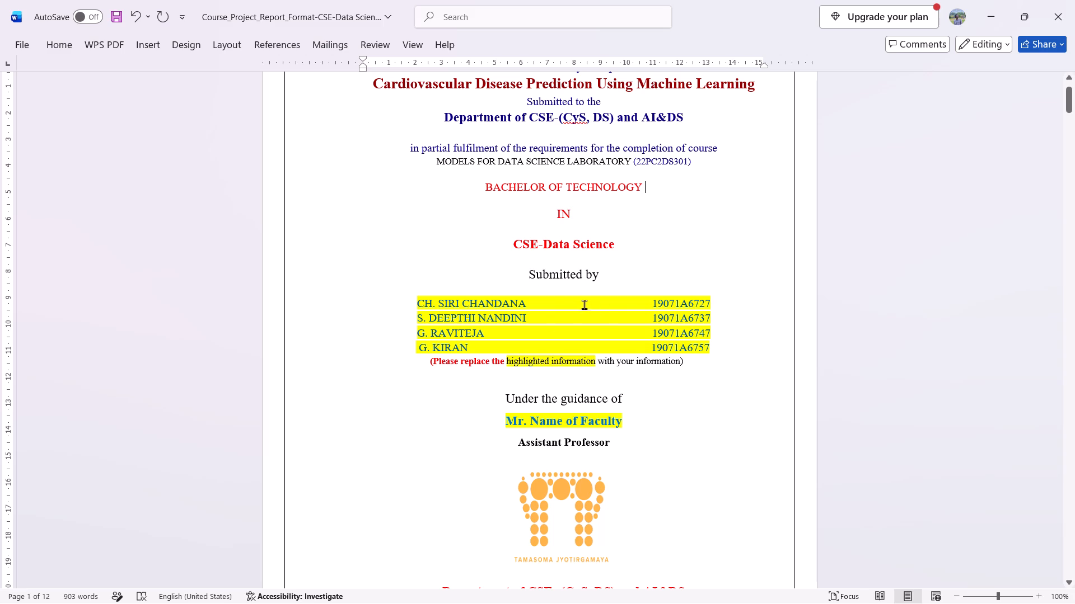
left_click(551, 302)
left_click(528, 308)
key("Left")
key("BackSpace")
key("BackSpace")
key("BackSpace")
key("BackSpace")
key("BackSpace")
key("BackSpace")
key("BackSpace")
key("BackSpace")
key("BackSpace")
key("BackSpace")
key("BackSpace")
key("BackSpace")
key("BackSpace")
key("BackSpace")
key("BackSpace")
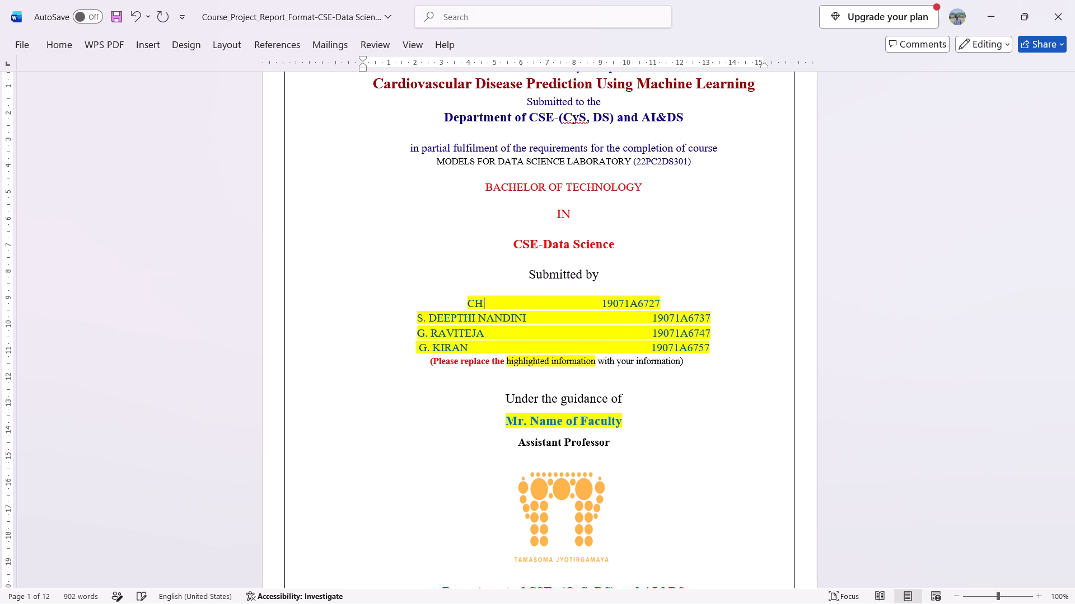
key("BackSpace")
key("BackSpace")
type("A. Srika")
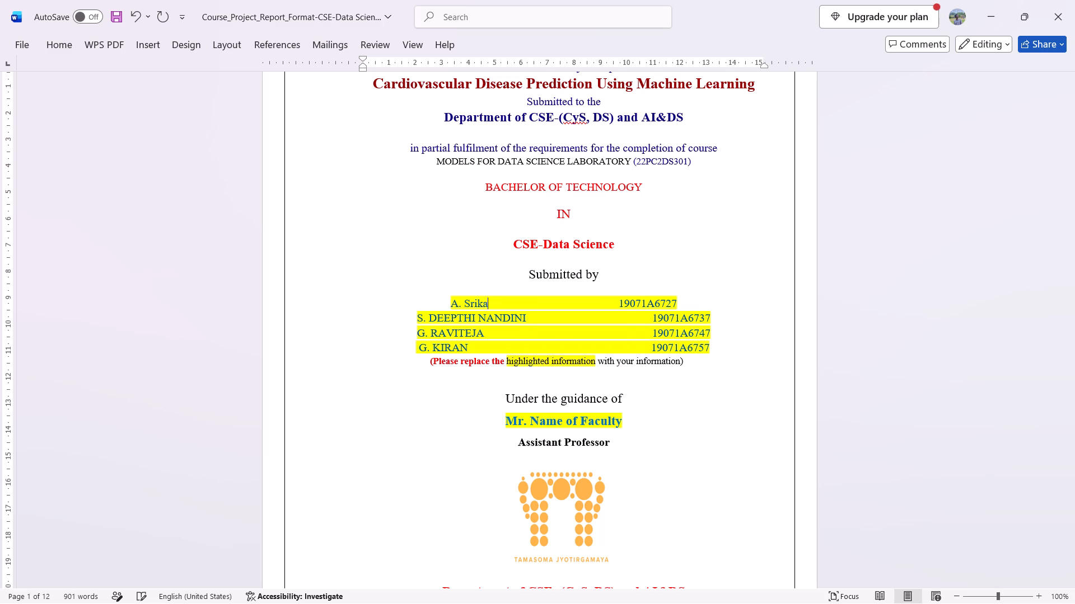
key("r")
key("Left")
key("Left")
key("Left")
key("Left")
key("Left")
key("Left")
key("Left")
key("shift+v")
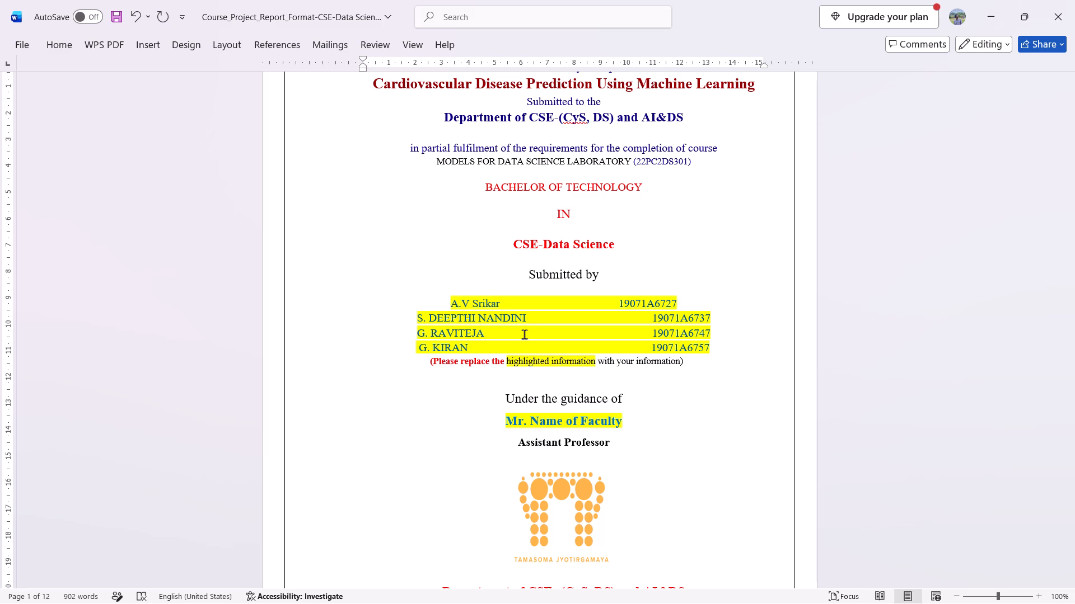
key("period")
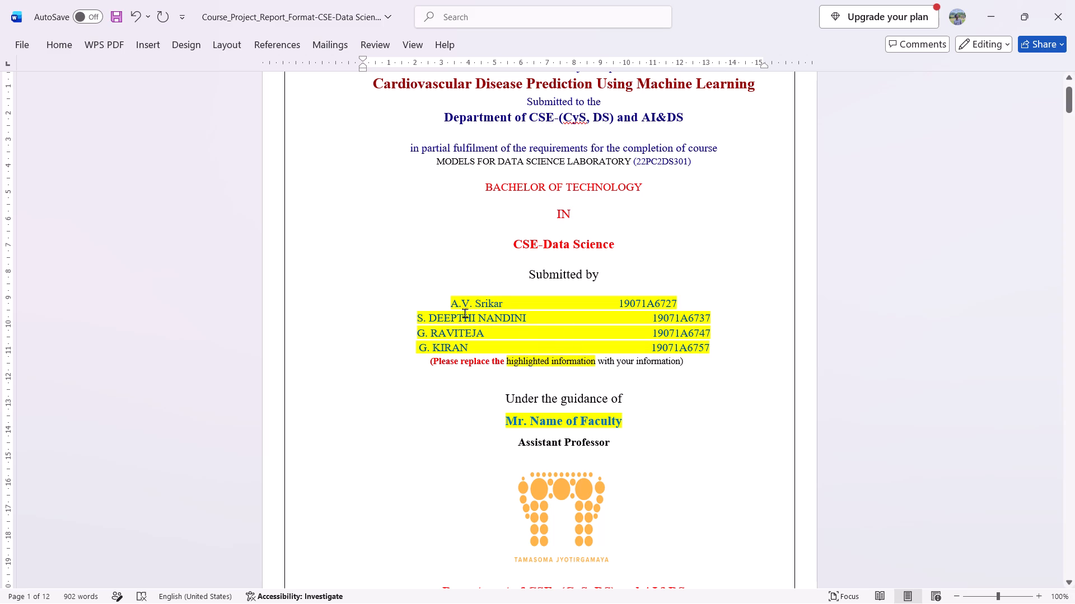
Add spacing between the first student's name and roll number so the row aligns with the student rows below.
left_click(619, 301)
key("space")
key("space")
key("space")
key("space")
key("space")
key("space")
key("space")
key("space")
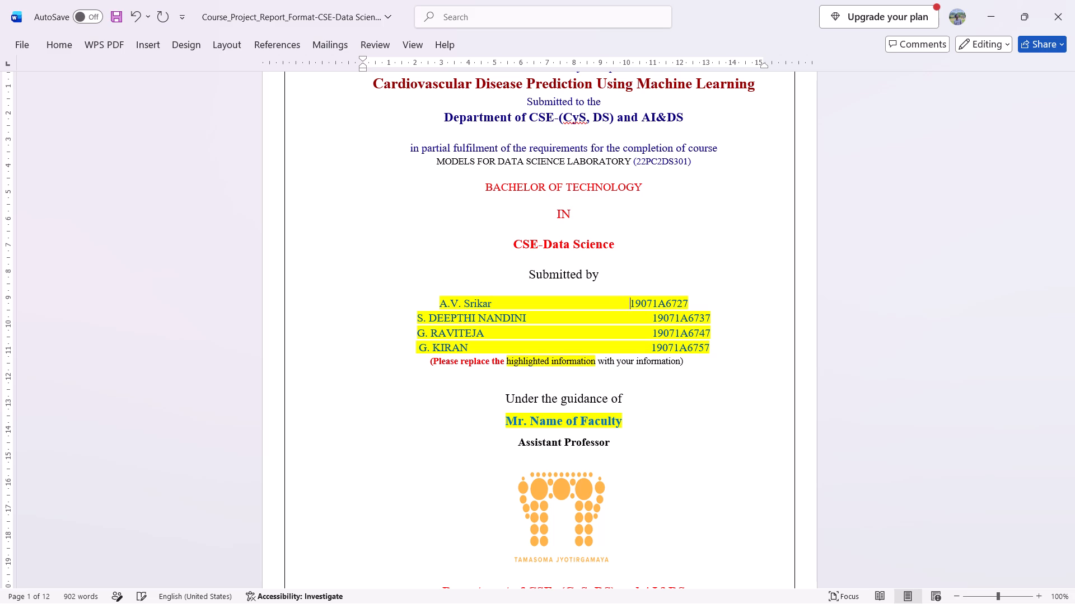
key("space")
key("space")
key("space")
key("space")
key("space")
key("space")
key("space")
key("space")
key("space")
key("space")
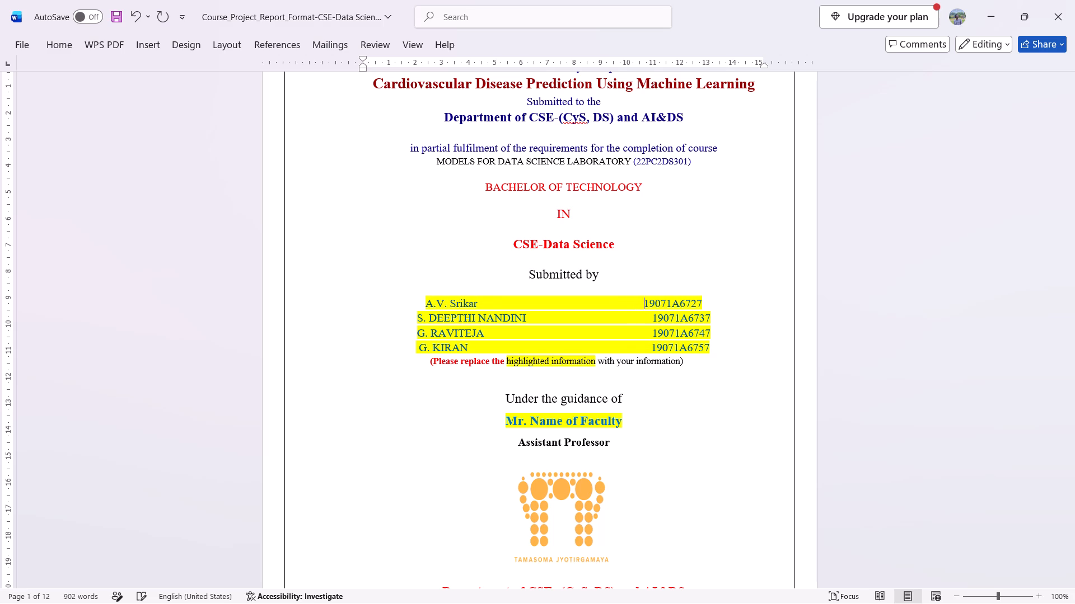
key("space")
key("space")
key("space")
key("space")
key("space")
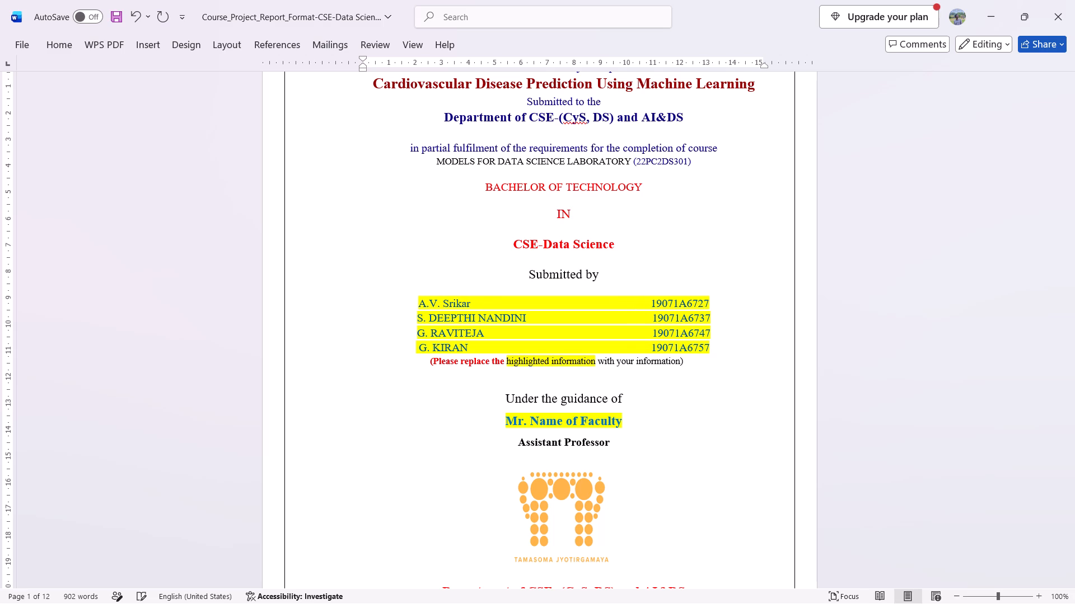
Replace the placeholder roll number in the first student row with the first team member's roll number.
key("Right")
key("Right")
key("Right")
key("Right")
key("Right")
key("Right")
key("Right")
key("Right")
key("Right")
key("Right")
key("Right")
key("Left")
key("BackSpace")
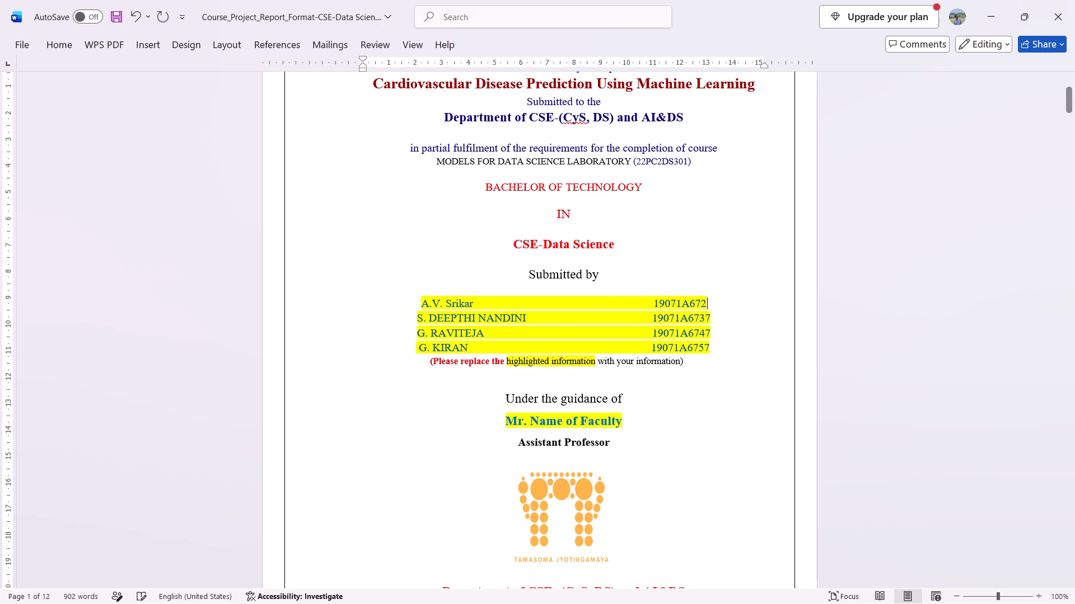
key("BackSpace")
key("BackSpace")
key("BackSpace")
key("BackSpace")
key("BackSpace")
key("BackSpace")
key("BackSpace")
key("BackSpace")
key("BackSpace")
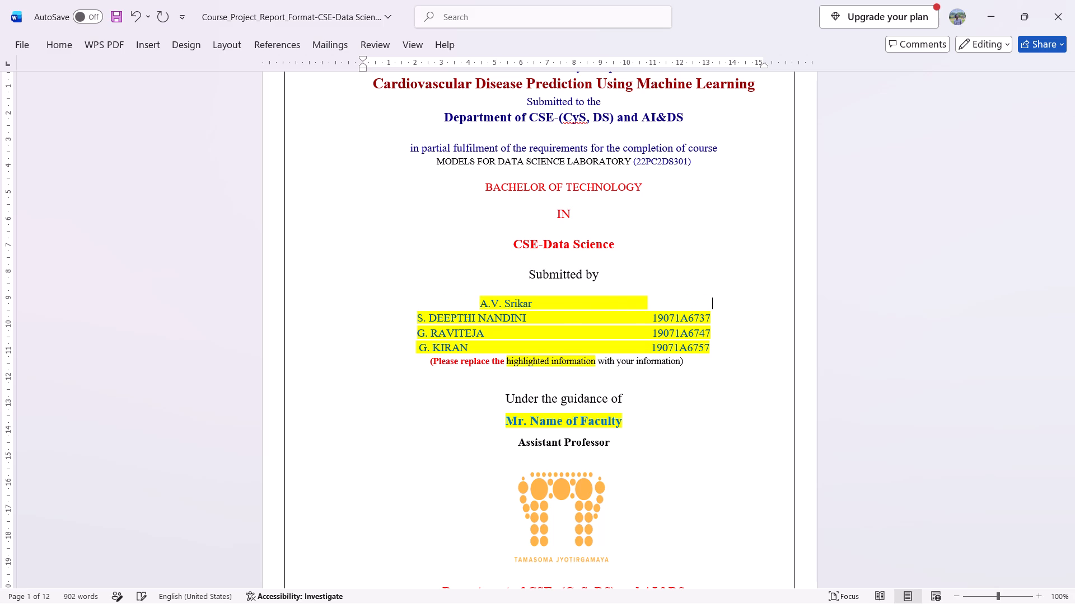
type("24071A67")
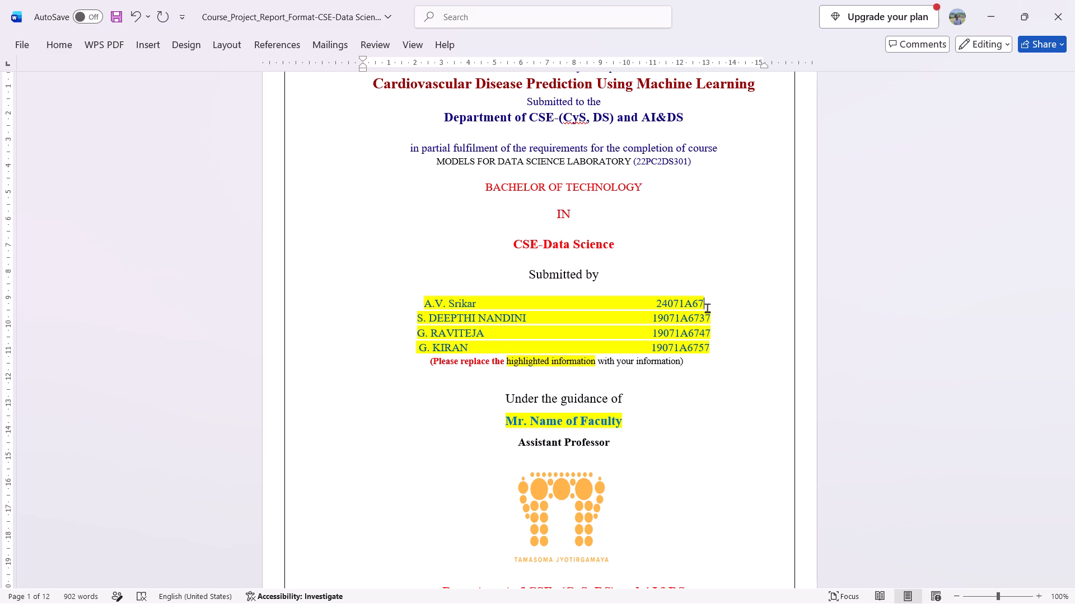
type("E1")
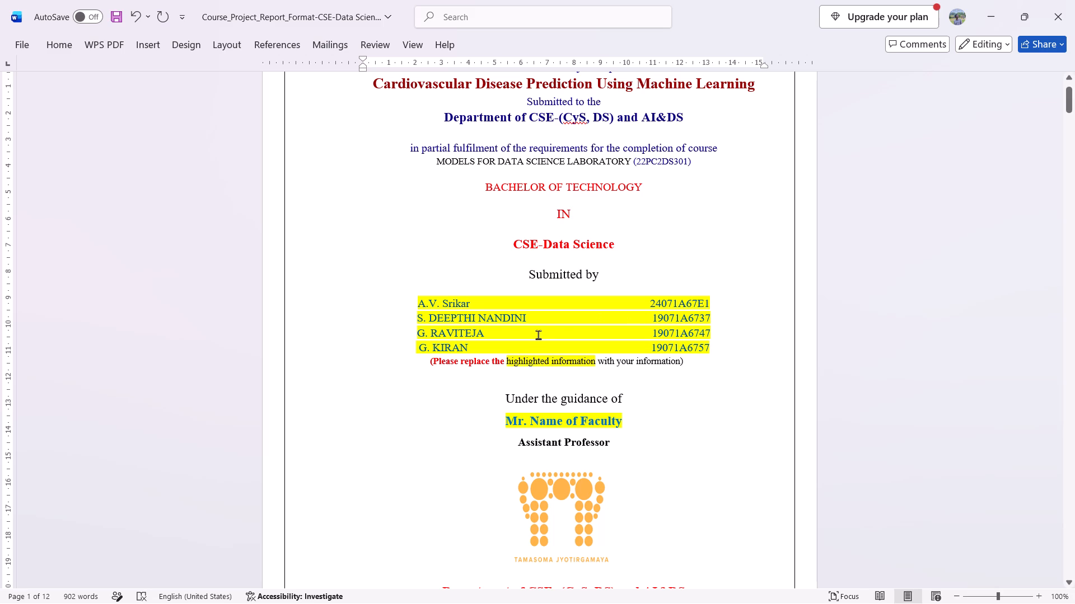
Replace the second placeholder student name with the second team member's initial and name, and space the row back into alignment.
left_click(526, 315)
key("BackSpace")
key("BackSpace")
key("BackSpace")
key("BackSpace")
key("BackSpace")
key("BackSpace")
key("BackSpace")
key("BackSpace")
key("BackSpace")
key("BackSpace")
key("BackSpace")
key("BackSpace")
key("BackSpace")
key("BackSpace")
key("BackSpace")
key("BackSpace")
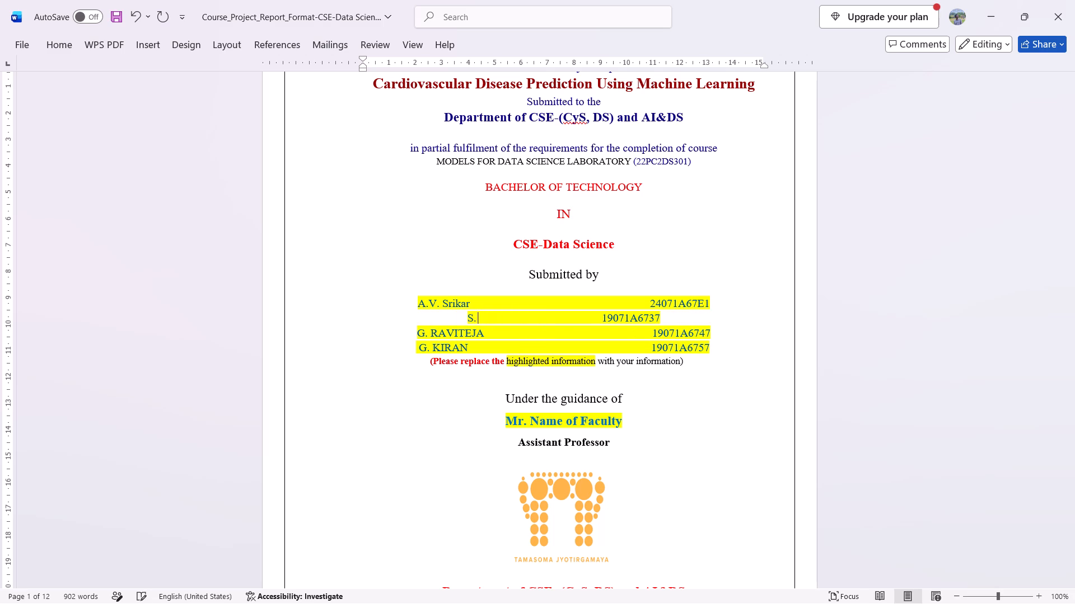
key("BackSpace")
key("BackSpace")
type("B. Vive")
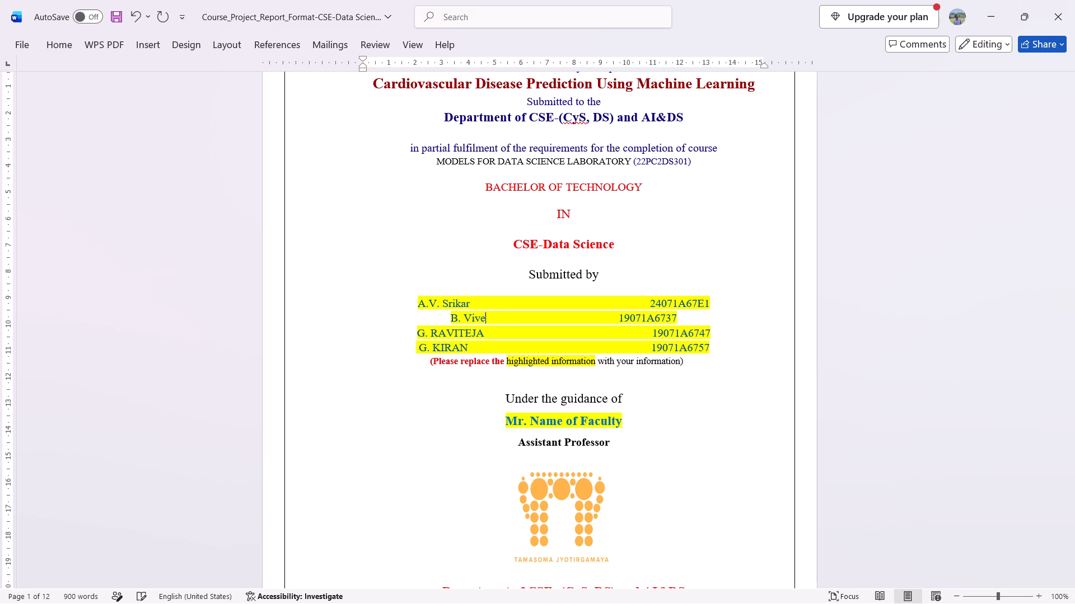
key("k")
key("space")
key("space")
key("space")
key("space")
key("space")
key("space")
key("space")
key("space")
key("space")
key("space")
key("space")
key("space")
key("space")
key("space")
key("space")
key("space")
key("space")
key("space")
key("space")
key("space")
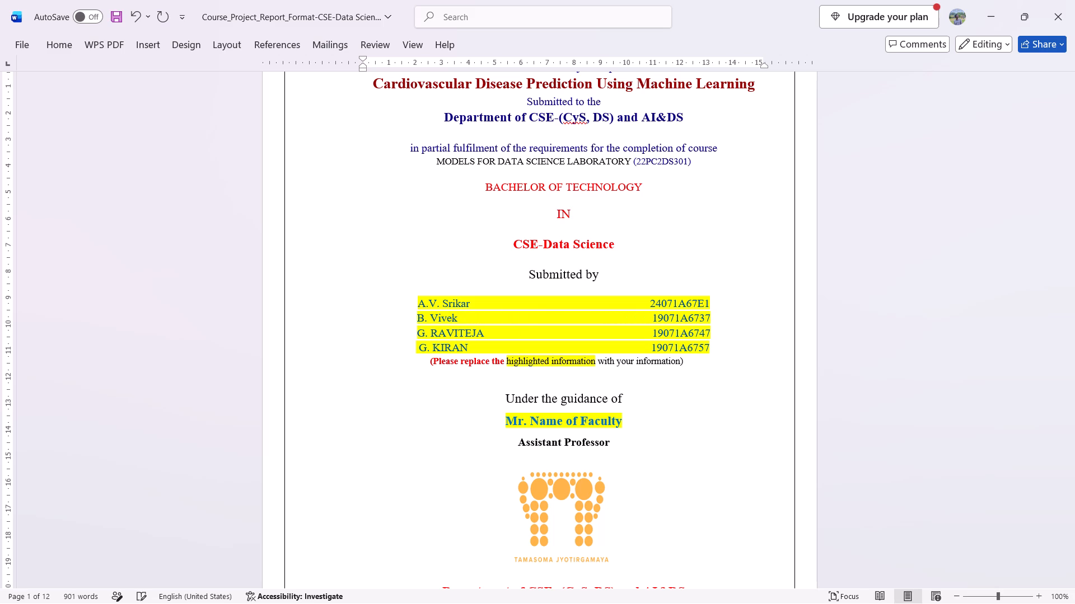
Copy the first student's roll number over the second row's placeholder and change its last digit to the second member's.
left_click_drag(651, 303, 708, 302)
key("ctrl+c")
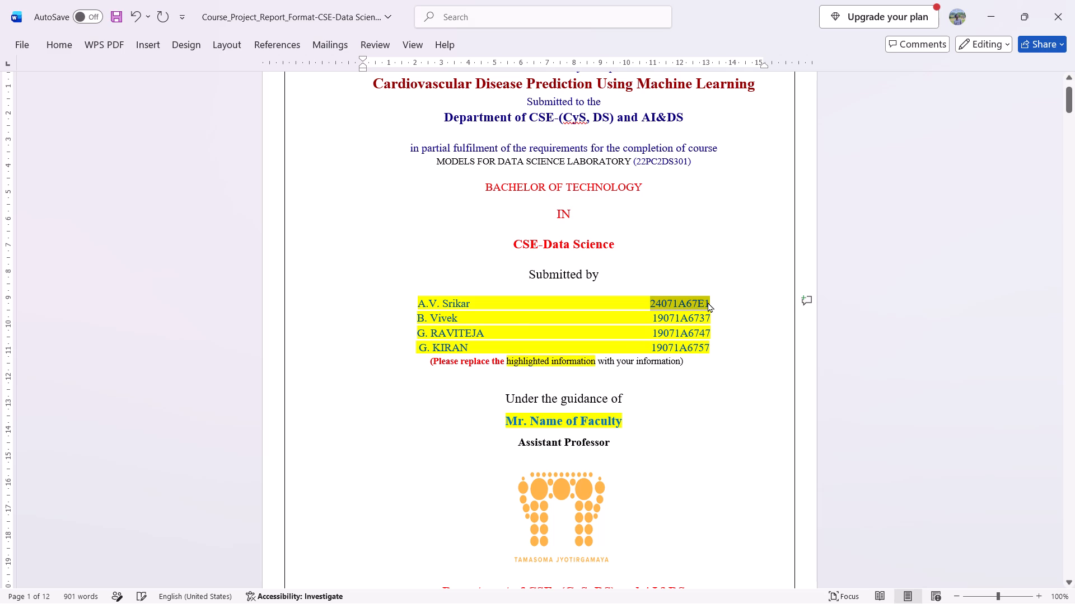
left_click_drag(653, 318, 712, 317)
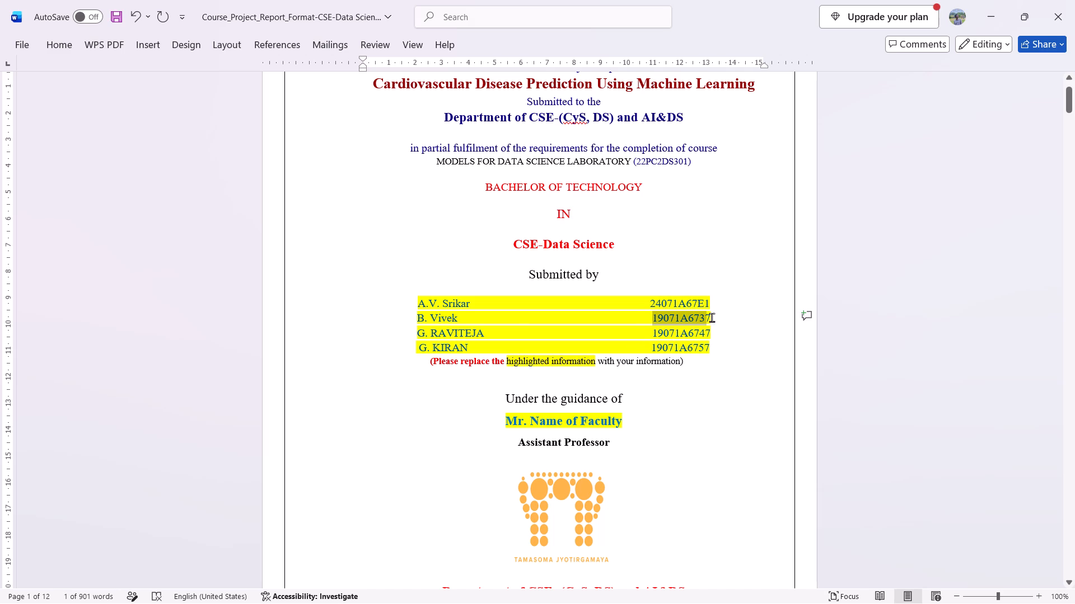
left_click_drag(712, 317, 711, 317)
key("ctrl+v")
key("BackSpace")
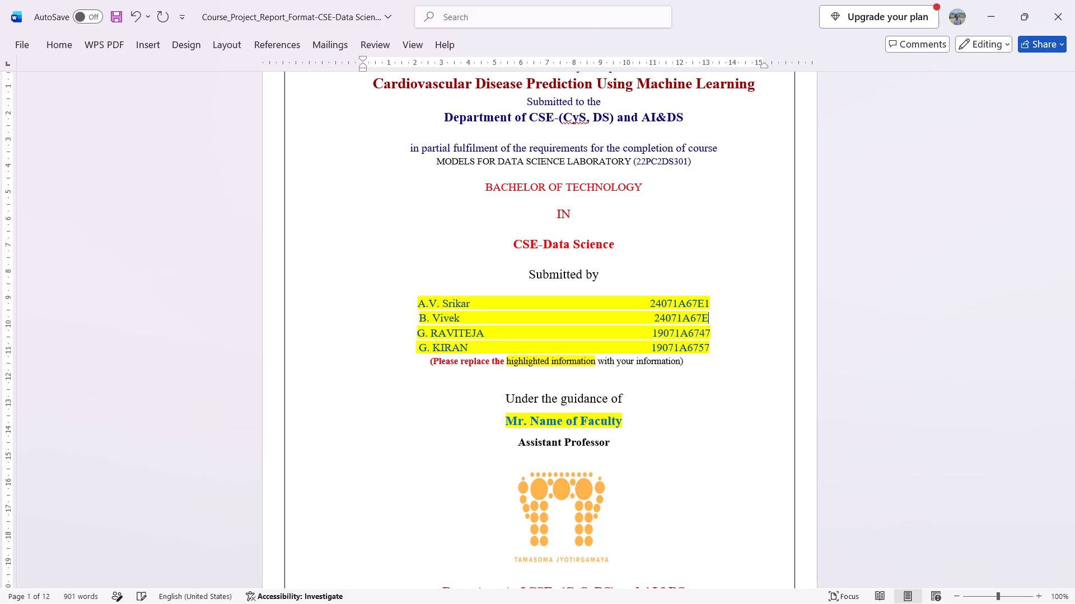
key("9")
Replace the third placeholder student name with the third team member's initial and name, and space the row back into alignment.
left_click(487, 332)
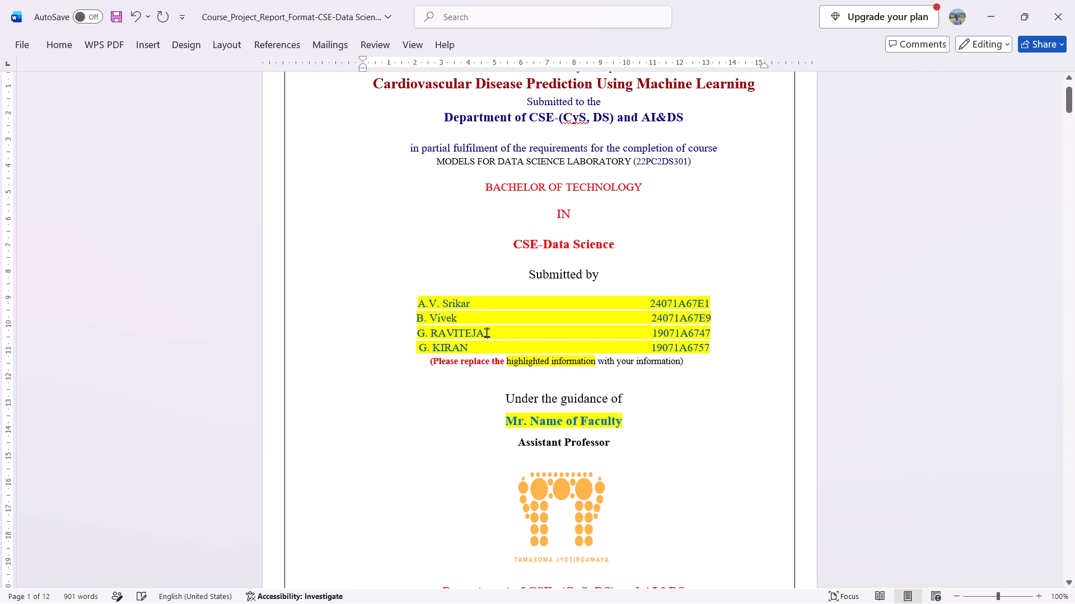
key("BackSpace")
key("BackSpace")
key("BackSpace")
key("BackSpace")
key("BackSpace")
key("BackSpace")
key("BackSpace")
key("BackSpace")
key("BackSpace")
key("BackSpace")
key("BackSpace")
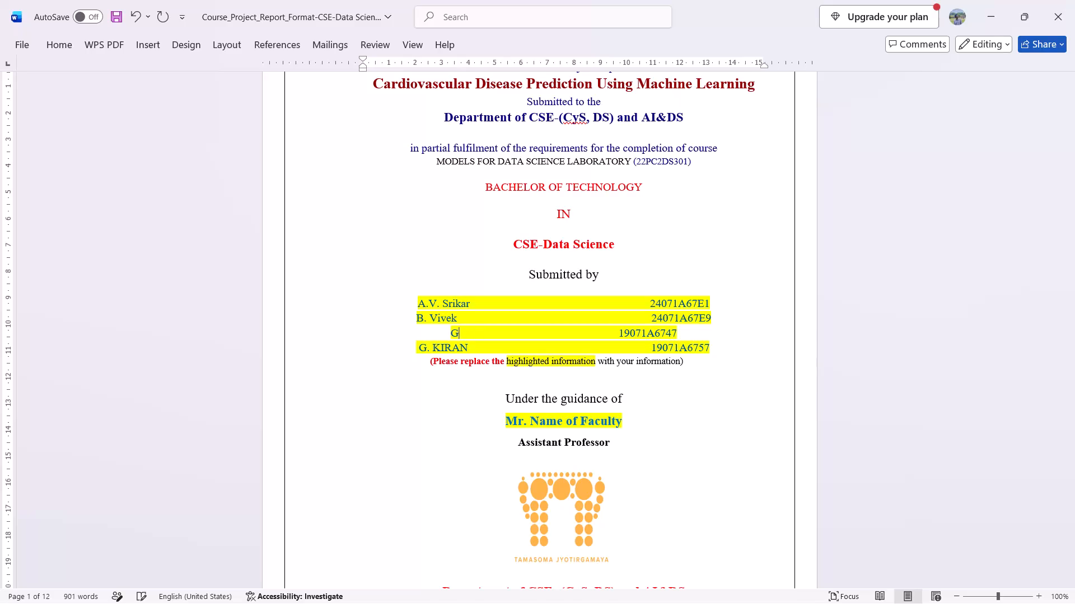
key("BackSpace")
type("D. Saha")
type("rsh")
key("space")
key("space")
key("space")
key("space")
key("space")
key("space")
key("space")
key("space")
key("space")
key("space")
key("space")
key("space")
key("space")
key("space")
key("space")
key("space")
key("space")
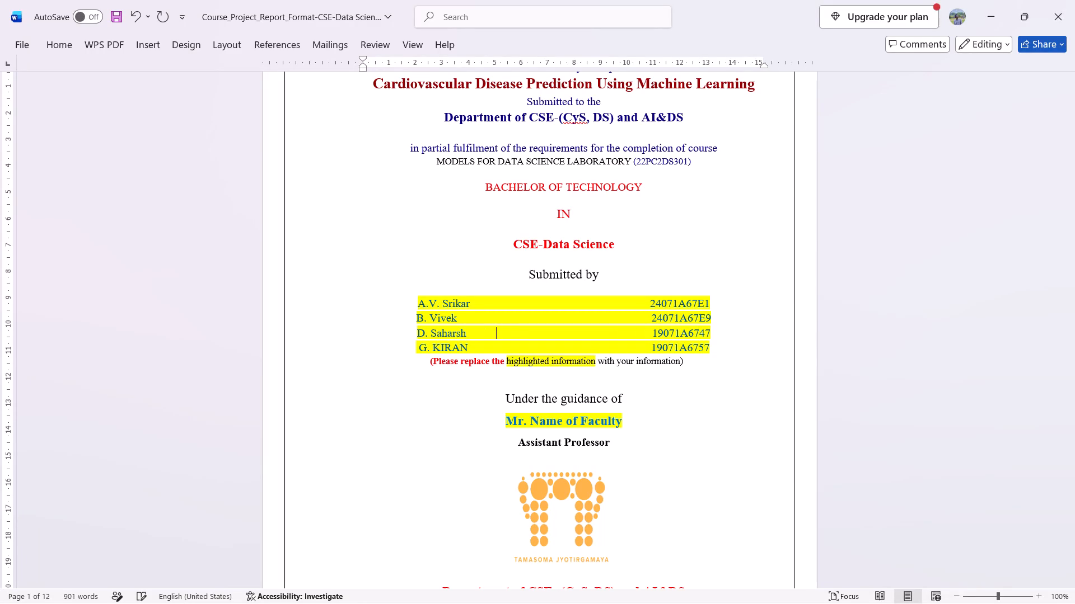
Paste the copied roll number over the third row's placeholder and change its last two characters to the third member's.
left_click_drag(652, 333, 709, 333)
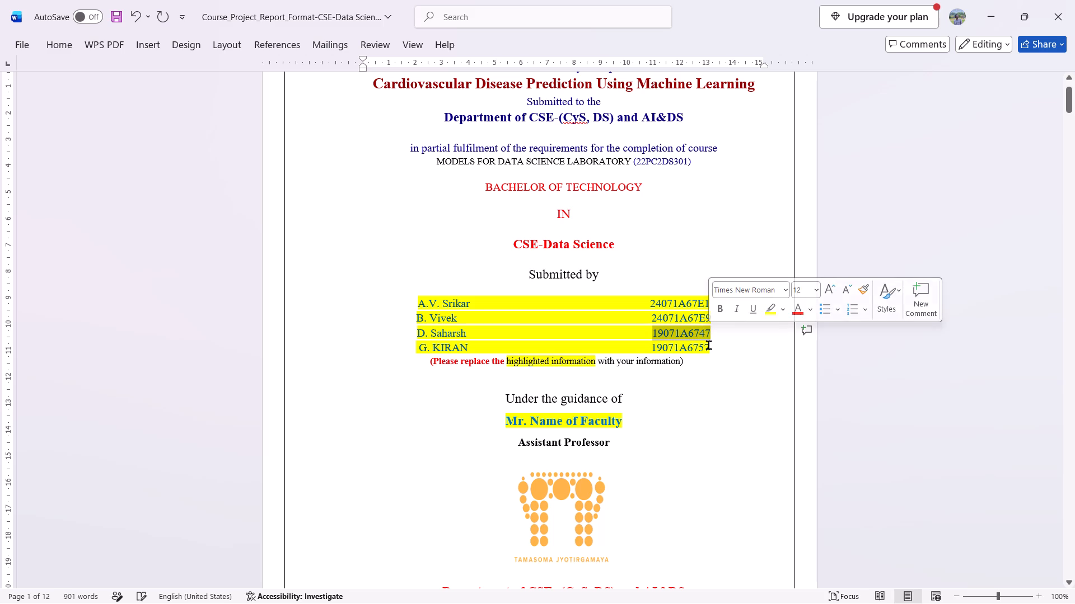
key("ctrl+v")
key("BackSpace")
key("BackSpace")
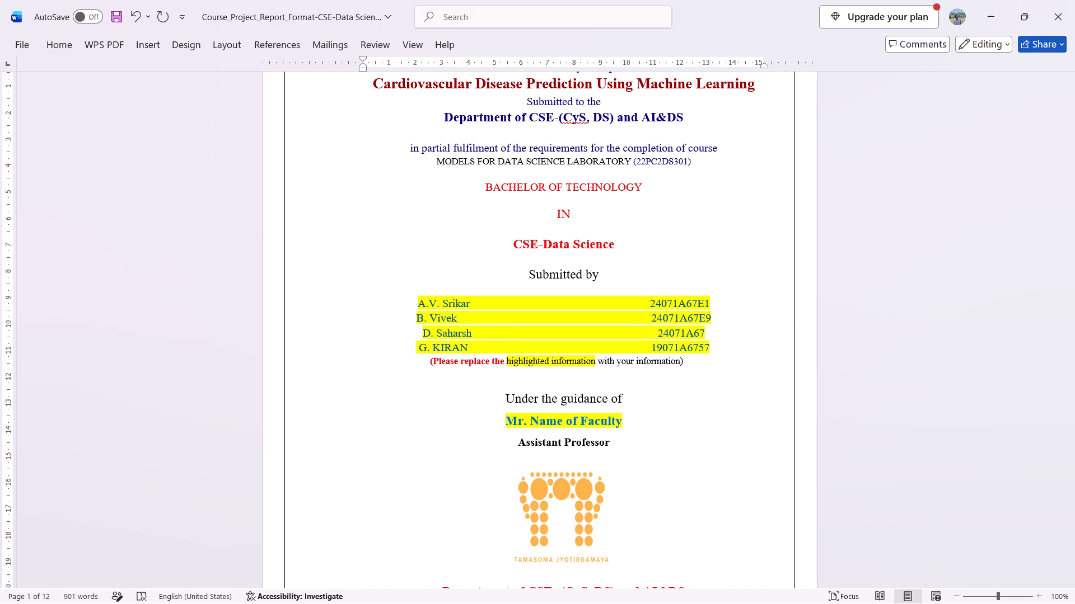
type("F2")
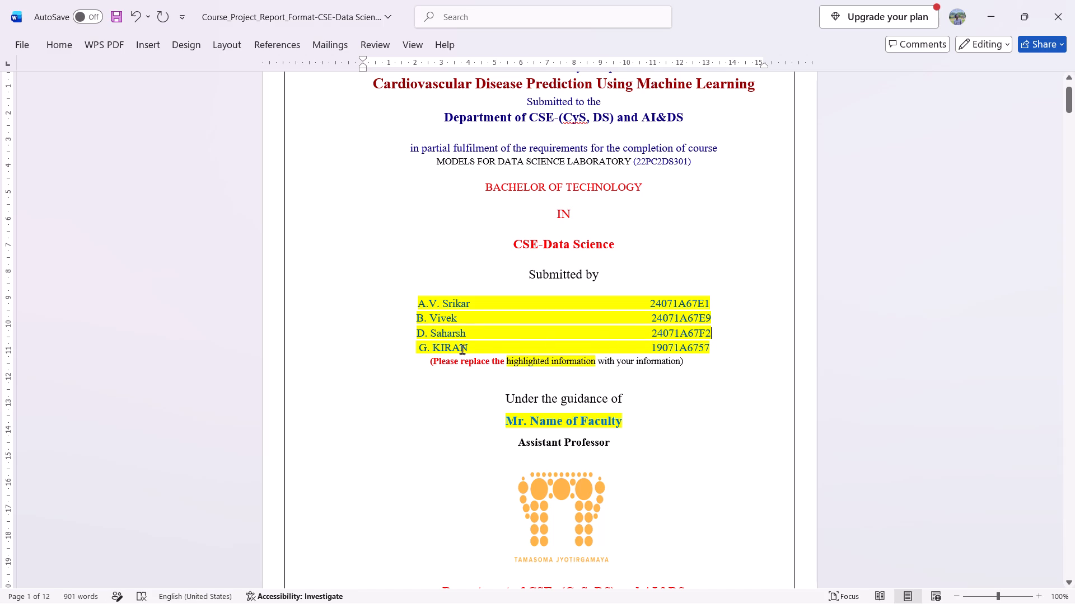
Replace the fourth placeholder student name with the fourth team member's initial and name.
left_click(470, 348)
key("BackSpace")
key("BackSpace")
key("BackSpace")
key("BackSpace")
key("BackSpace")
key("BackSpace")
key("BackSpace")
key("BackSpace")
key("BackSpace")
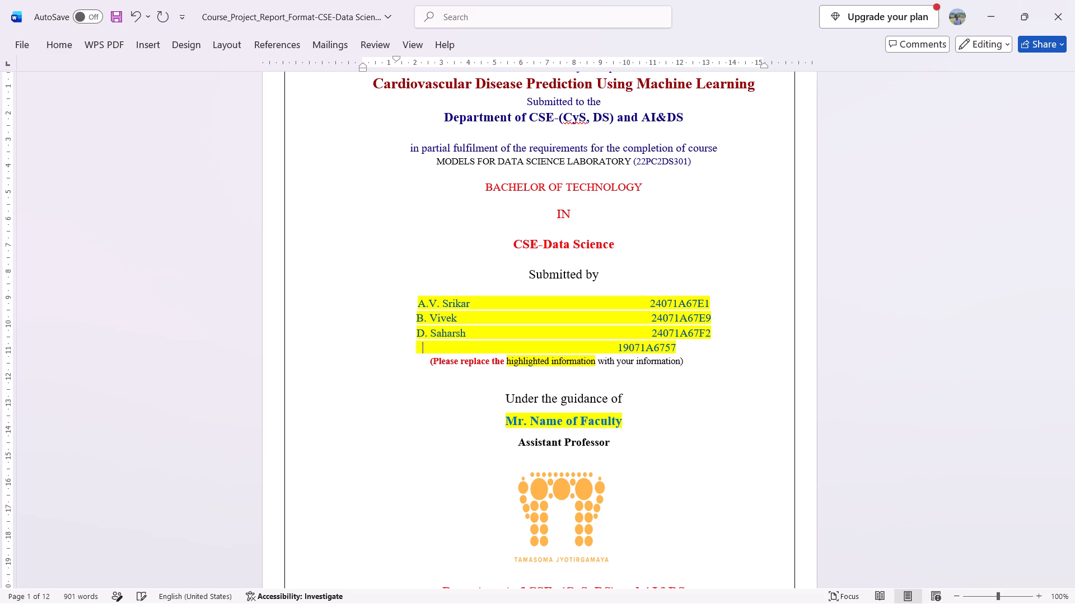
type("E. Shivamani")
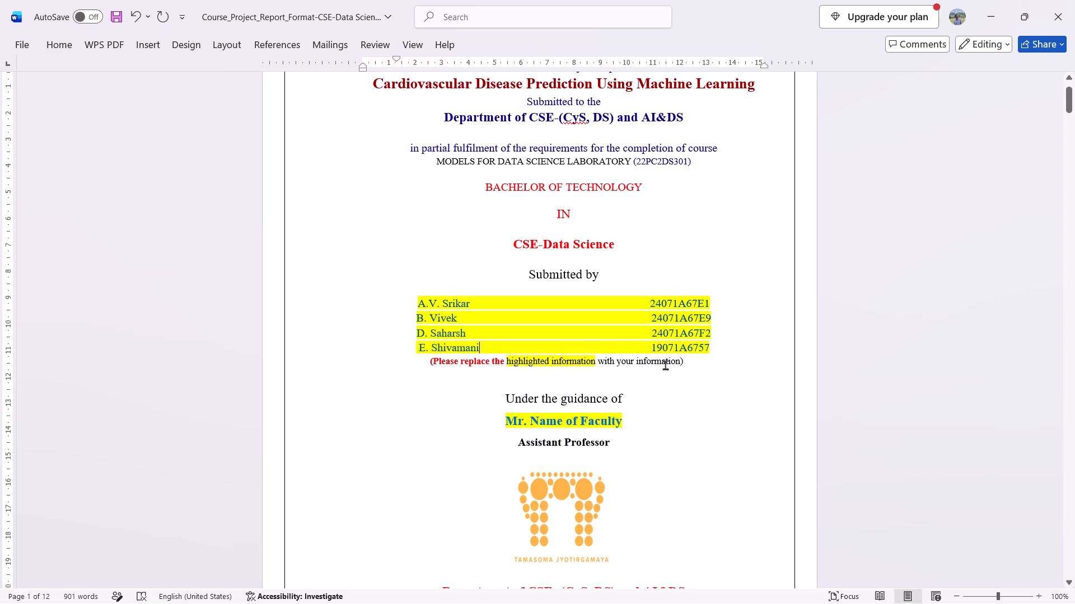
Paste the copied roll number over the fourth row's placeholder and change its last two characters to the fourth member's.
left_click(653, 349)
left_click_drag(653, 349, 712, 349)
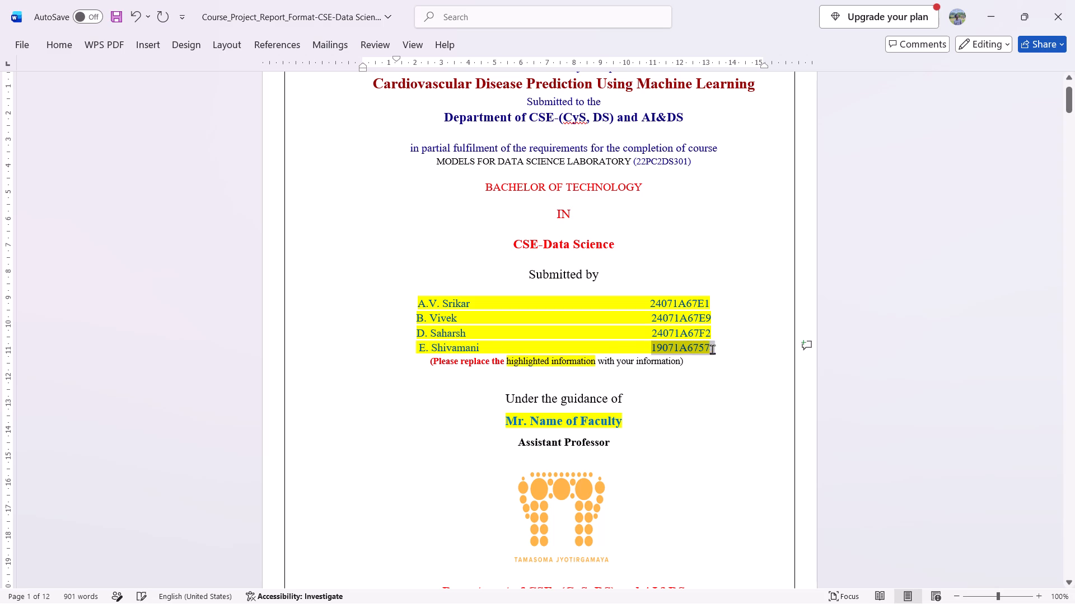
left_click_drag(712, 349, 712, 349)
key("ctrl+v")
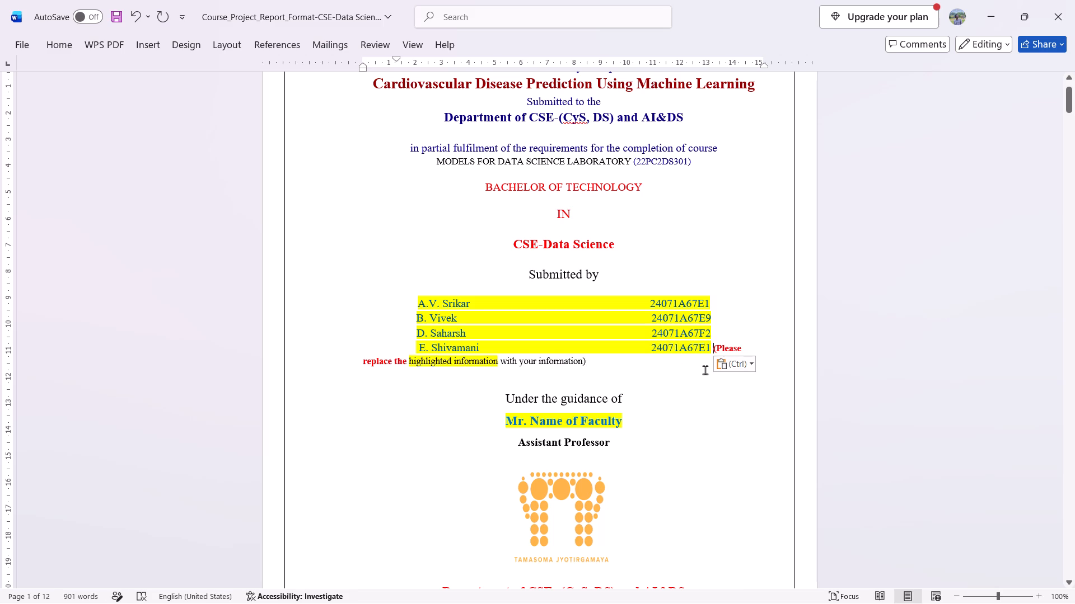
key("BackSpace")
key("BackSpace")
key("BackSpace")
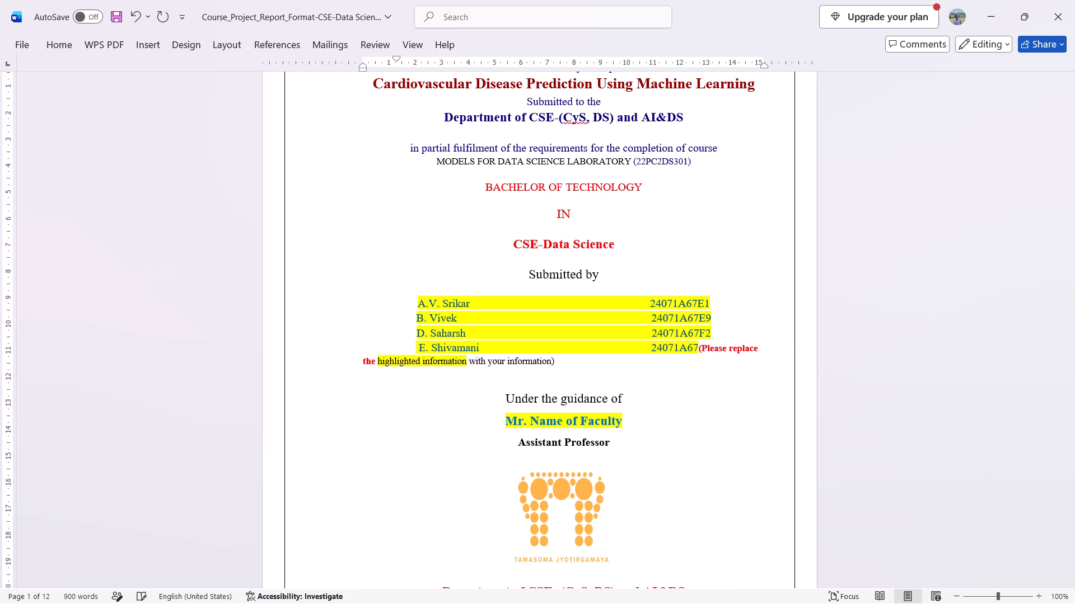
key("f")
key("BackSpace")
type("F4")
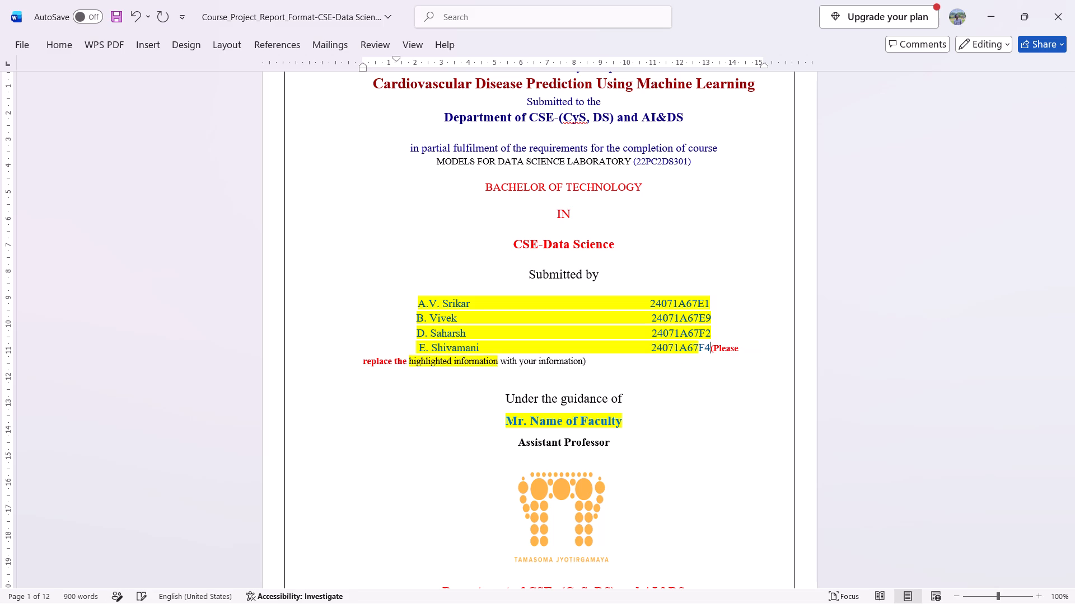
Insert two line breaks after the fourth roll number to set the bracketed replacement note apart below the student list.
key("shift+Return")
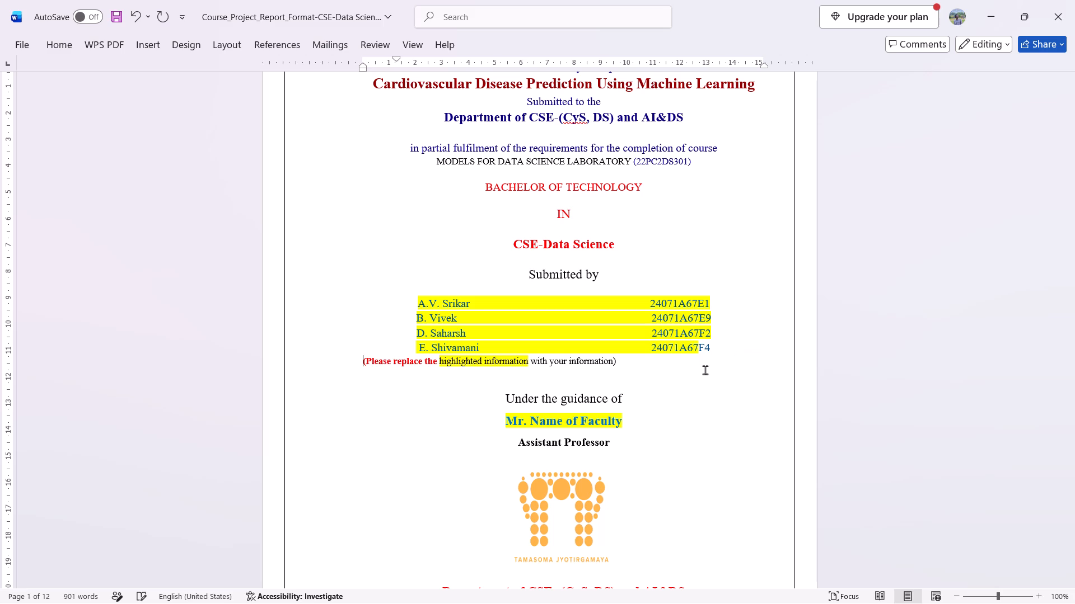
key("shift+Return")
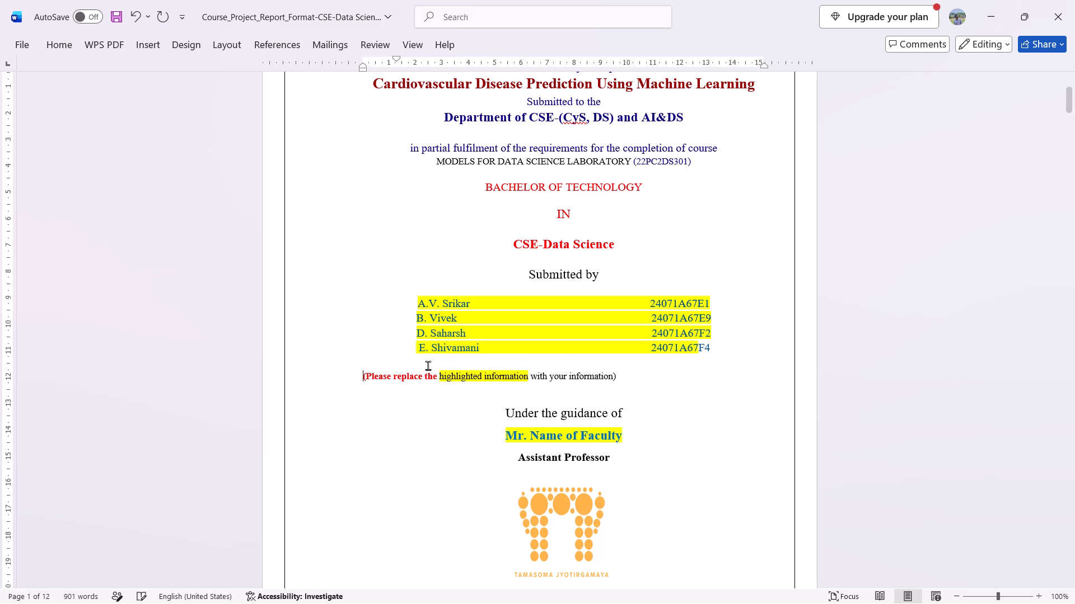
Delete the bracketed replacement note and the extra blank line below the student list on the cover page.
left_click_drag(362, 382, 370, 376)
left_click_drag(370, 376, 679, 375)
key("BackSpace")
key("BackSpace")
key("BackSpace")
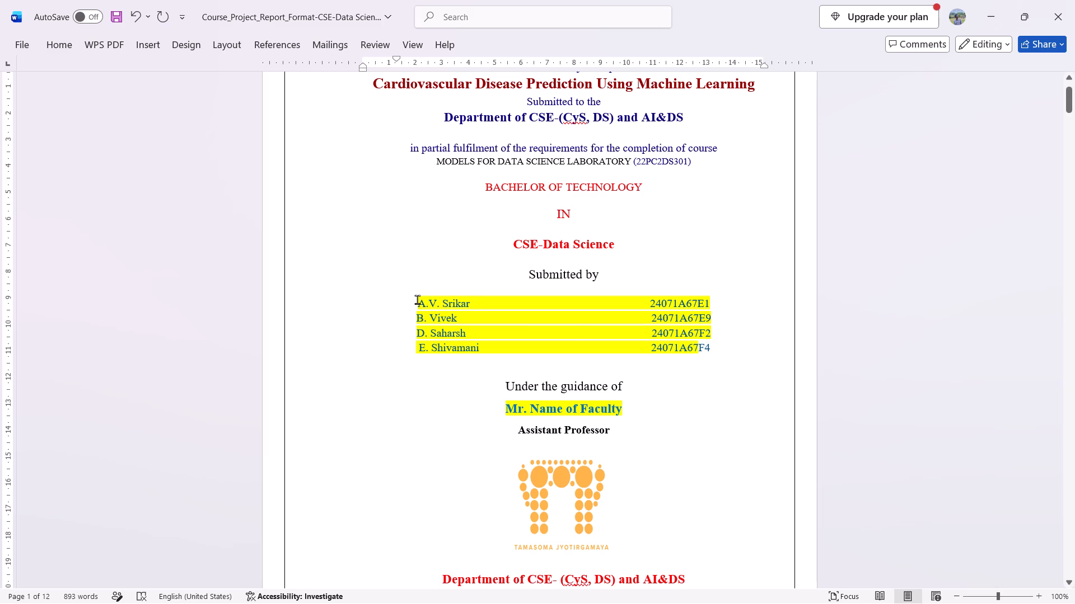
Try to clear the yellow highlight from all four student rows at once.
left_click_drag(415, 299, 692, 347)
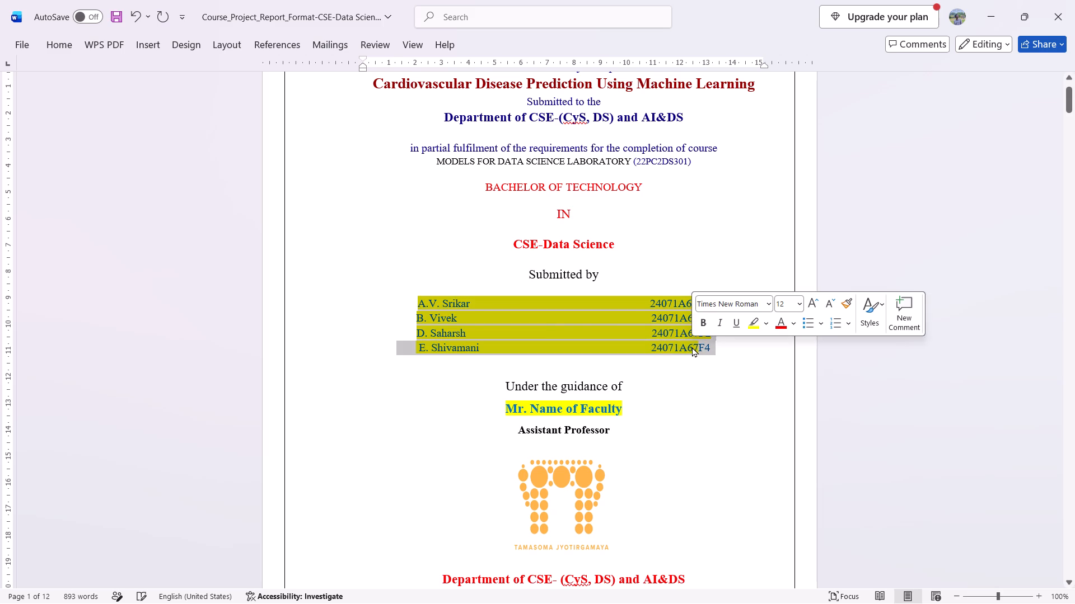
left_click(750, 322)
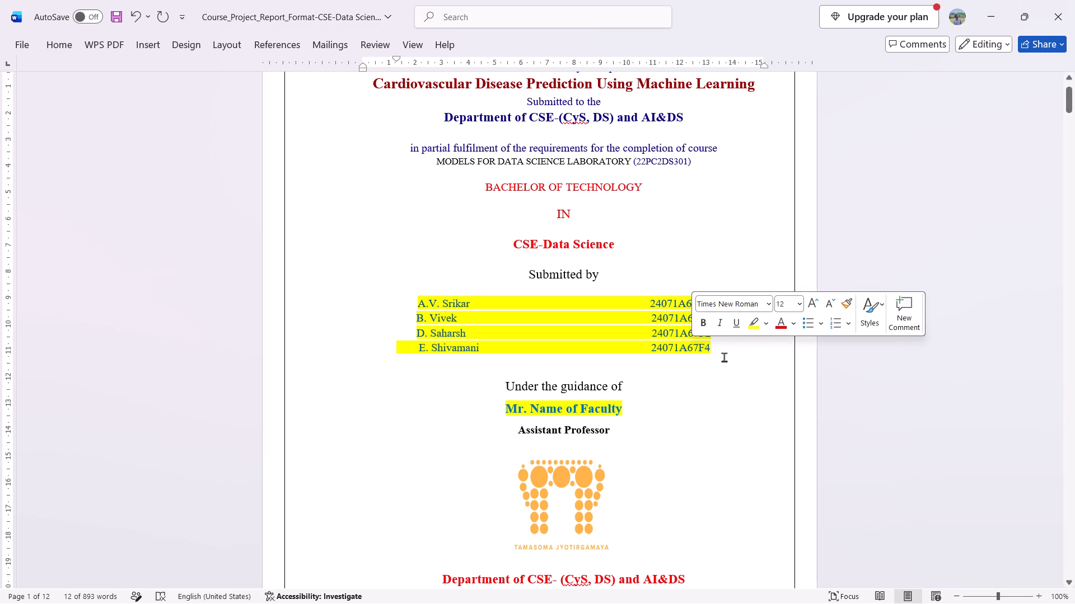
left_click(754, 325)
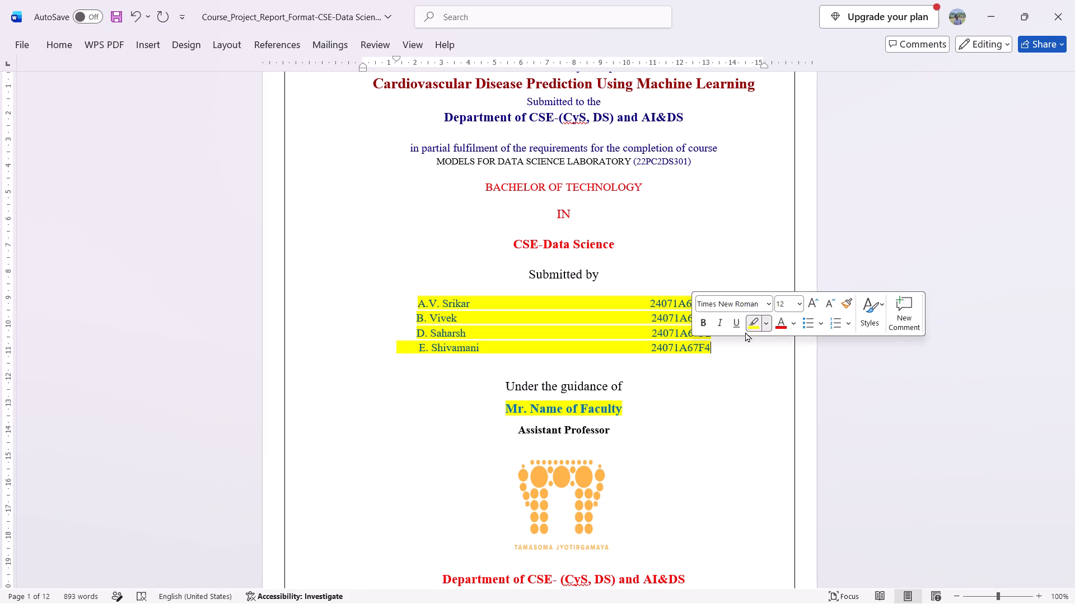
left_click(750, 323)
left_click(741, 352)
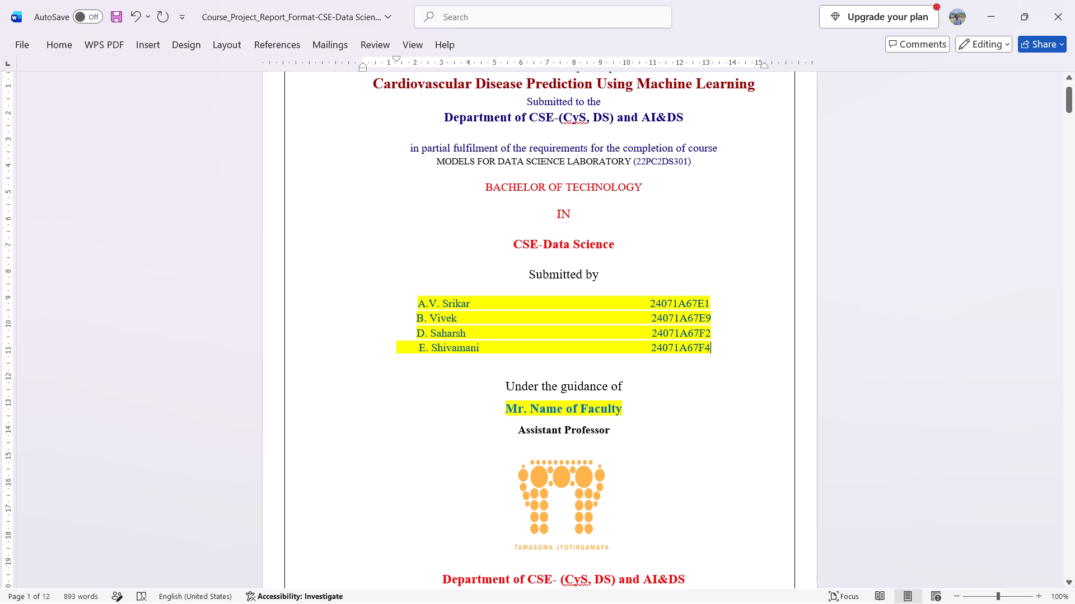
Remove the yellow highlight from the first and second student rows, one row at a time.
left_click_drag(420, 300, 469, 298)
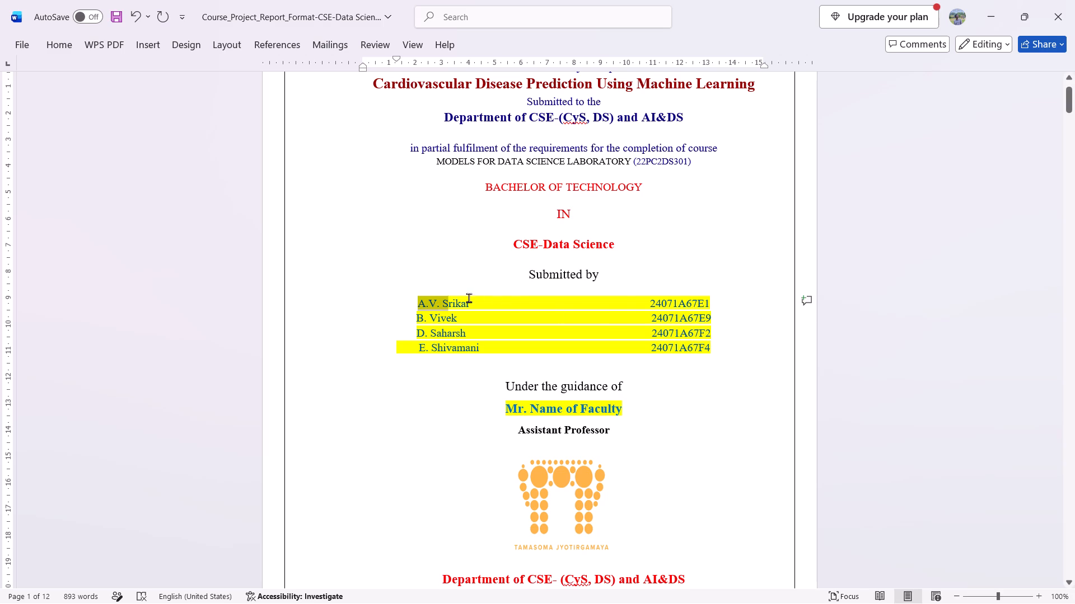
left_click_drag(469, 298, 692, 307)
left_click(754, 281)
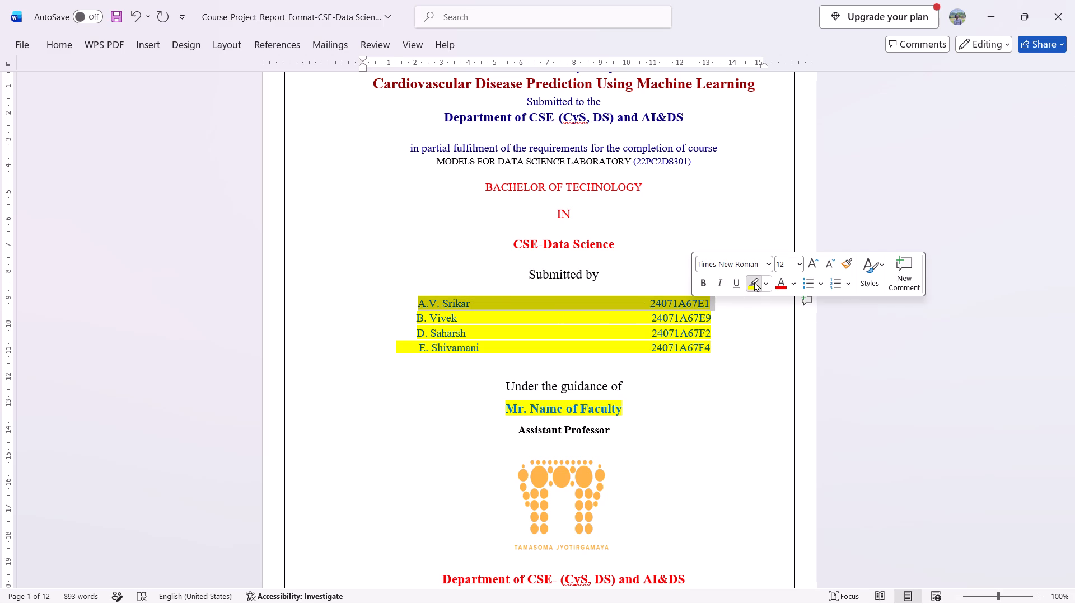
left_click(420, 317)
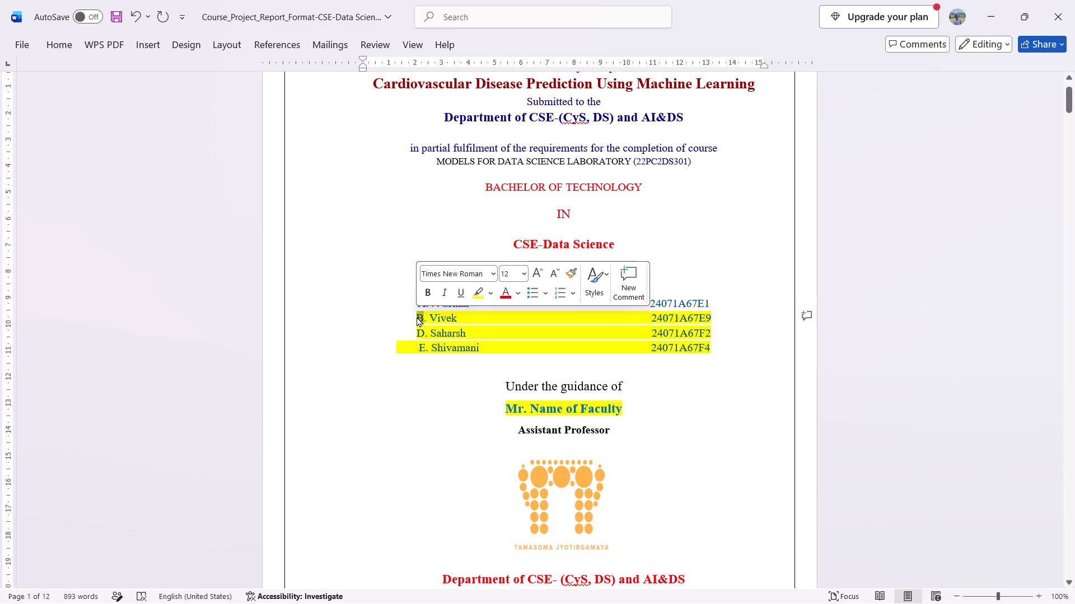
left_click_drag(417, 317, 424, 316)
left_click(424, 316)
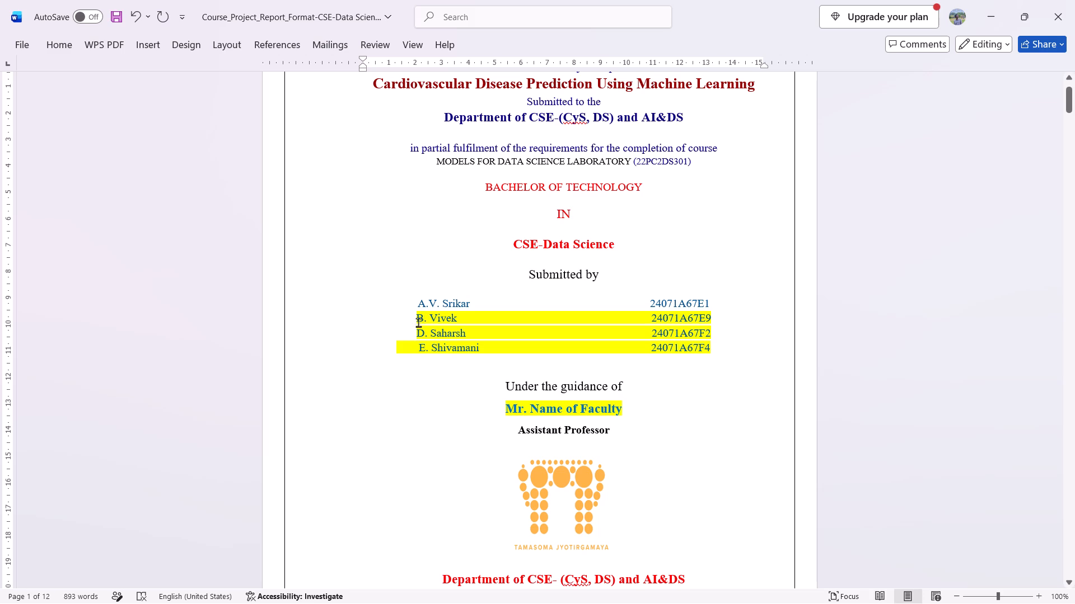
left_click_drag(416, 316, 712, 318)
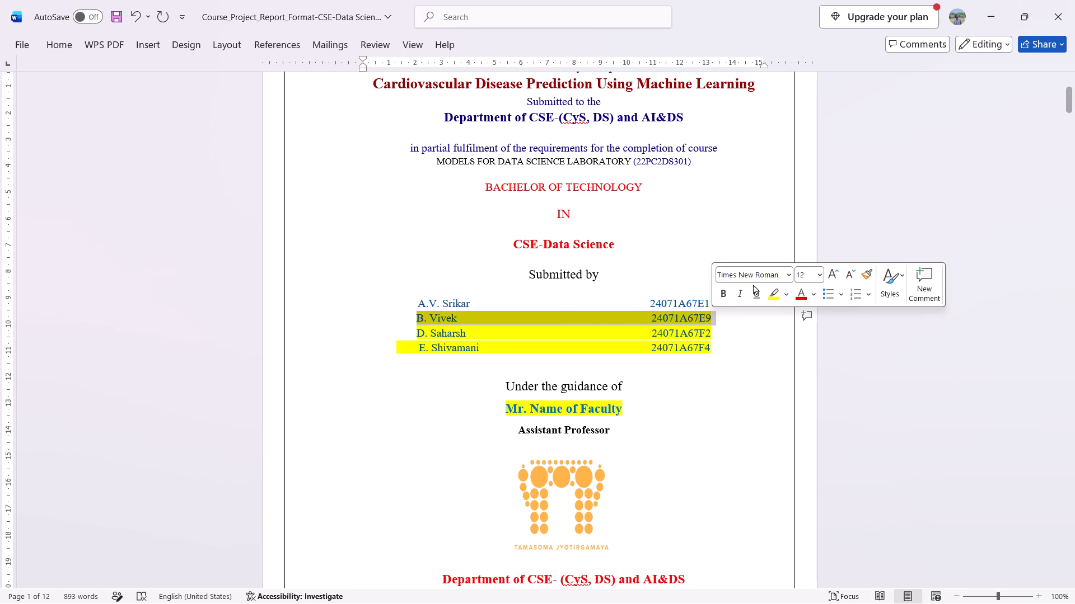
left_click(780, 290)
Remove the yellow highlight from the third and fourth student rows, one row at a time.
left_click_drag(402, 327, 418, 333)
left_click_drag(418, 333, 713, 338)
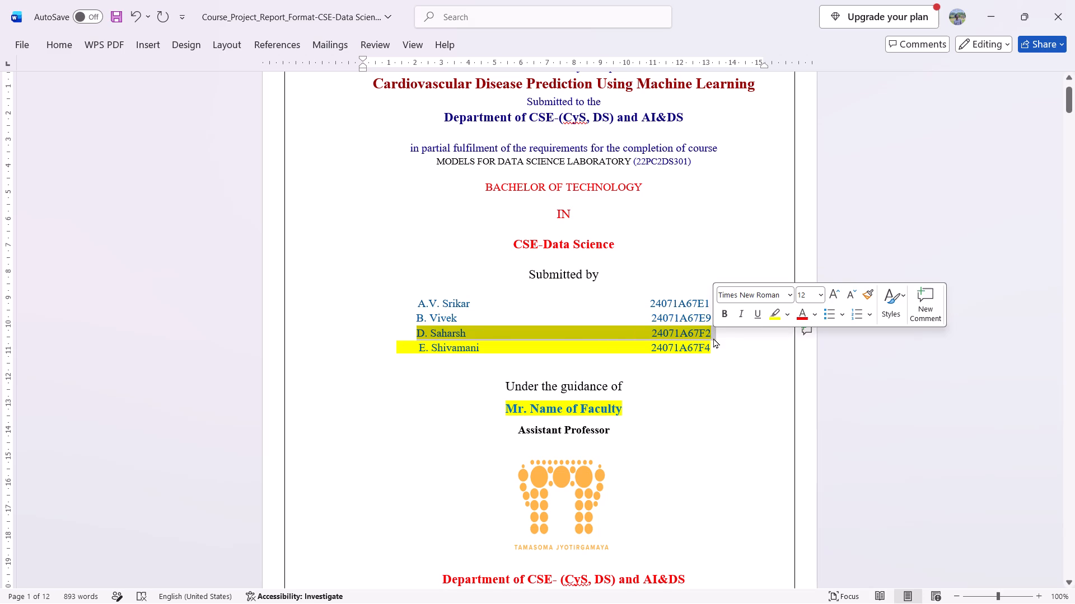
left_click(769, 315)
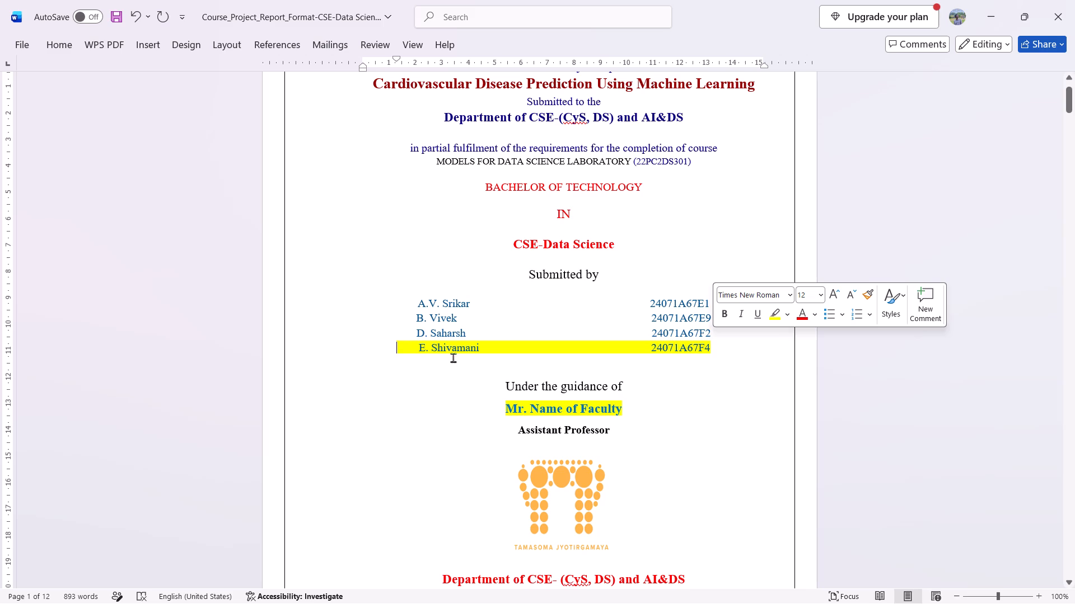
left_click_drag(399, 347, 719, 352)
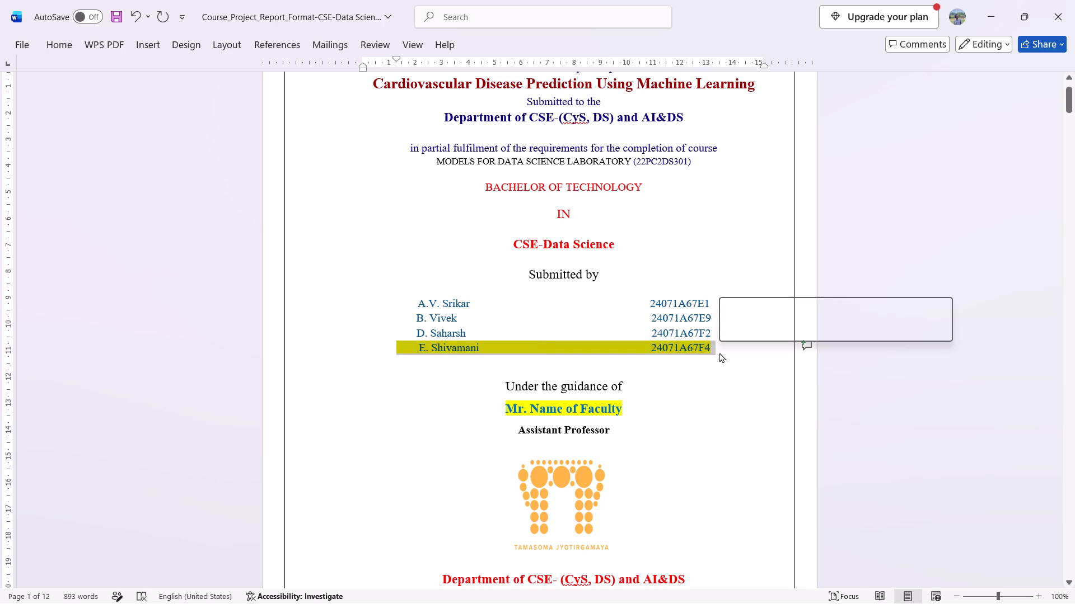
left_click(769, 326)
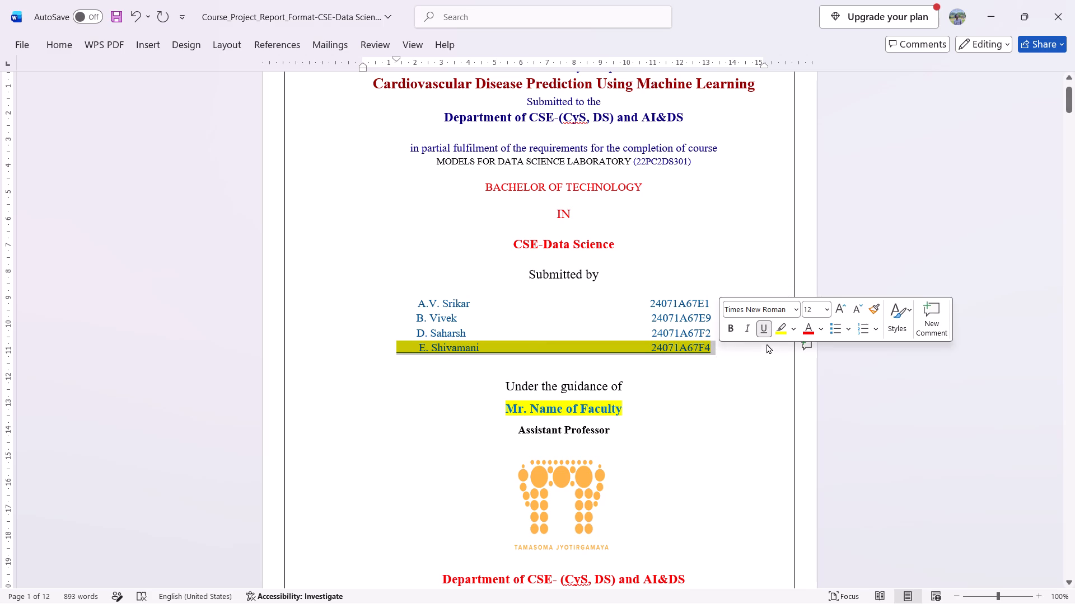
left_click(767, 327)
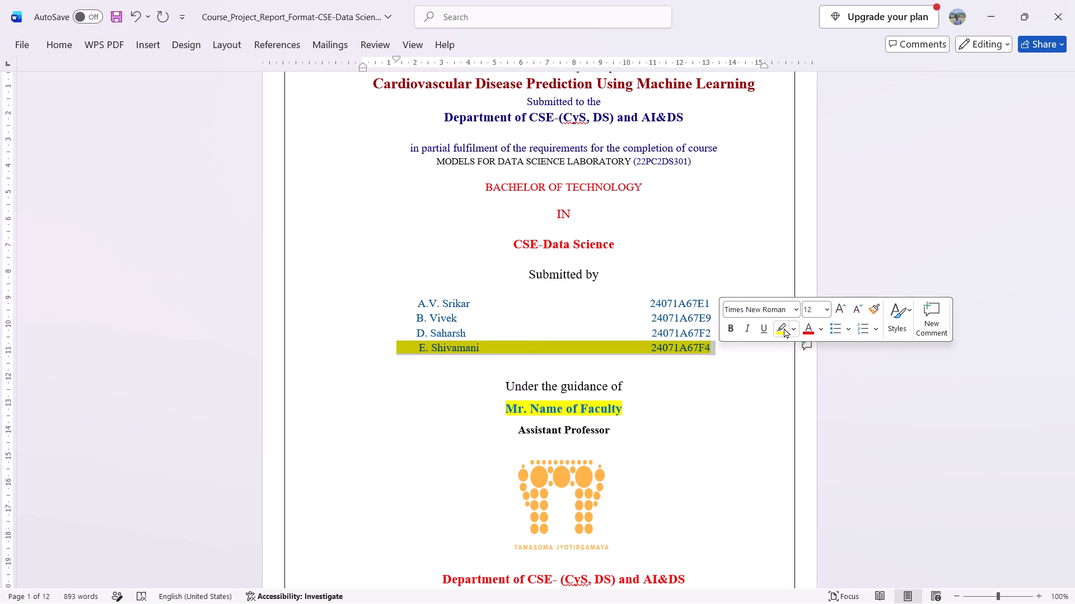
left_click(783, 328)
left_click(711, 421)
Change the date at the bottom of the cover page to December--2026.
scroll(711, 421, "down", 1)
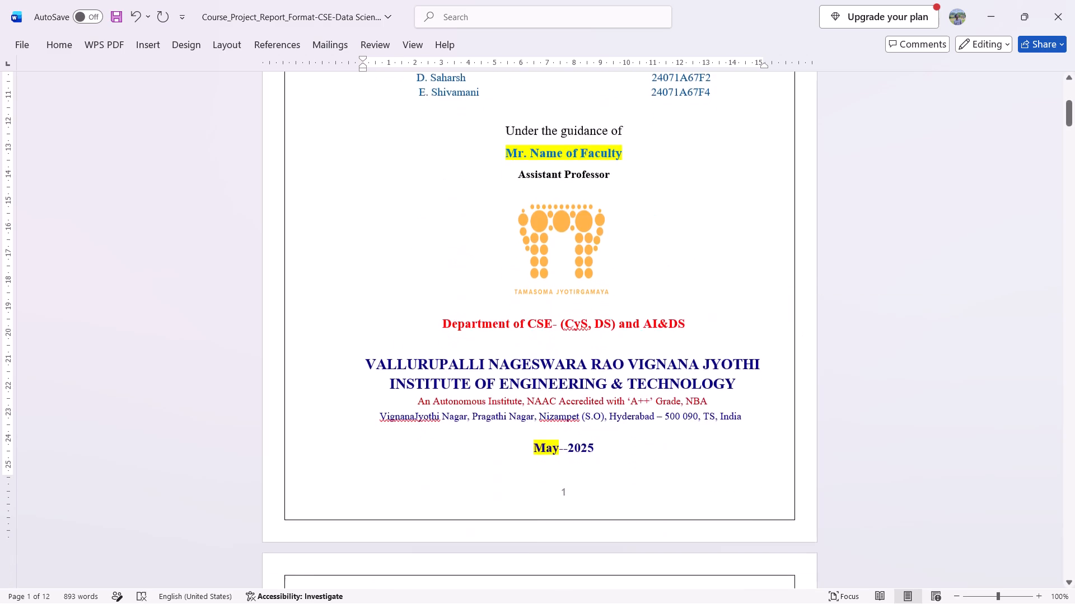
scroll(711, 421, "up", 1)
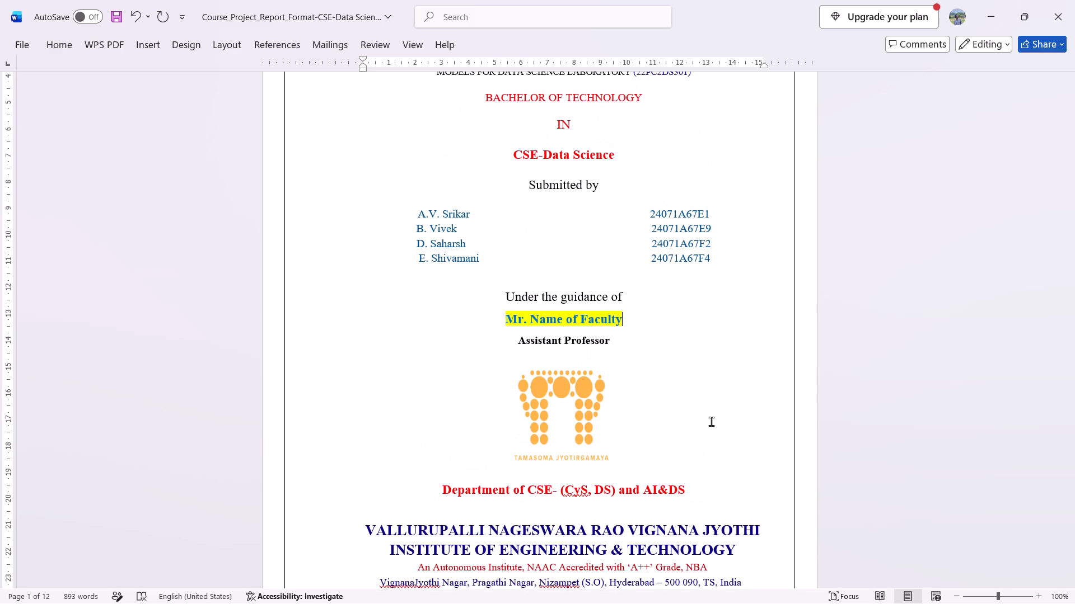
scroll(711, 421, "down", 1)
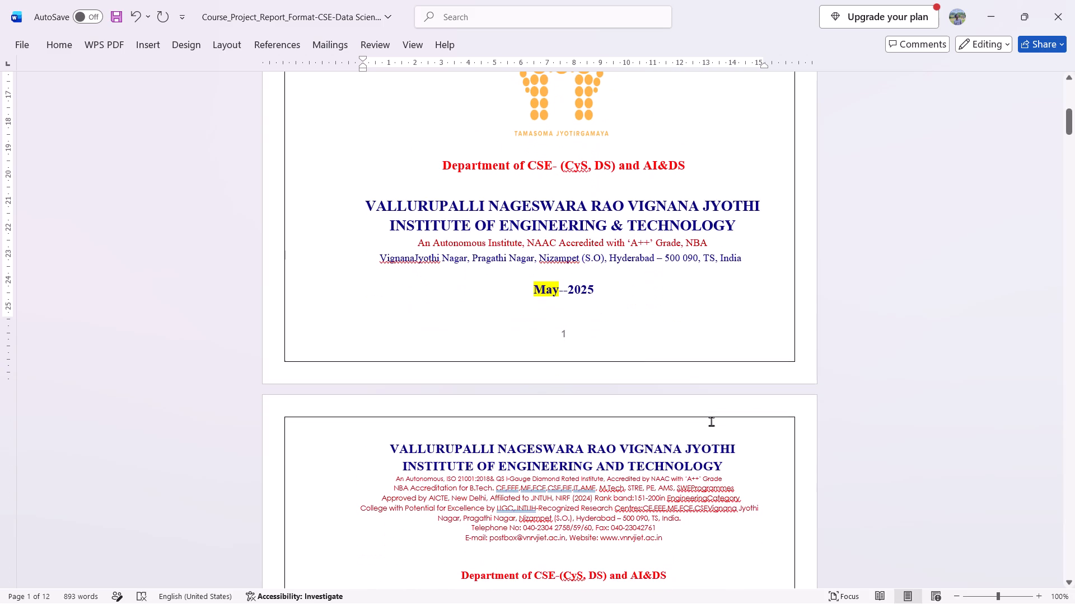
left_click(599, 284)
key("BackSpace")
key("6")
left_click(558, 289)
key("BackSpace")
key("BackSpace")
key("BackSpace")
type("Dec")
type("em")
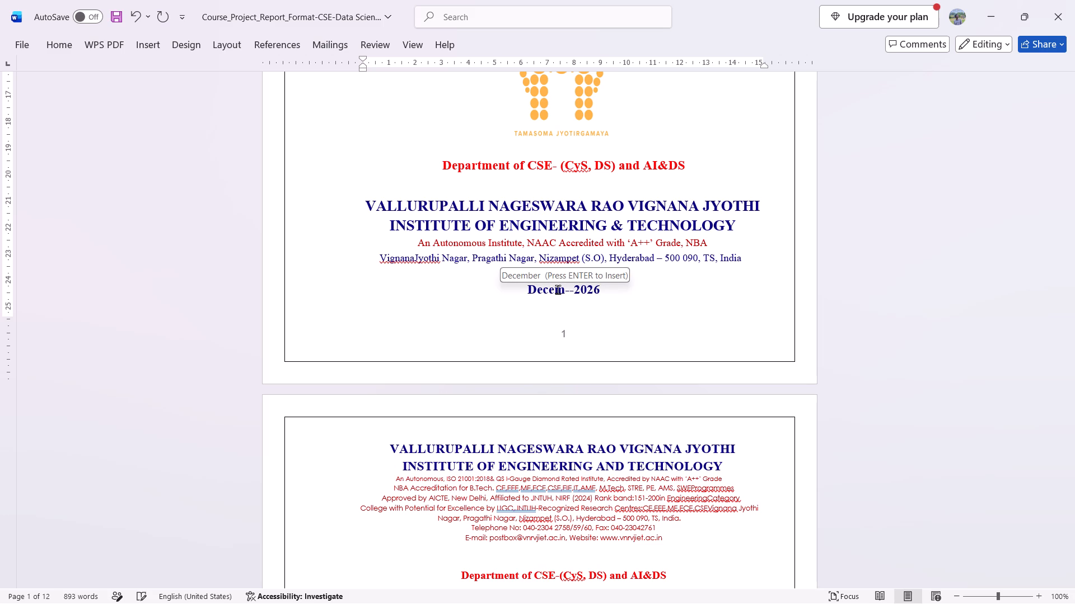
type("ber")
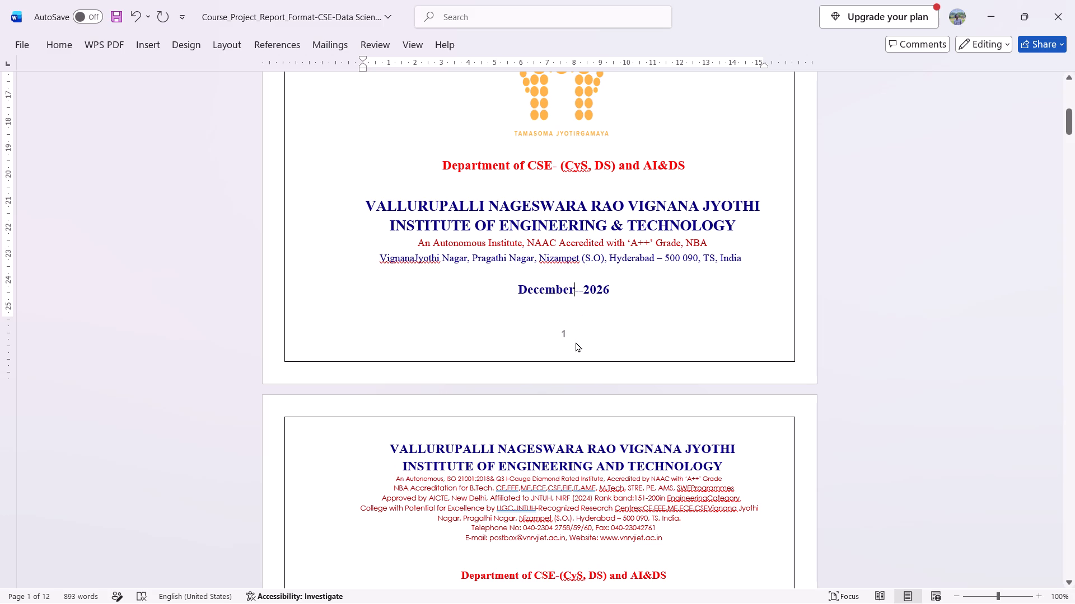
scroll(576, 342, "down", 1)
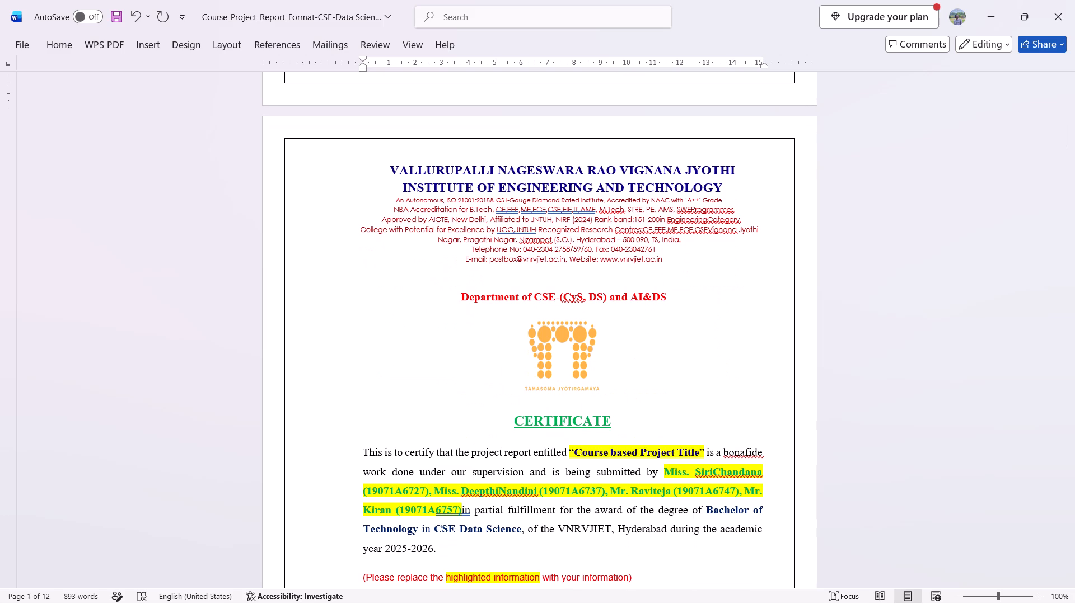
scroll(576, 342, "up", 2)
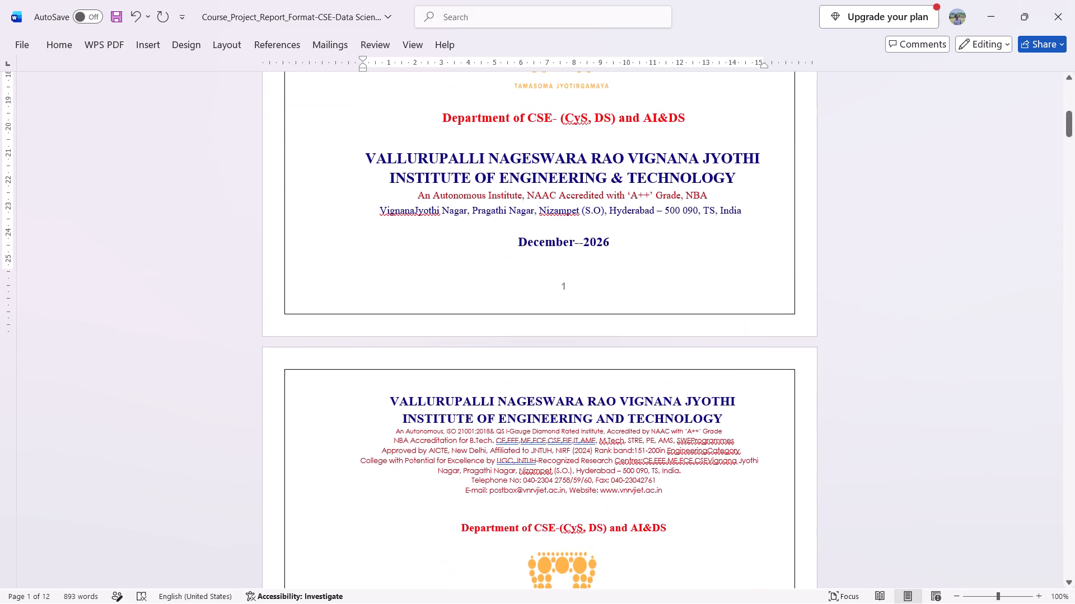
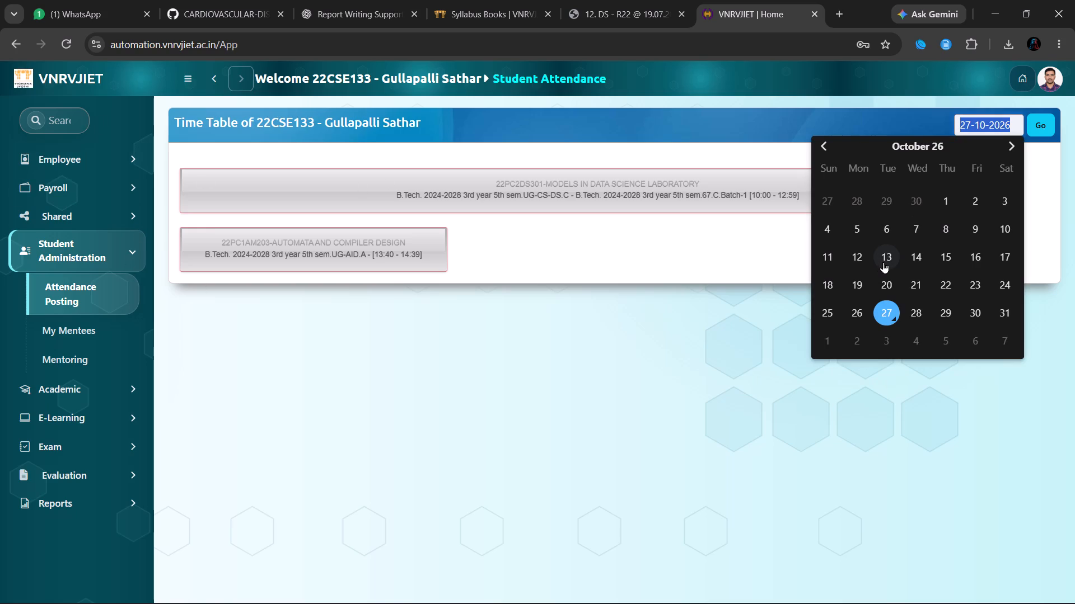
Load the timetable for 13-10-2026, open the Models in Data Science Laboratory class and copy its faculty member's name.
left_click(884, 254)
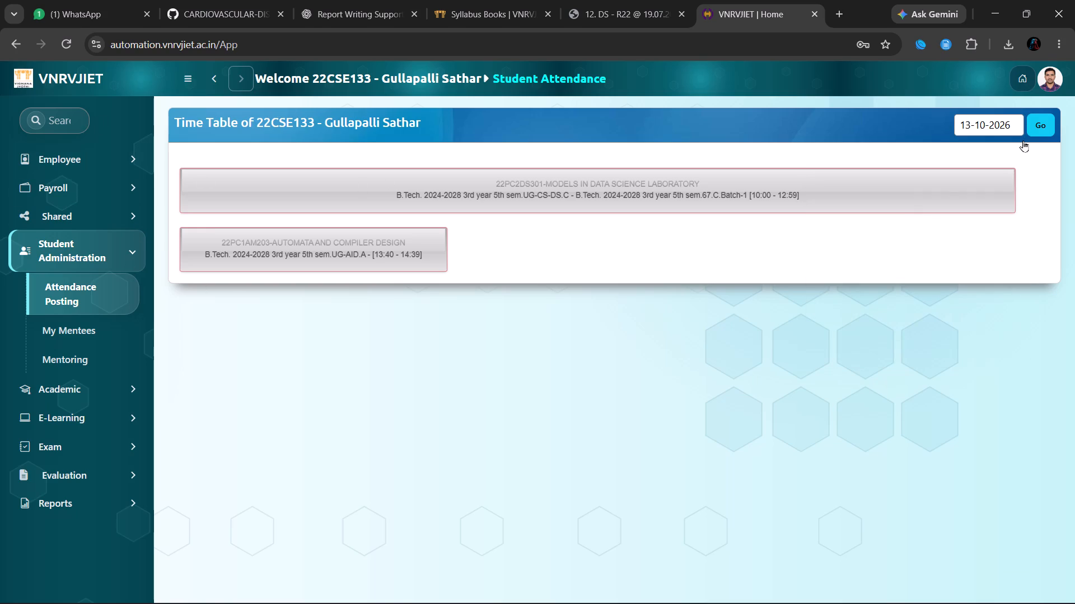
left_click(1051, 117)
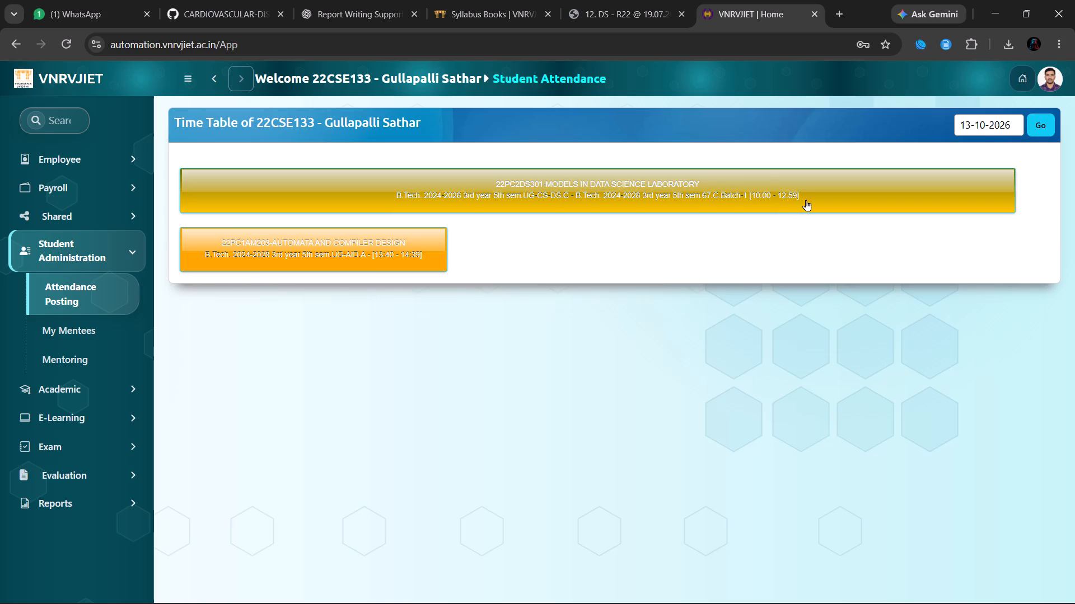
left_click(806, 200)
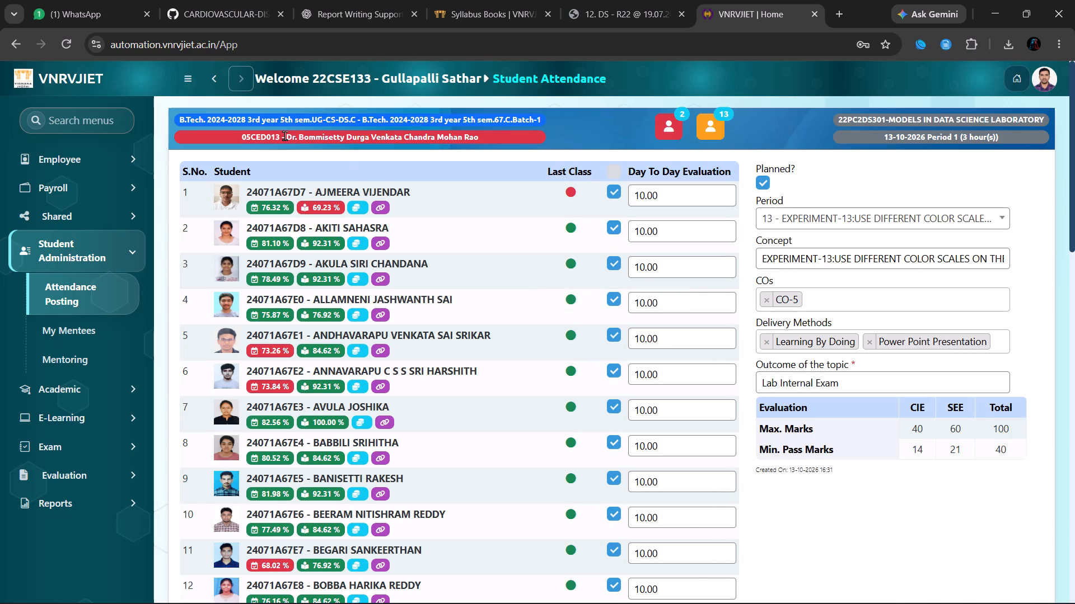
left_click_drag(284, 135, 482, 138)
key("ctrl+c")
key("ctrl+c")
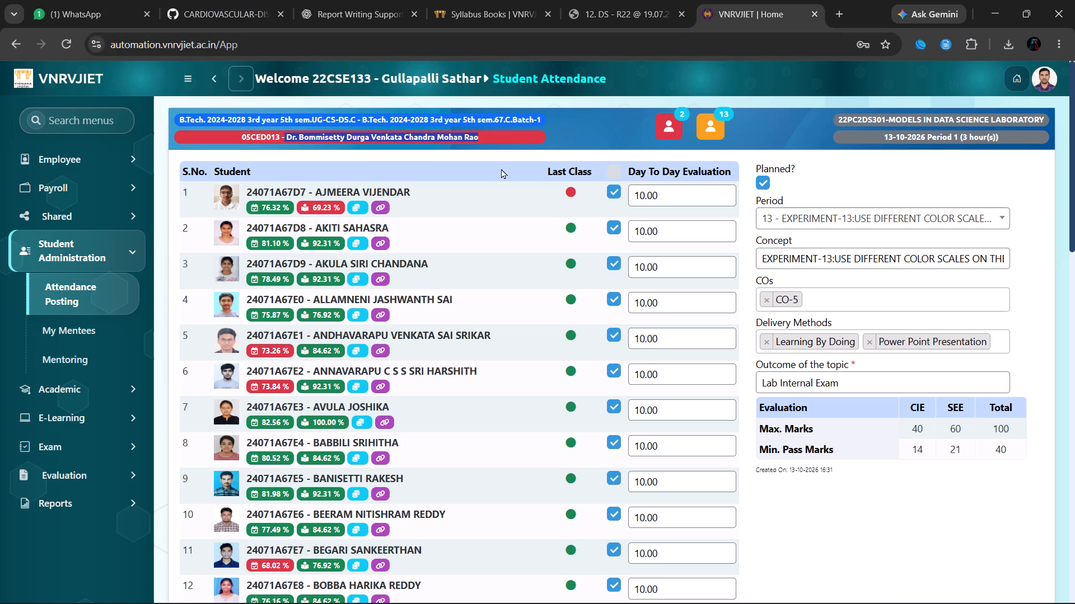
In Word, replace the cover page's faculty name placeholder with the copied name, keeping Assistant Professor on the line below.
key("alt+Tab")
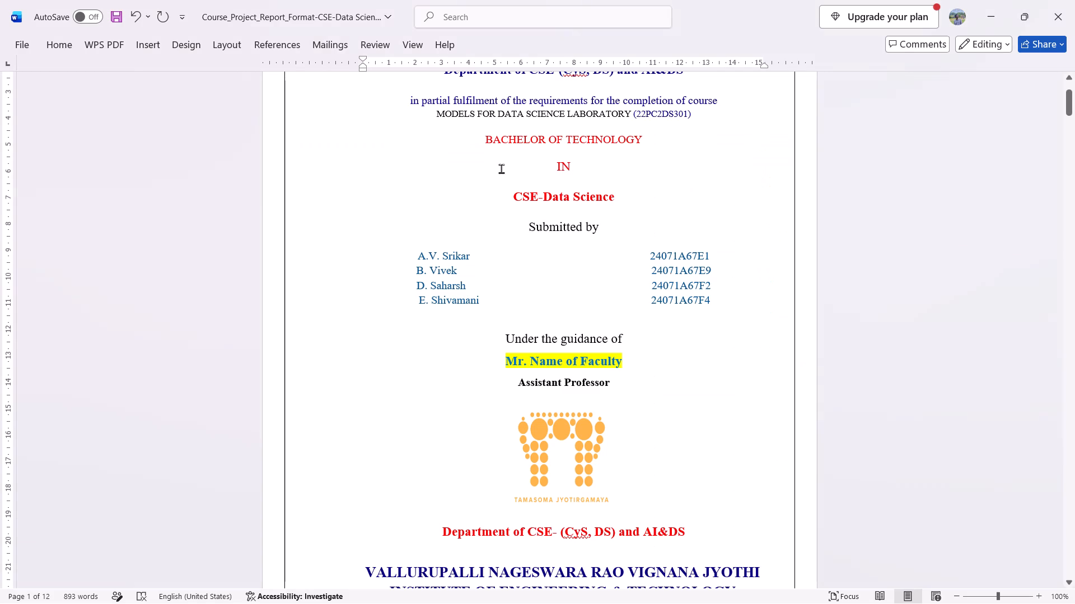
left_click_drag(505, 359, 618, 359)
key("ctrl+v")
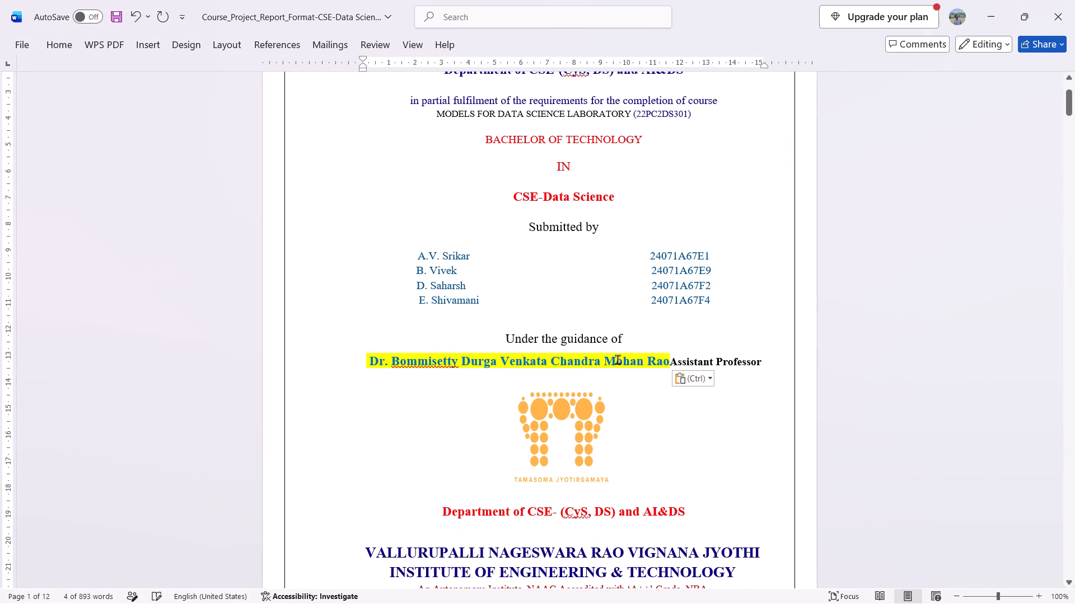
key("shift+Return")
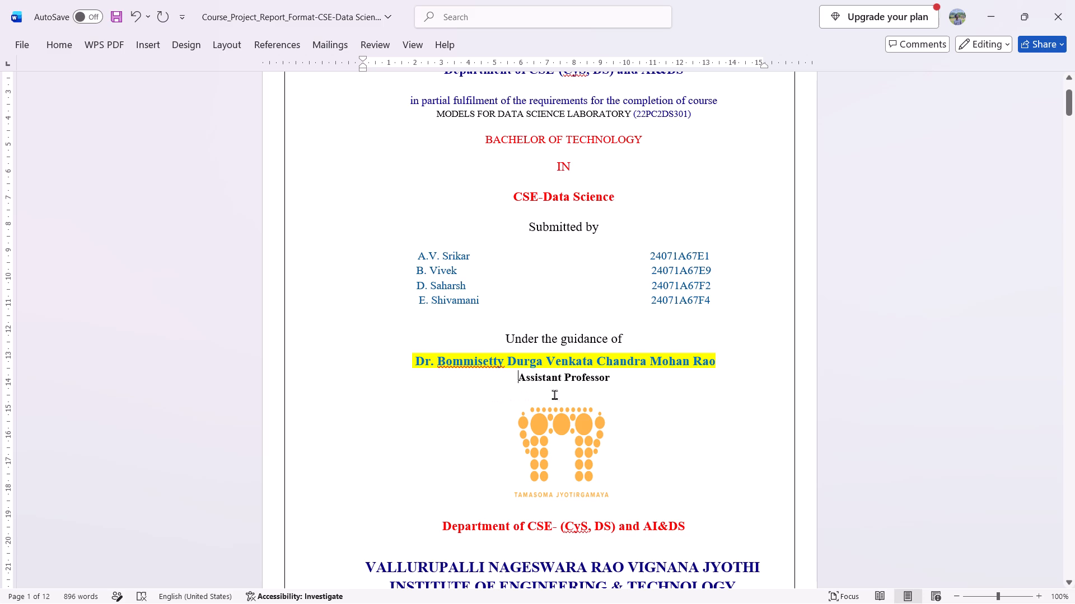
Shorten the first three parts of the guide's name on the cover page to the initials B D V.
left_click(593, 356)
key("BackSpace")
key("BackSpace")
key("BackSpace")
key("BackSpace")
key("BackSpace")
key("BackSpace")
key("Left")
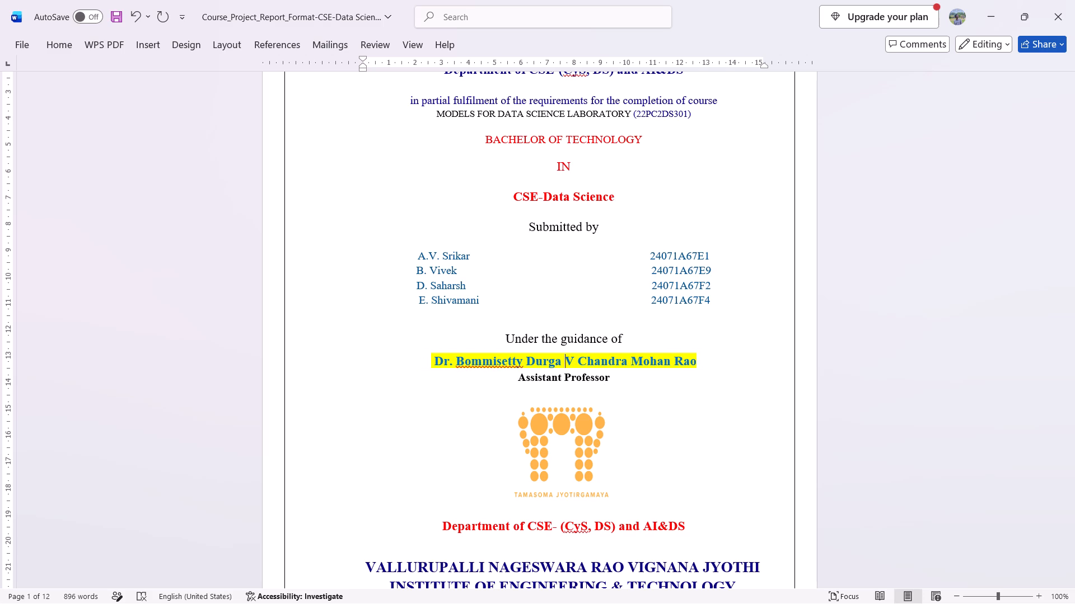
key("Left")
key("BackSpace")
key("BackSpace")
key("BackSpace")
key("BackSpace")
key("Left")
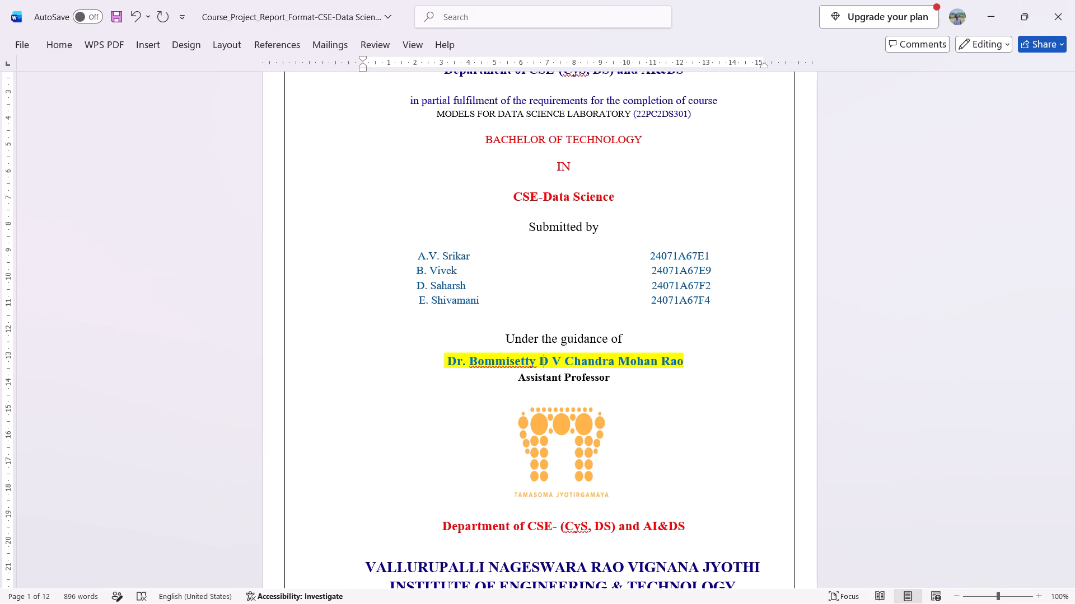
key("Left")
key("BackSpace")
key("BackSpace")
key("BackSpace")
key("BackSpace")
key("BackSpace")
key("BackSpace")
key("BackSpace")
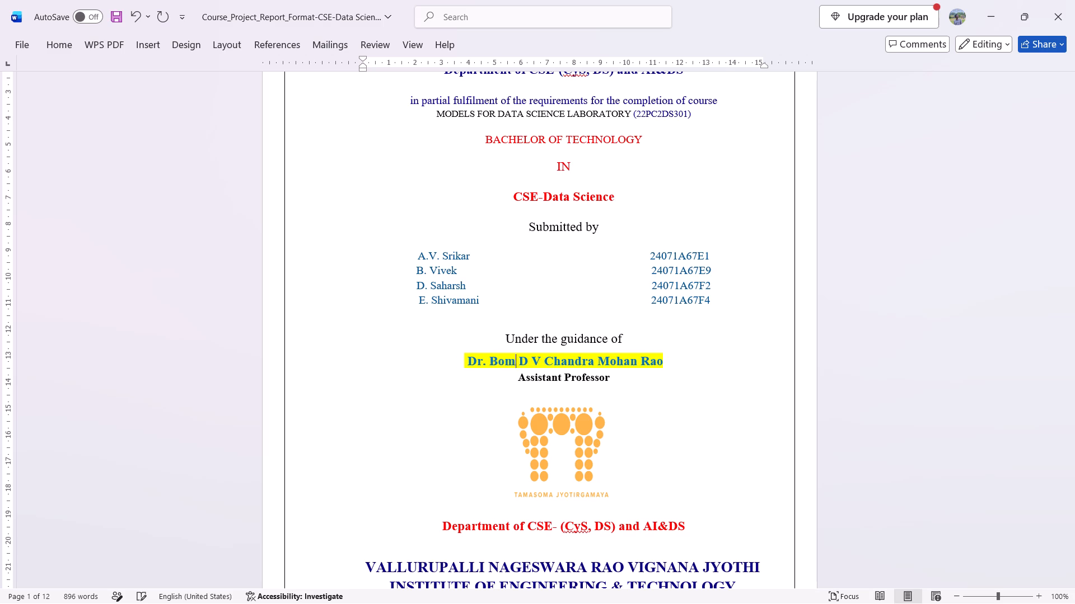
key("BackSpace")
key("BackSpace")
key("BackSpace")
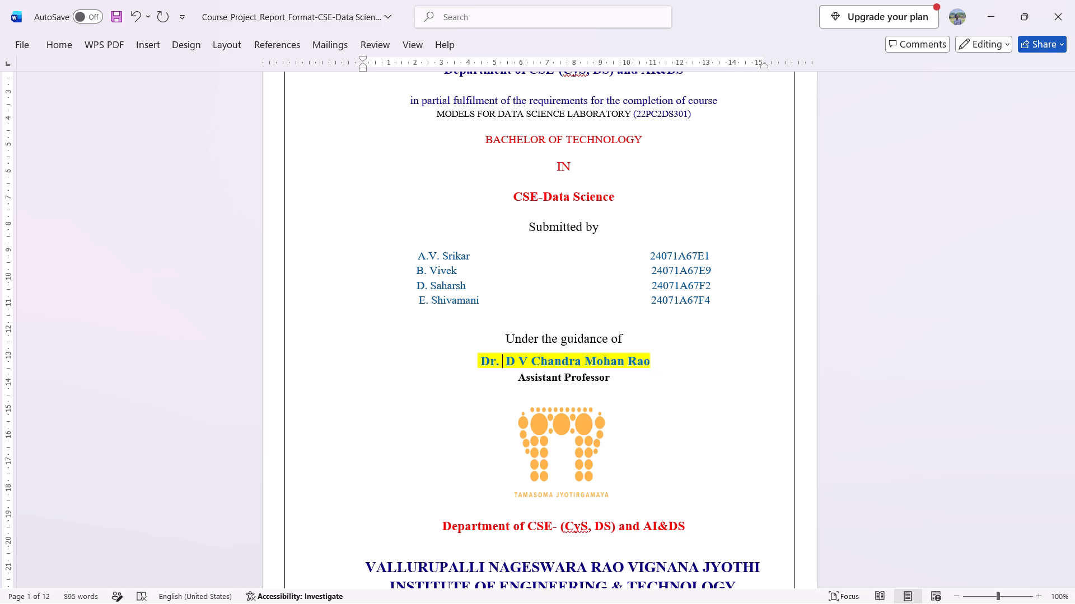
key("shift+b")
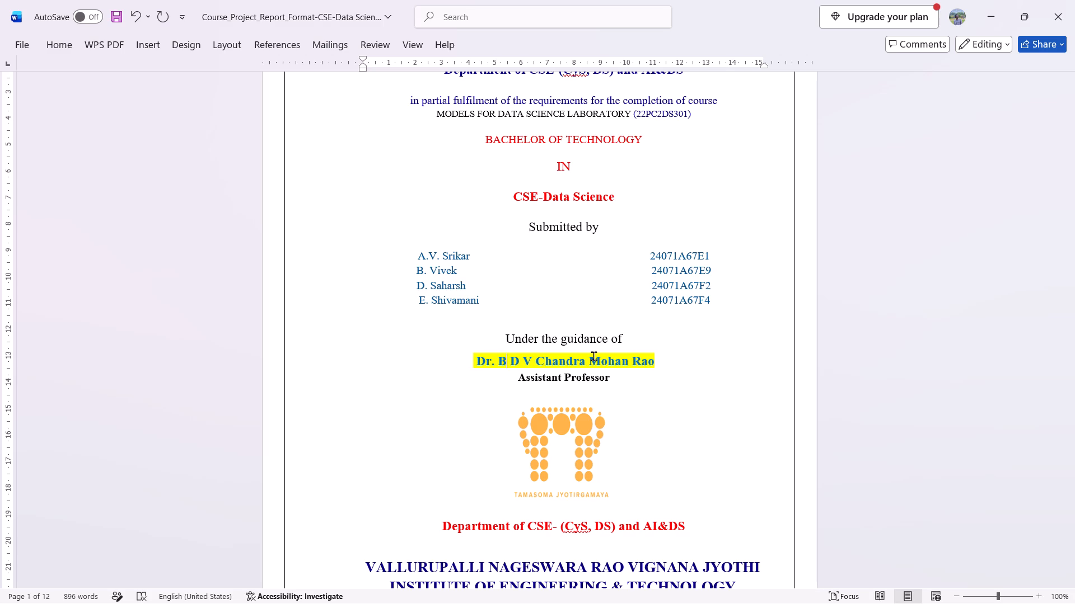
left_click(621, 377)
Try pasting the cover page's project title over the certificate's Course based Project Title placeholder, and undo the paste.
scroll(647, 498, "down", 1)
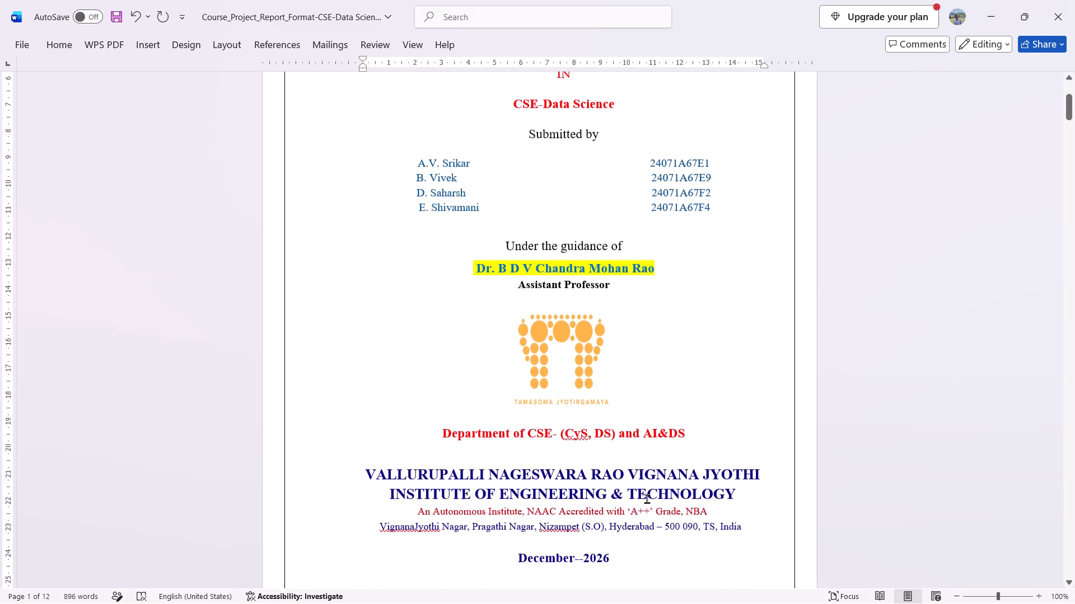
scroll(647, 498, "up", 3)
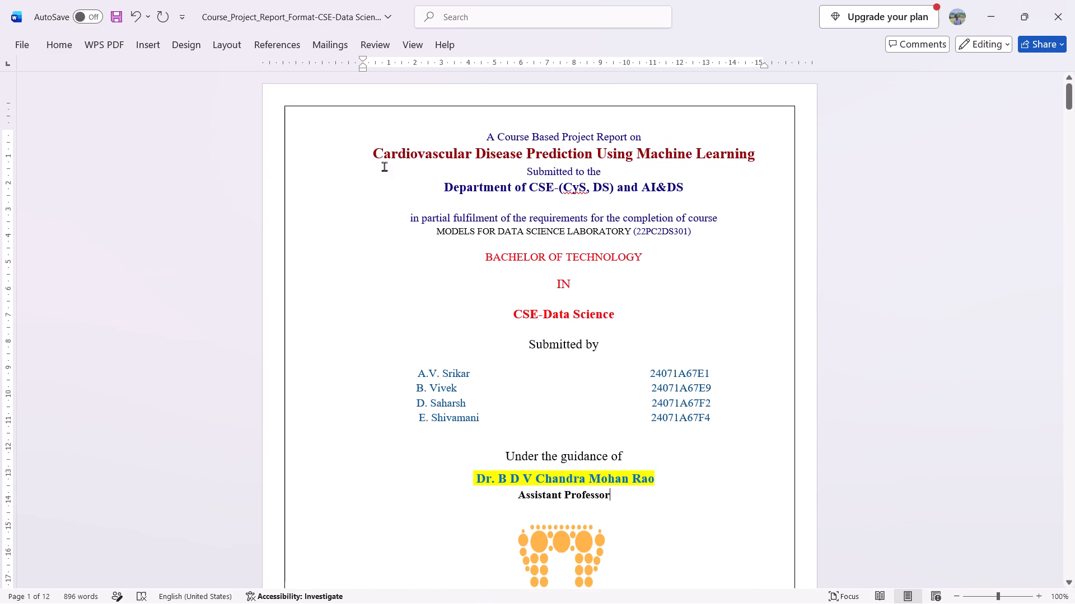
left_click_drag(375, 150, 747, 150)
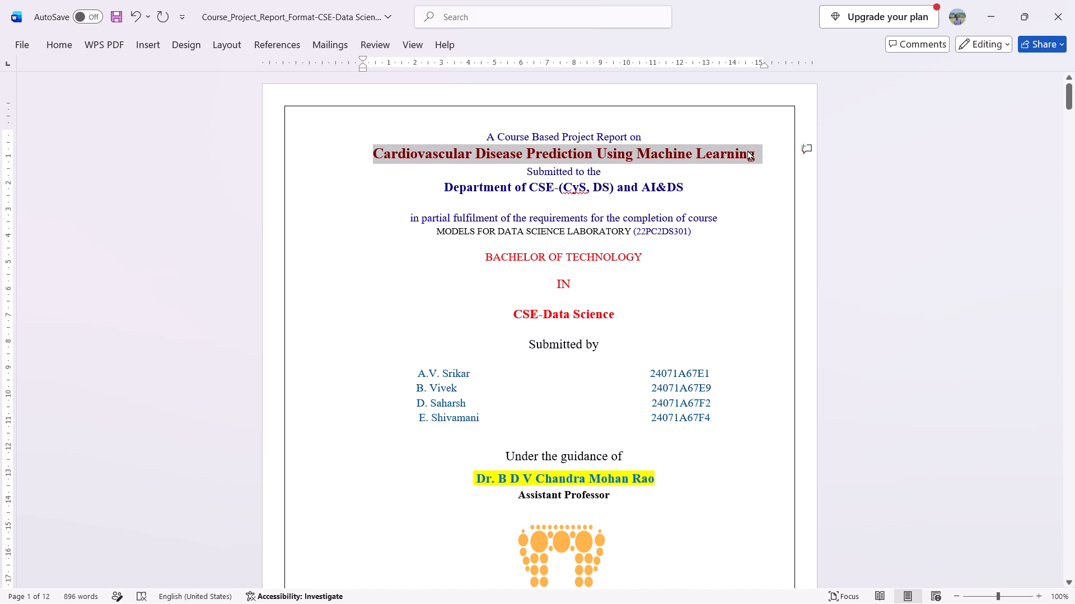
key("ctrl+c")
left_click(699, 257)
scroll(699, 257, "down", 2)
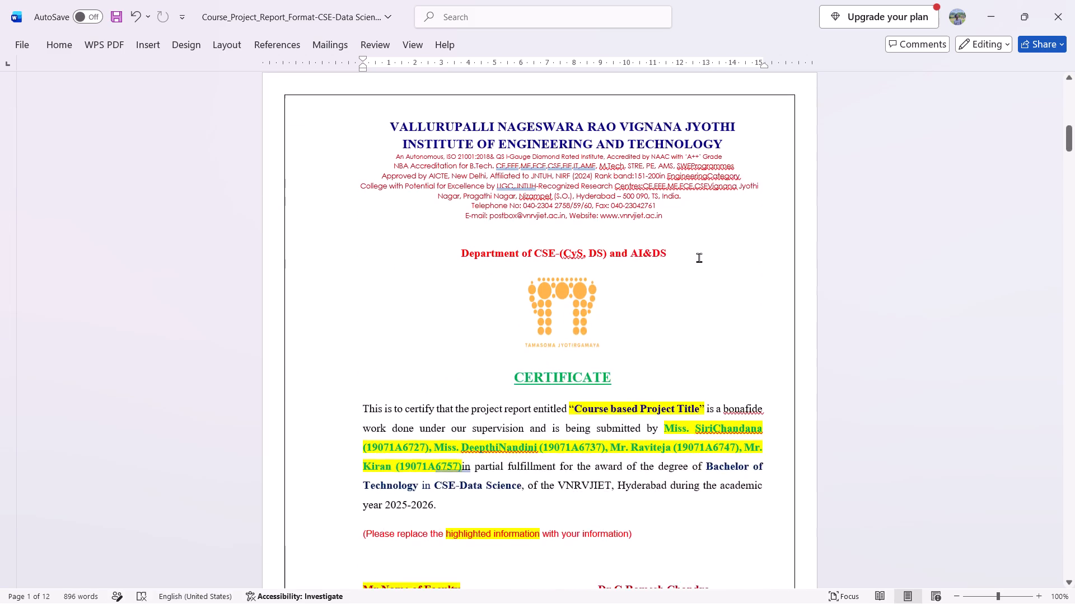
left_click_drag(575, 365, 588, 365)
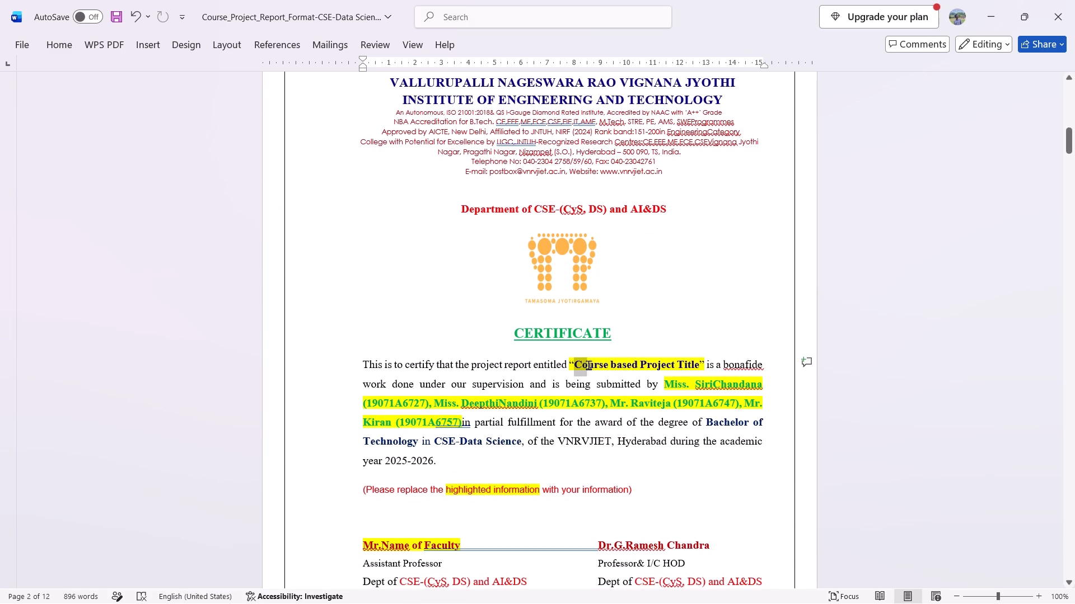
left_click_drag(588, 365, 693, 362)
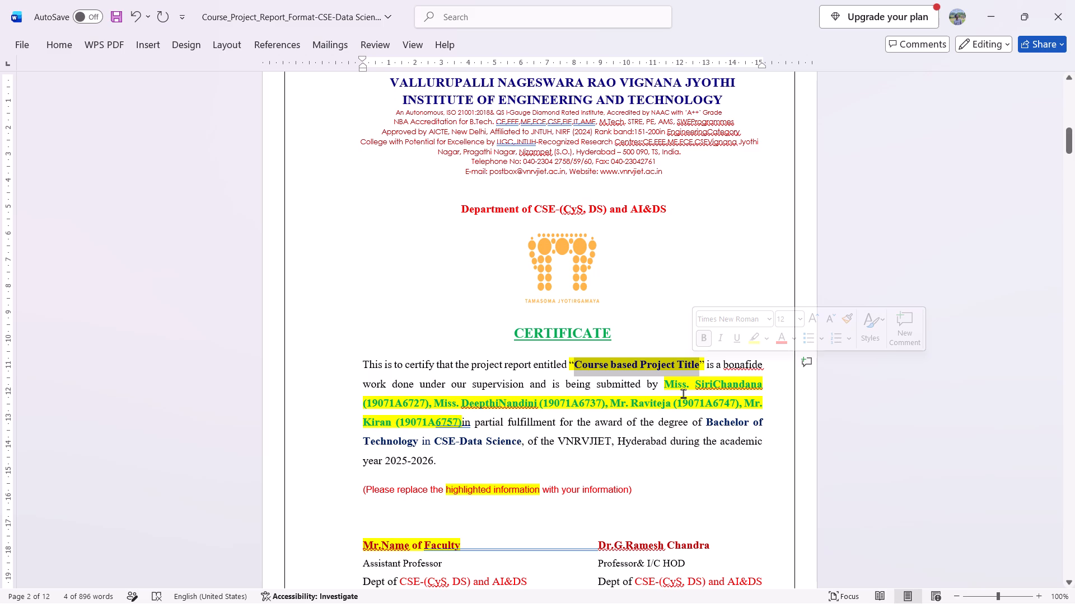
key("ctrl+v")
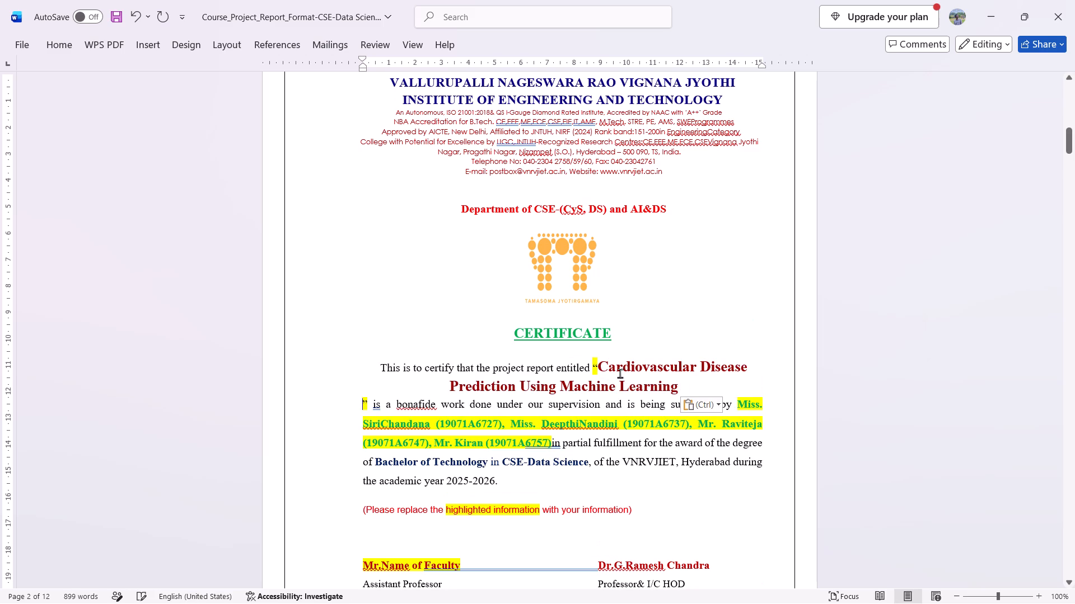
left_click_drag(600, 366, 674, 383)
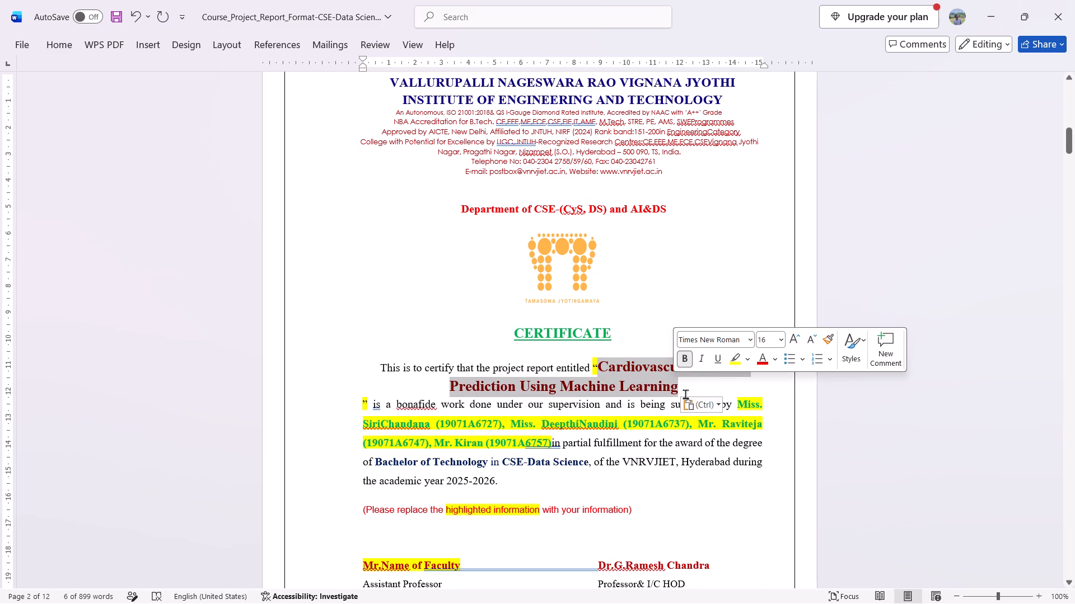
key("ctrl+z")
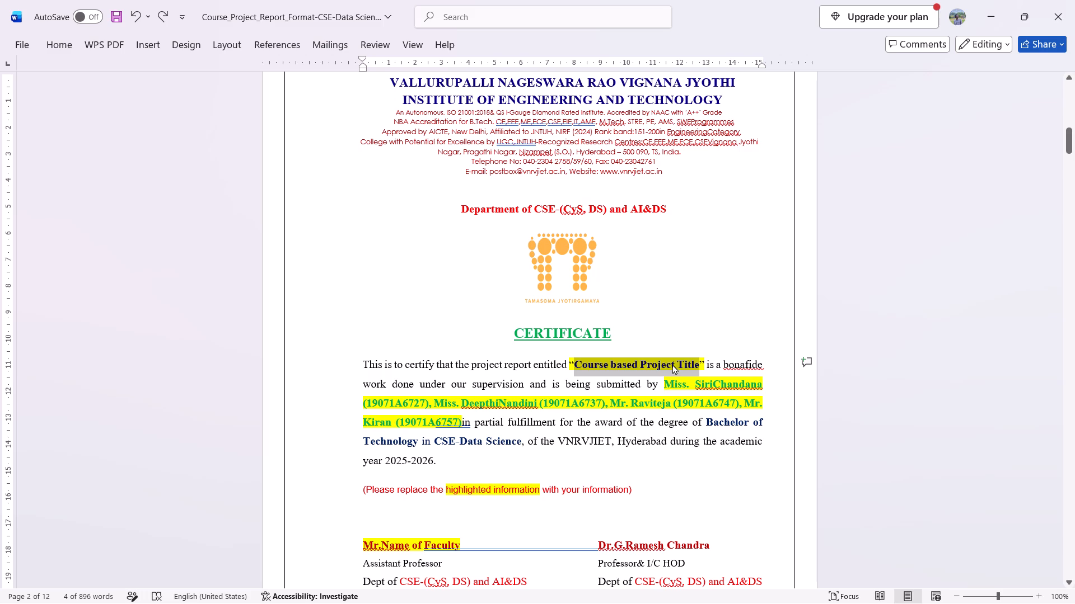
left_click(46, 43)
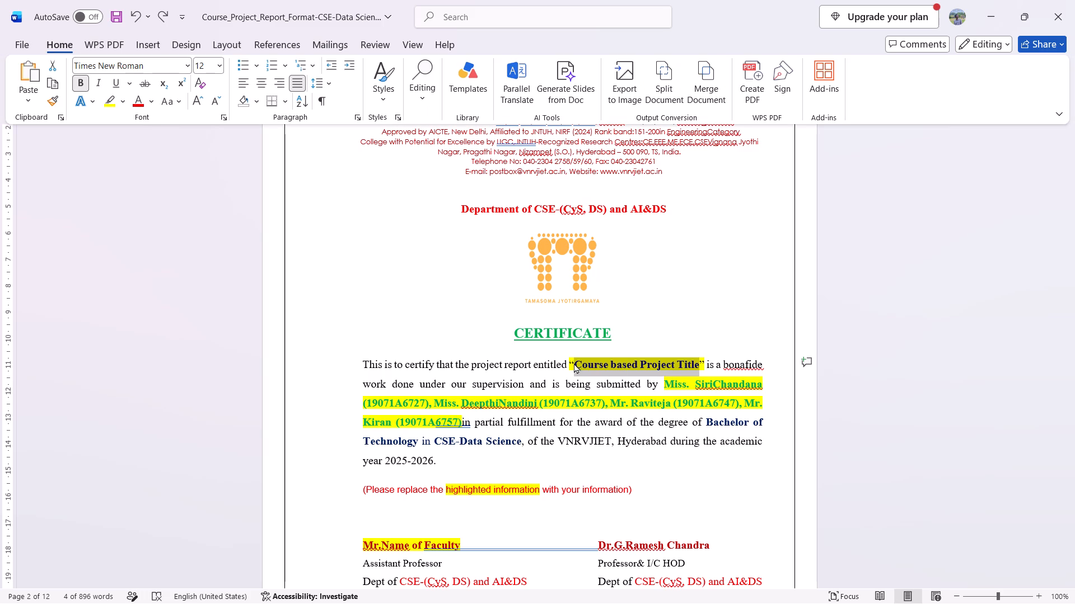
Change the guide's designation on the cover page to Professor.
scroll(584, 353, "up", 4)
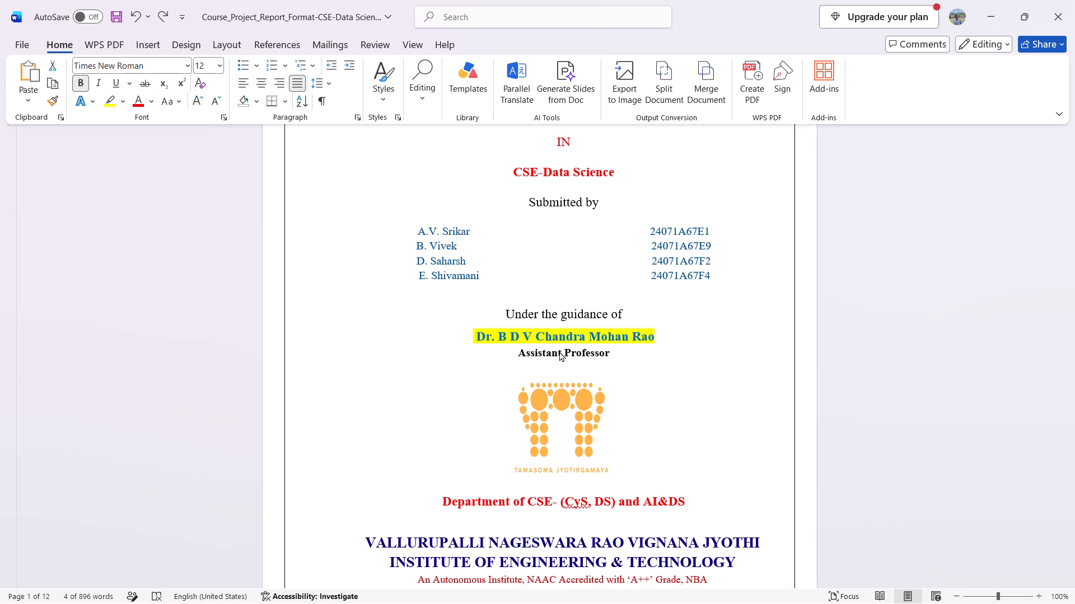
left_click(564, 350)
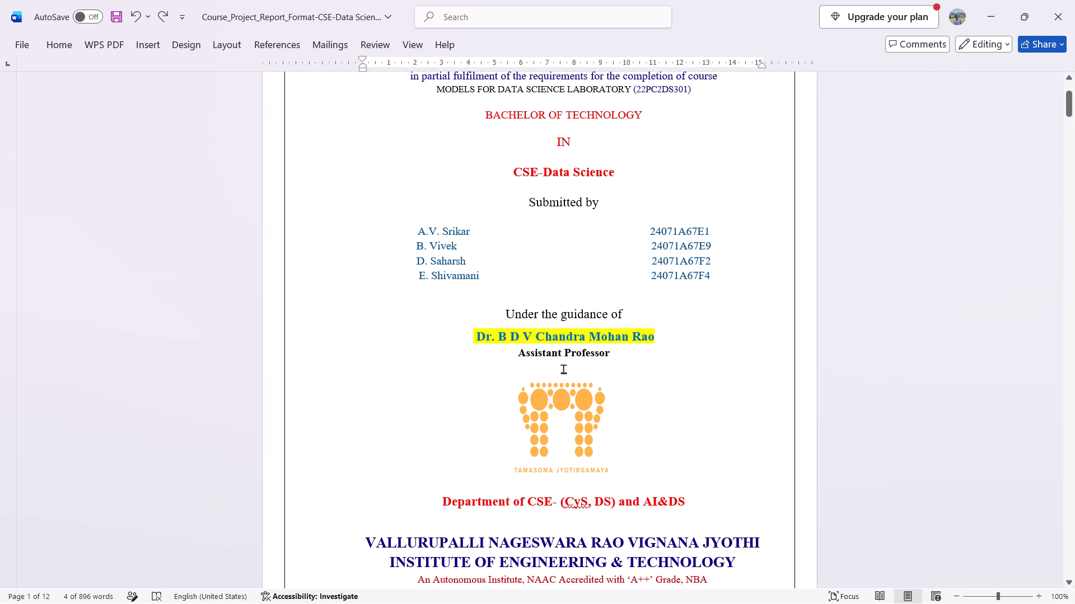
left_click(564, 352)
key("BackSpace")
key("BackSpace")
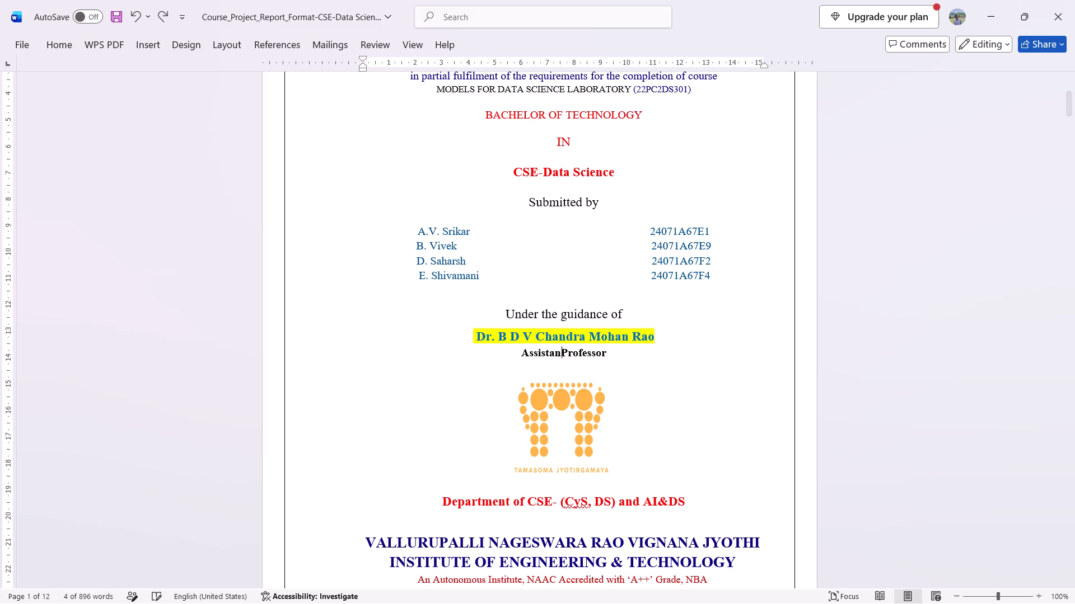
key("BackSpace")
key("BackSpace")
key("BackSpace")
key("BackSpace")
key("BackSpace")
key("BackSpace")
key("BackSpace")
key("BackSpace")
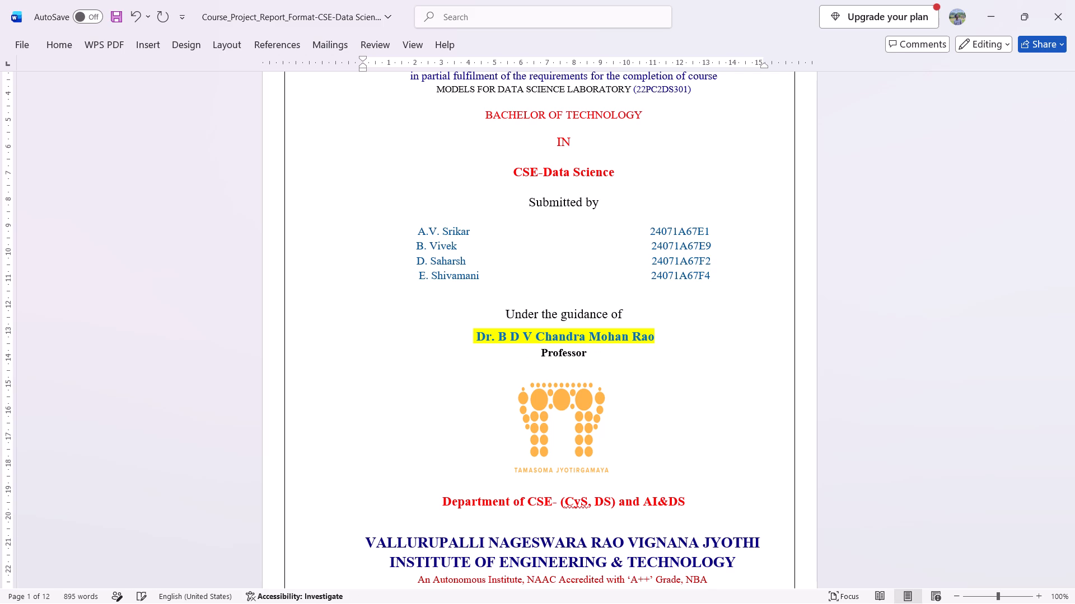
Remove the yellow highlight from the guide's name on the cover page, including the space before it.
left_click_drag(475, 336, 662, 337)
left_click(726, 313)
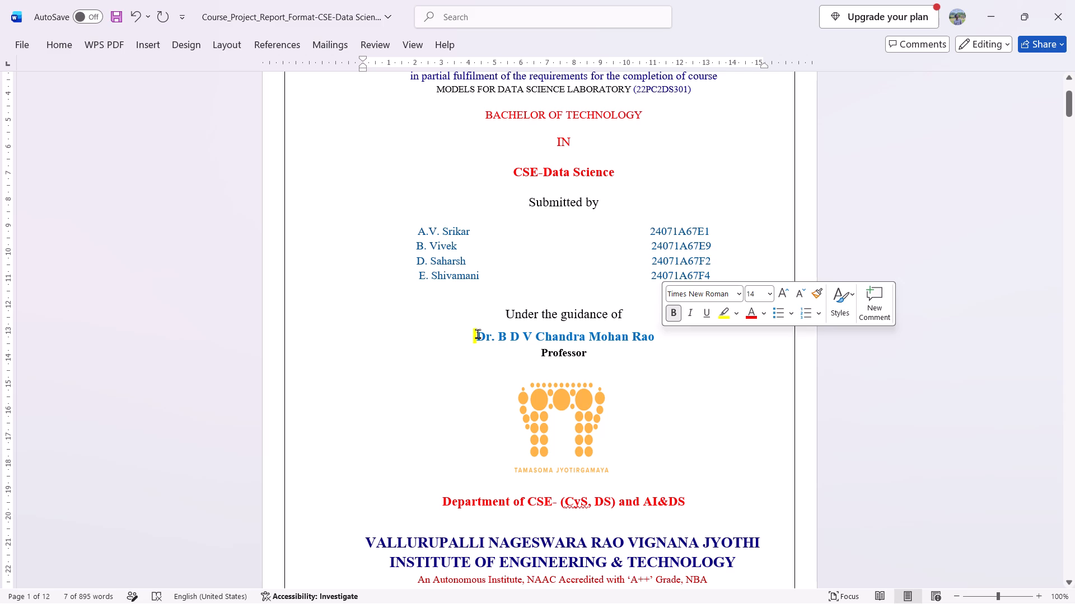
left_click_drag(478, 333, 471, 334)
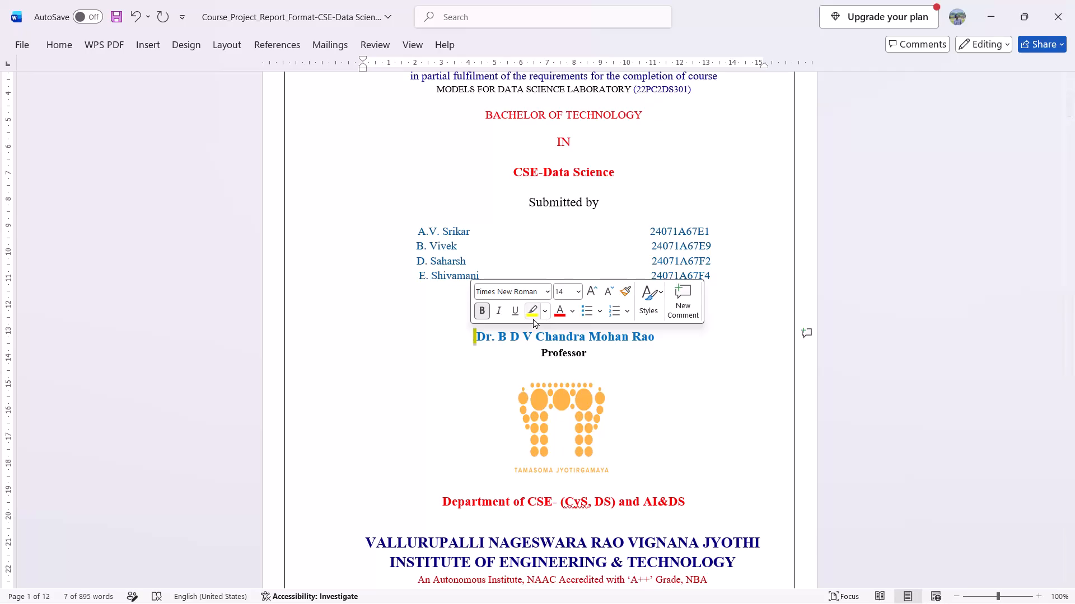
left_click(533, 318)
left_click(665, 408)
Review the completed cover page and the placeholders on the certificate page.
scroll(665, 408, "down", 1)
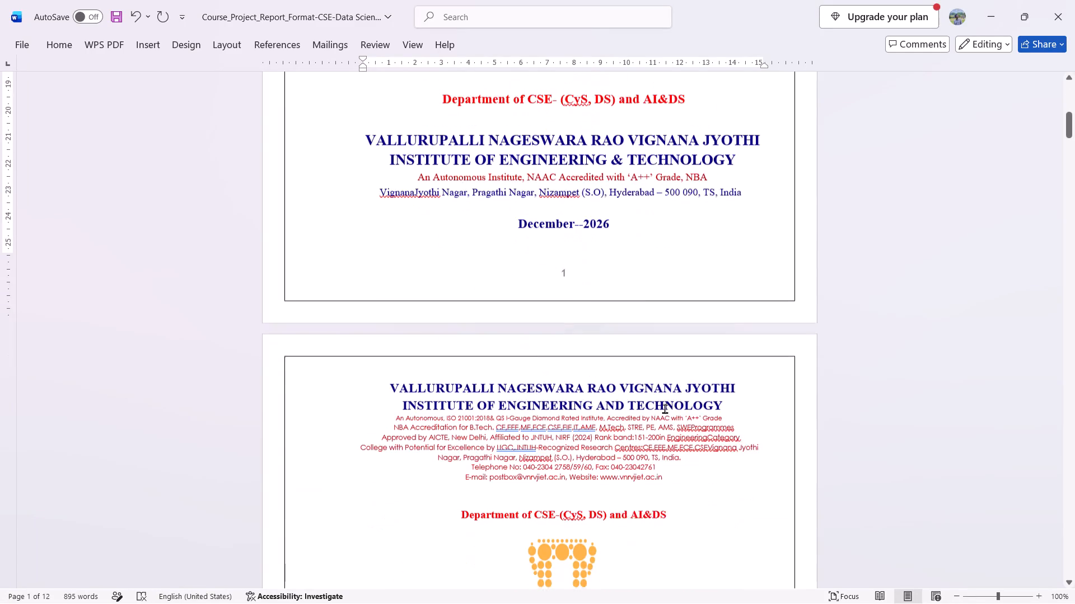
scroll(665, 408, "down", 2)
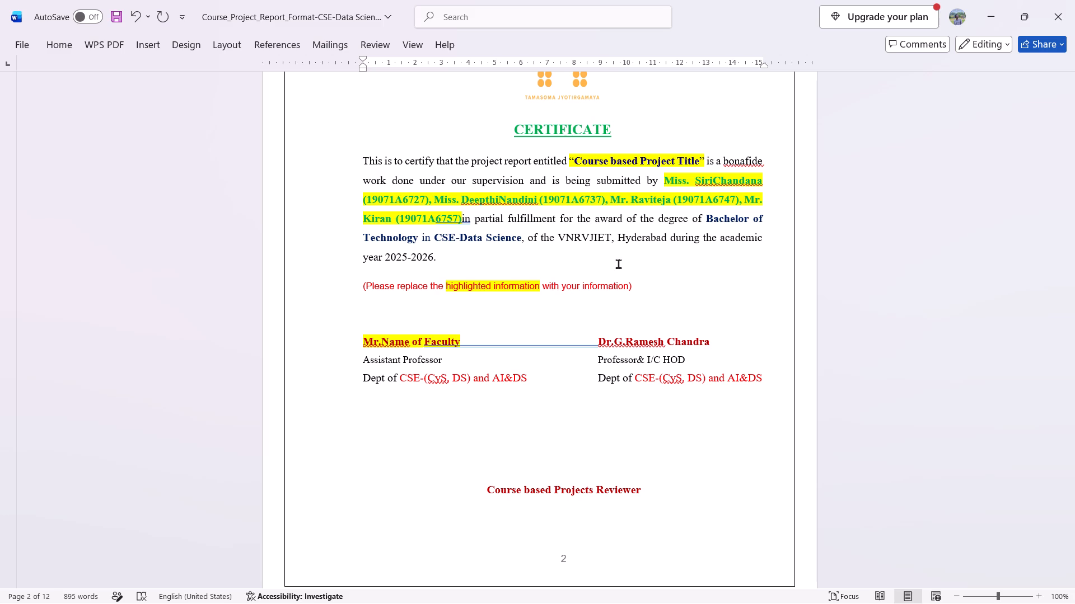
scroll(618, 263, "up", 2)
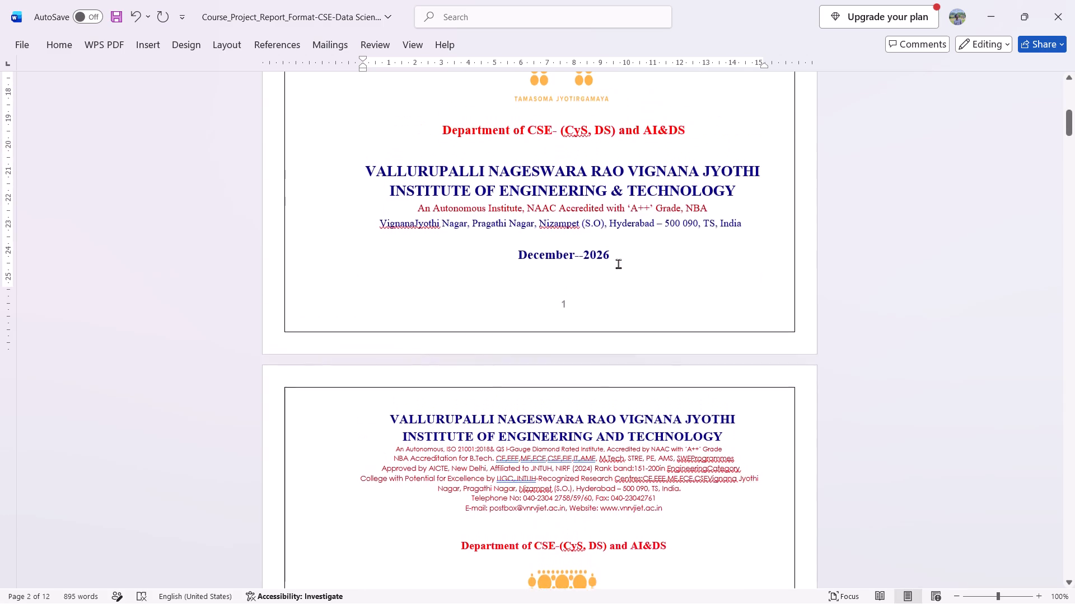
scroll(618, 263, "up", 1)
scroll(618, 263, "down", 1)
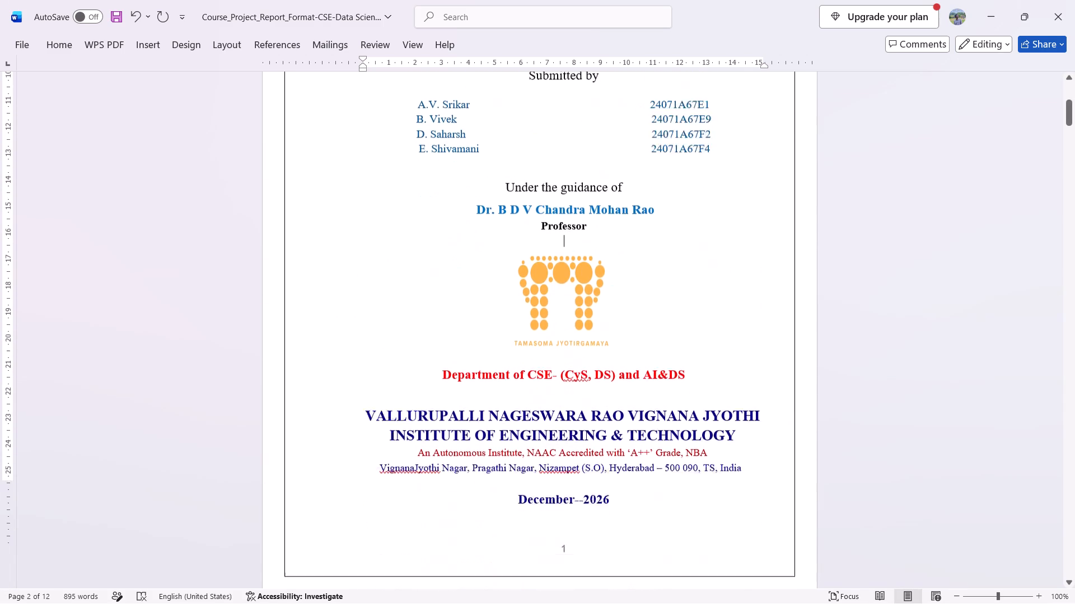
scroll(618, 263, "down", 2)
scroll(618, 263, "up", 1)
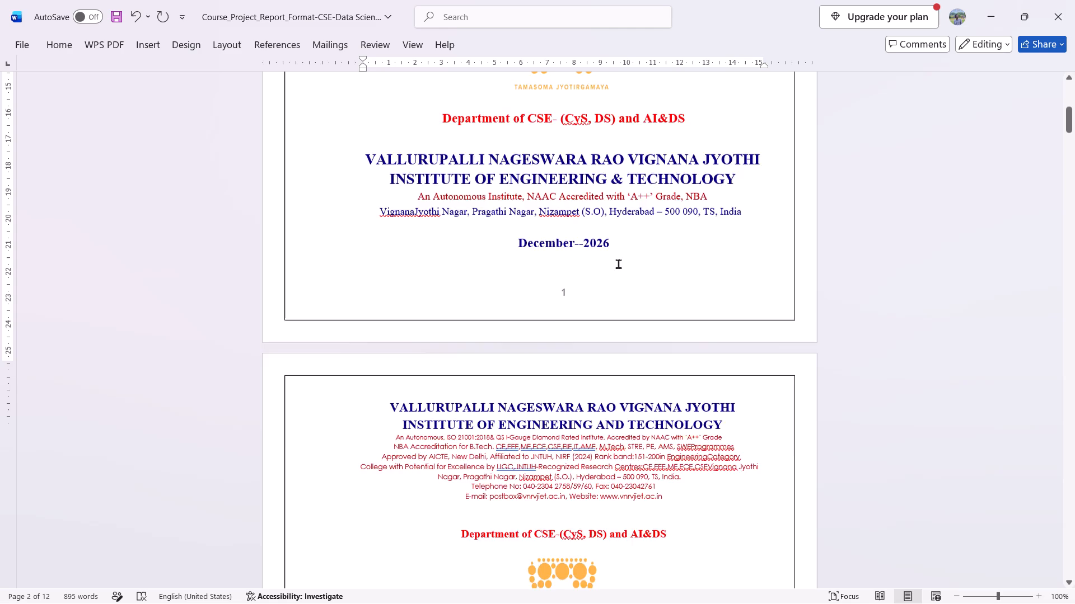
Review the certificate, declaration and acknowledgement pages for highlighted placeholders, and compare them with the details on the cover page.
scroll(618, 263, "up", 1)
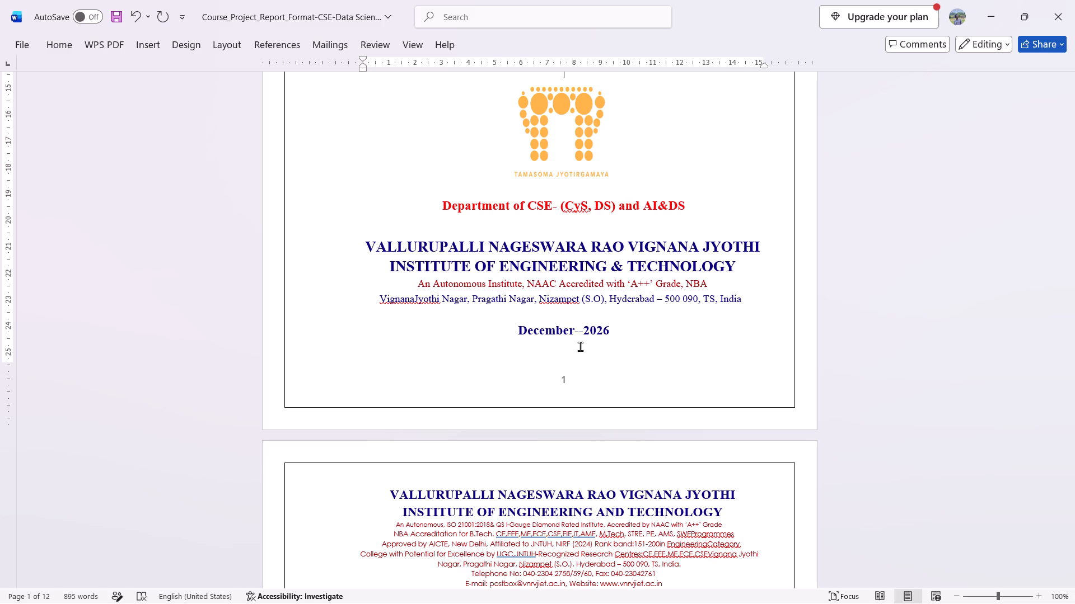
scroll(602, 389, "down", 1)
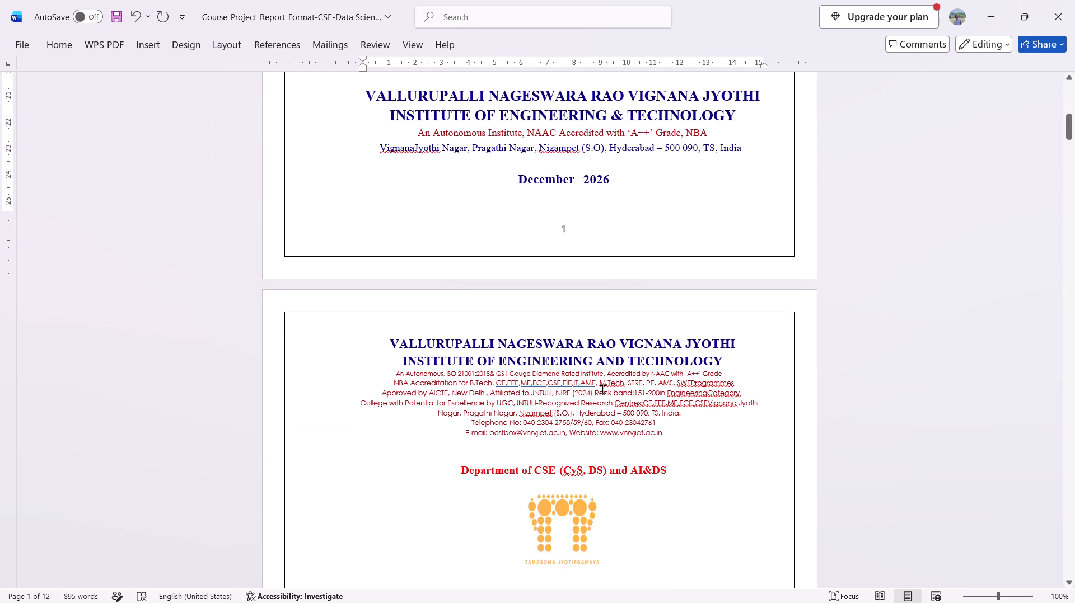
scroll(497, 472, "down", 1)
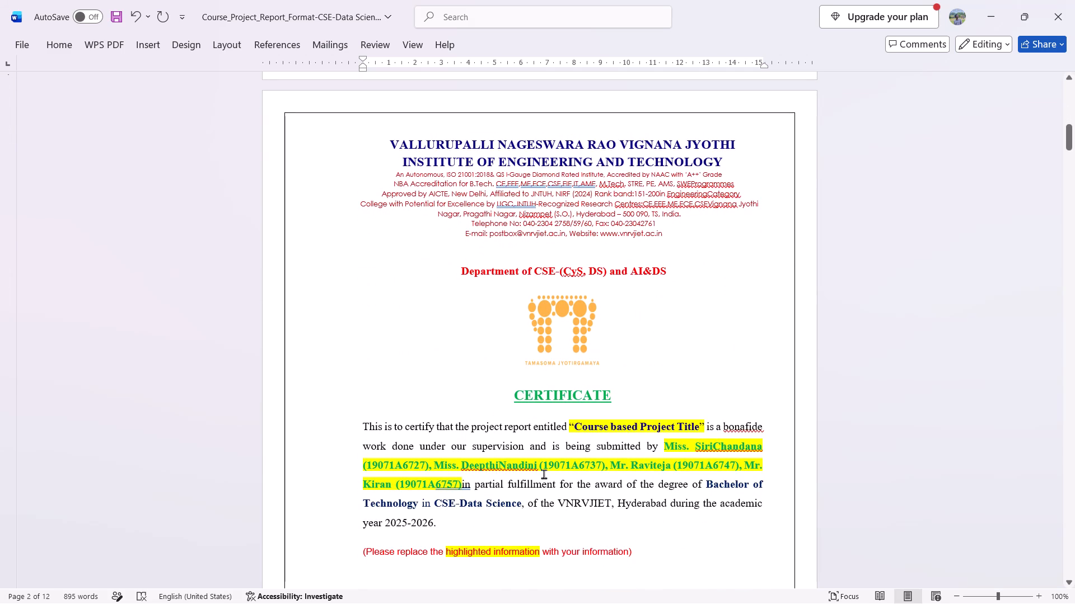
scroll(549, 484, "down", 3)
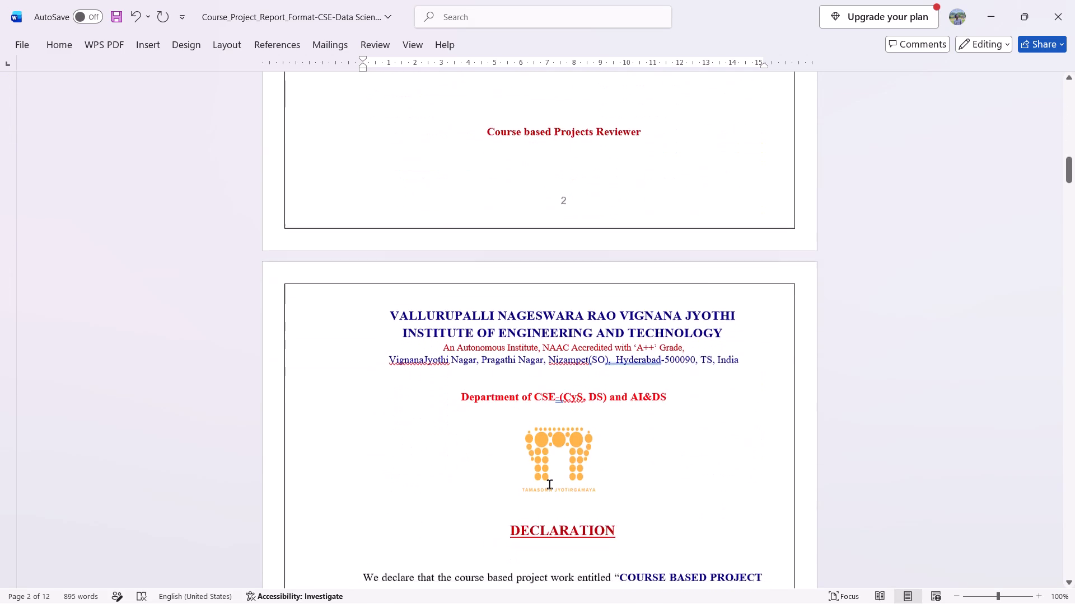
scroll(549, 484, "down", 1)
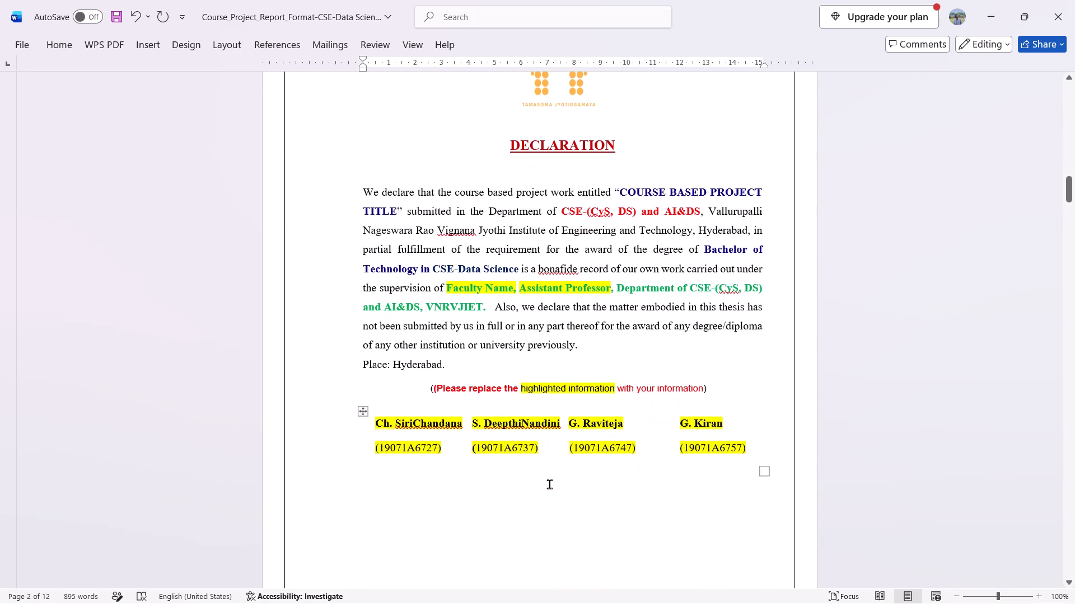
scroll(549, 484, "up", 2)
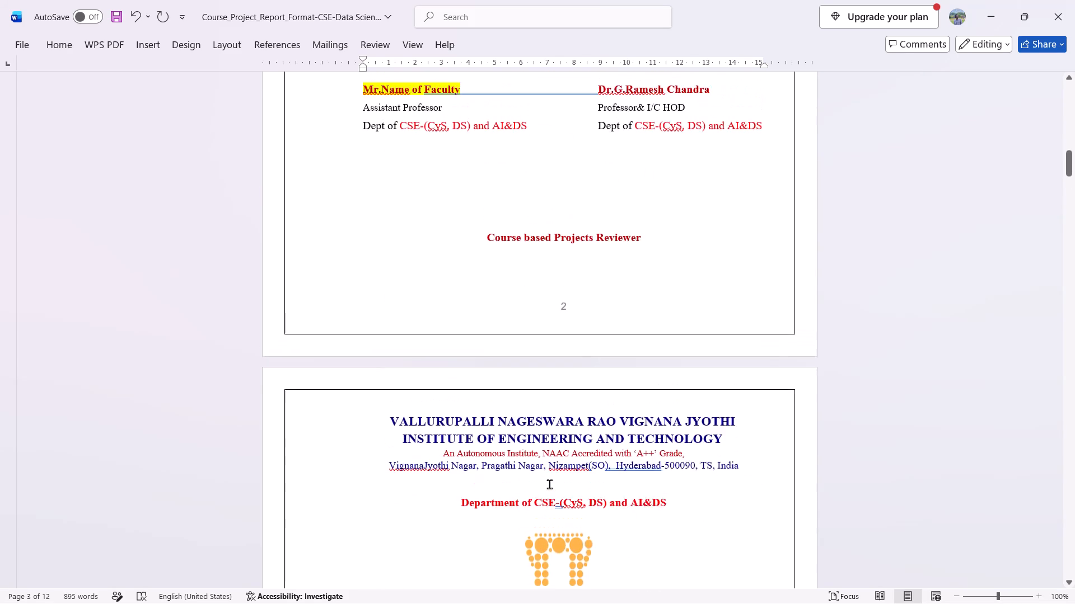
scroll(549, 484, "up", 2)
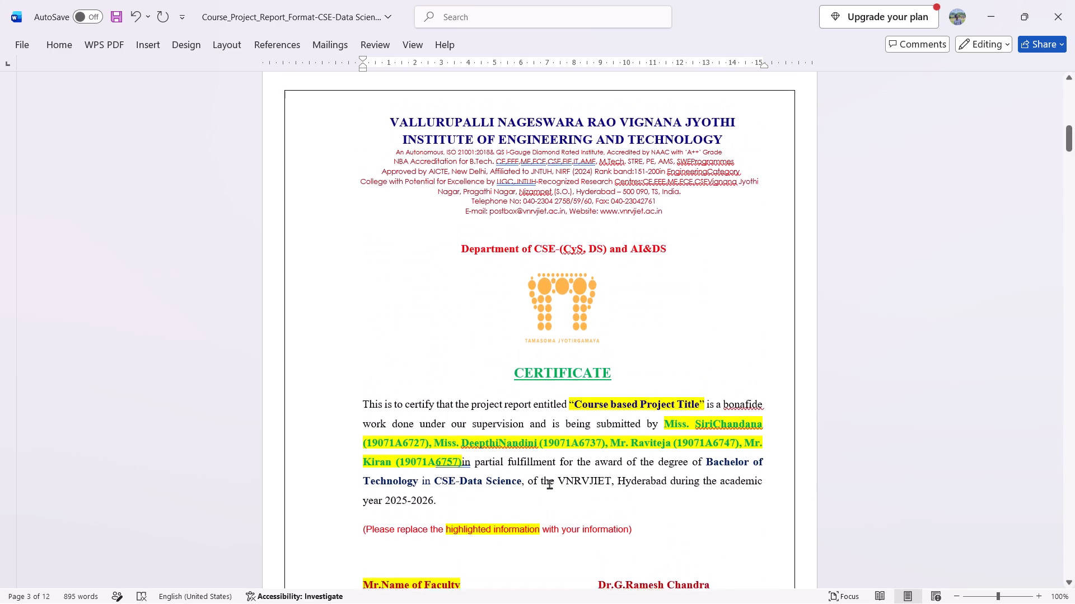
scroll(549, 484, "up", 2)
scroll(549, 484, "down", 1)
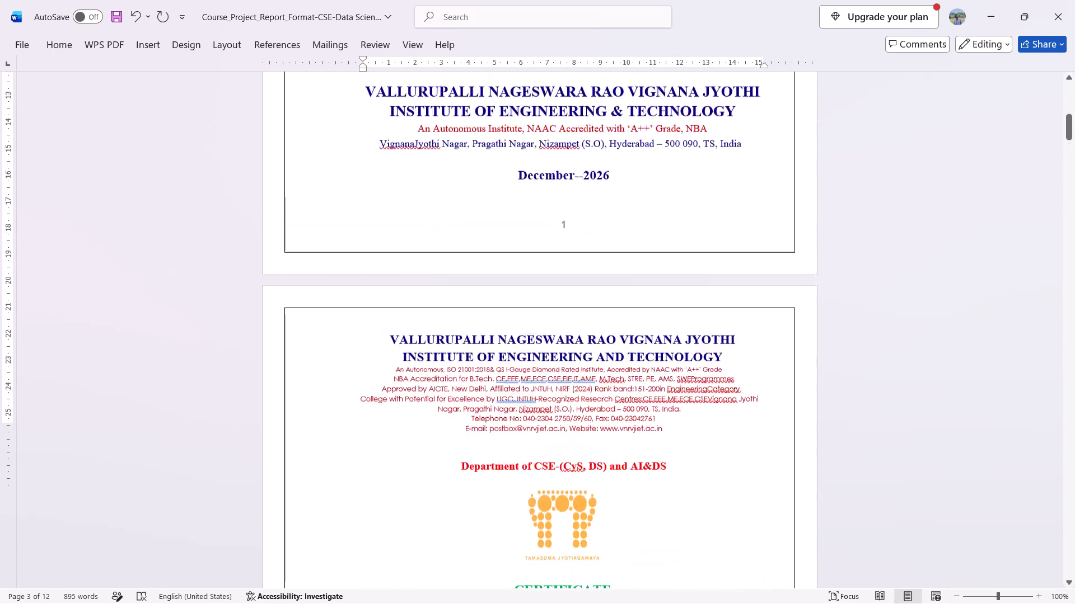
scroll(549, 484, "down", 3)
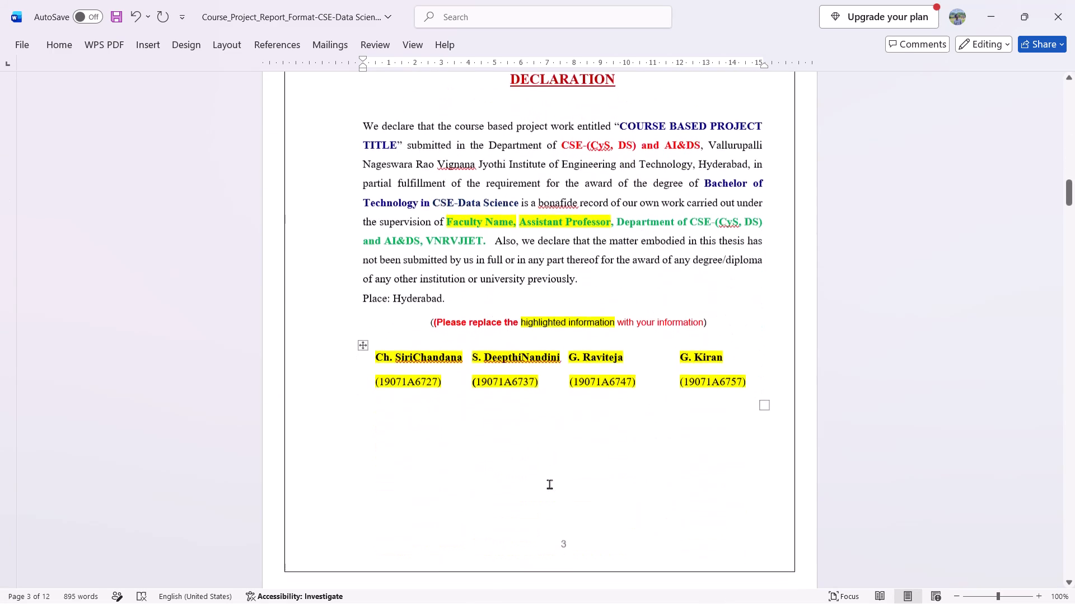
scroll(549, 484, "down", 2)
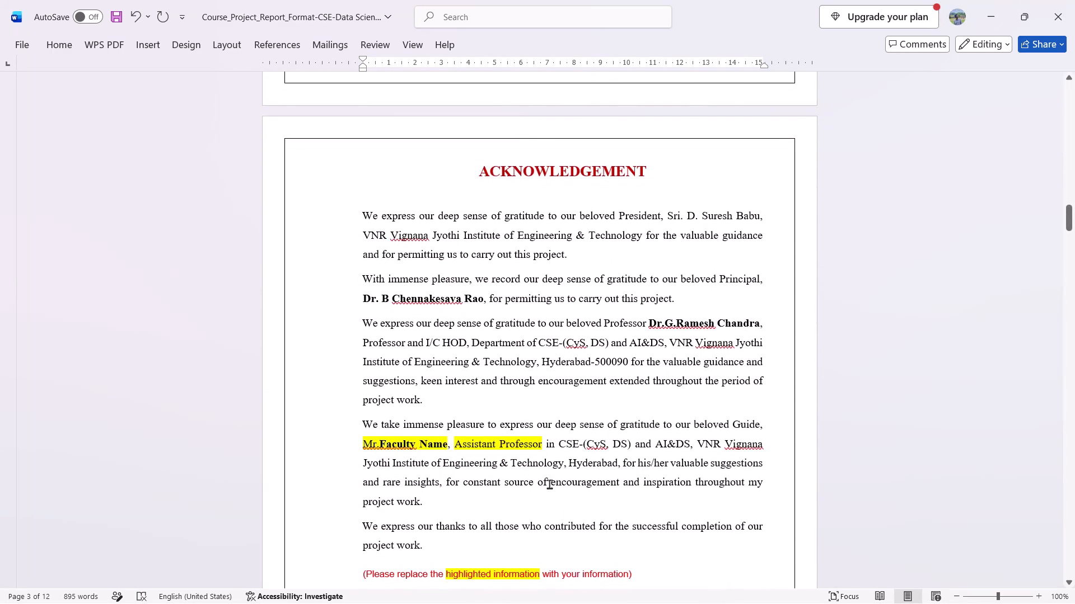
scroll(549, 484, "down", 1)
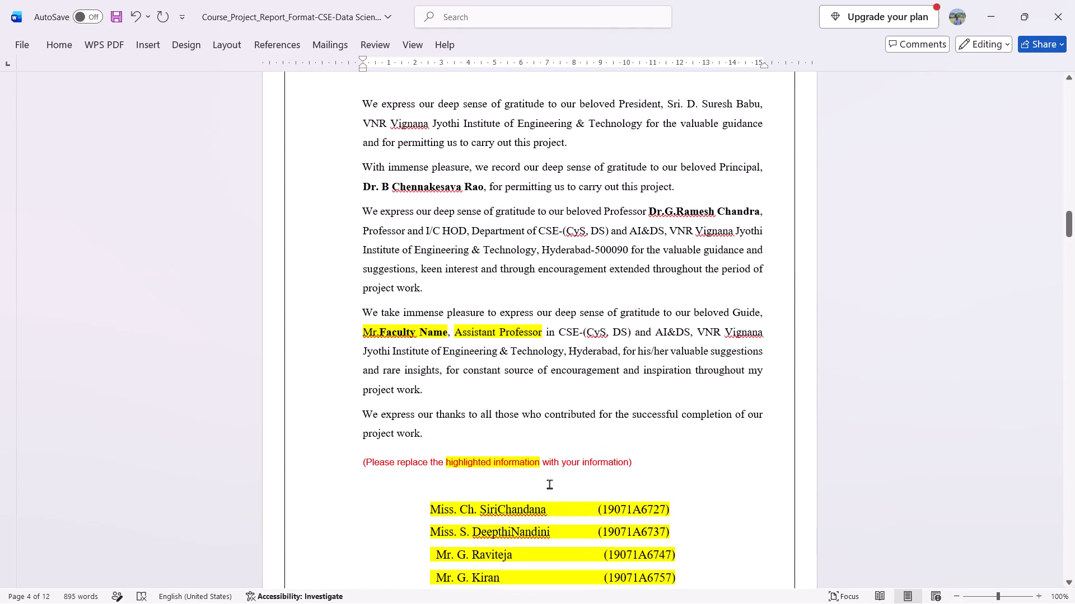
scroll(549, 484, "up", 2)
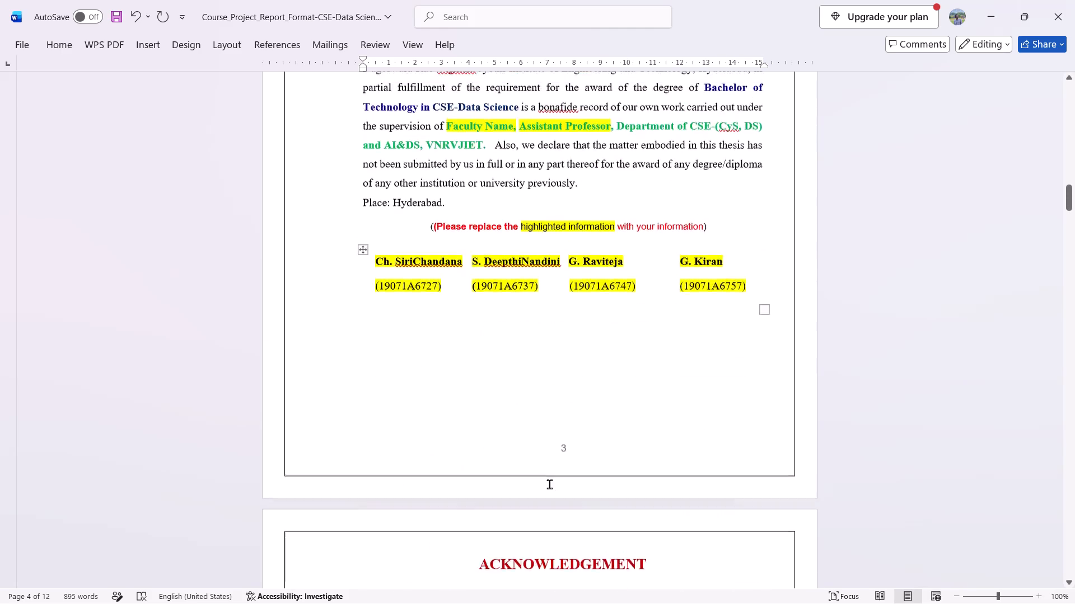
scroll(549, 484, "up", 2)
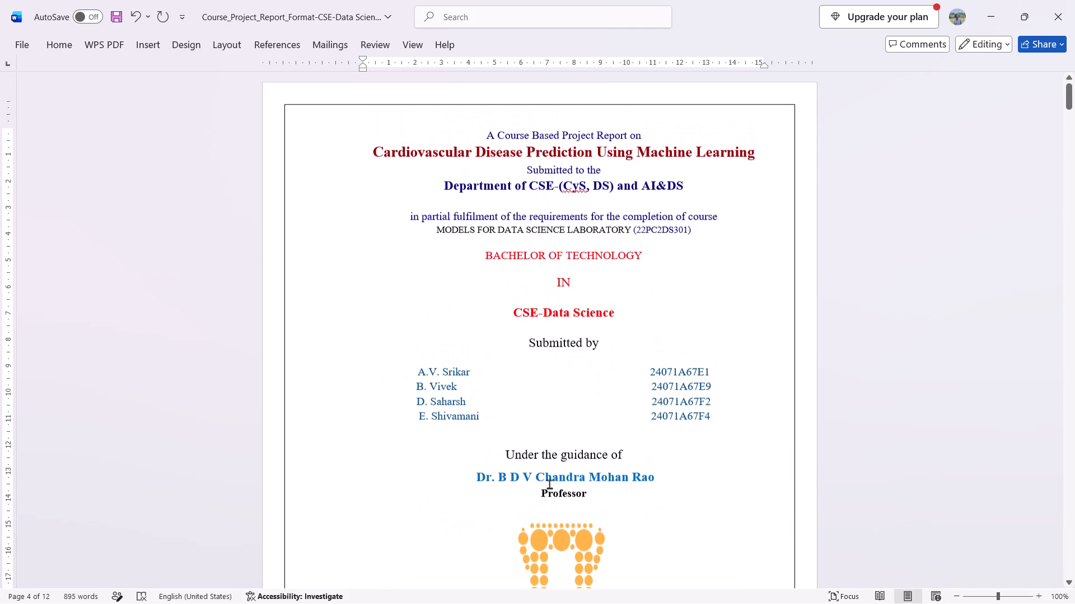
Replace the certificate's Course based Project Title placeholder with the copied title "Cardiovascular Disease Prediction Using Machine Learning", keeping the quotation marks.
scroll(549, 484, "down", 2)
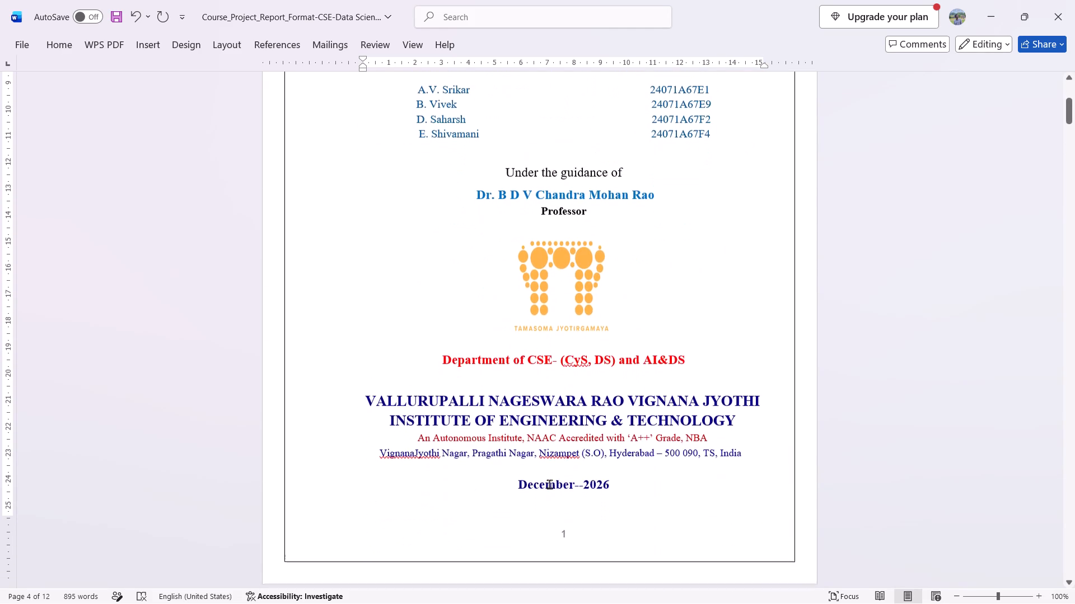
scroll(549, 484, "down", 2)
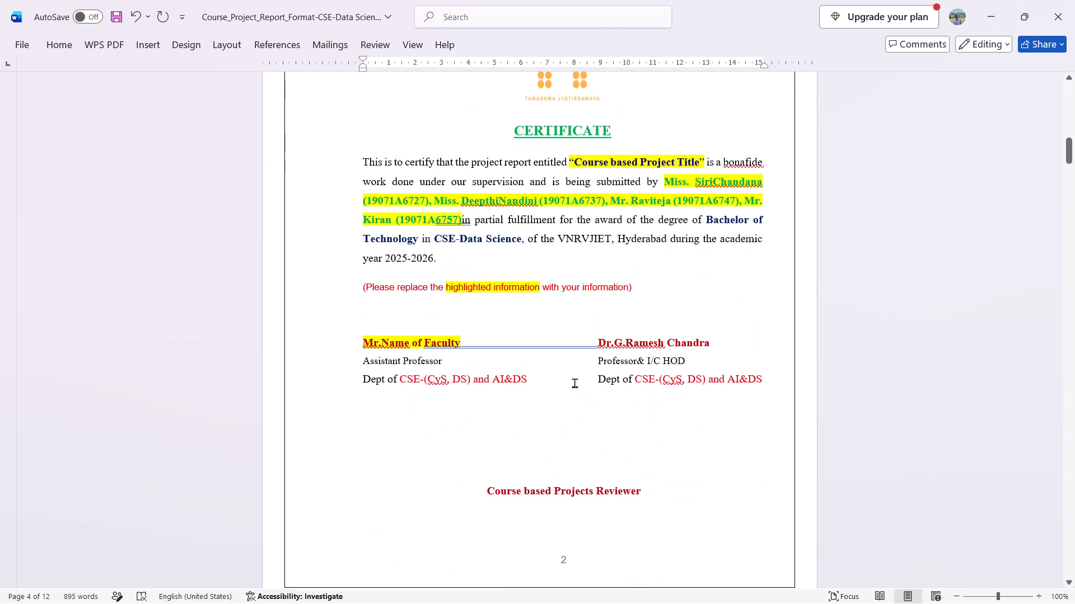
scroll(579, 374, "up", 1)
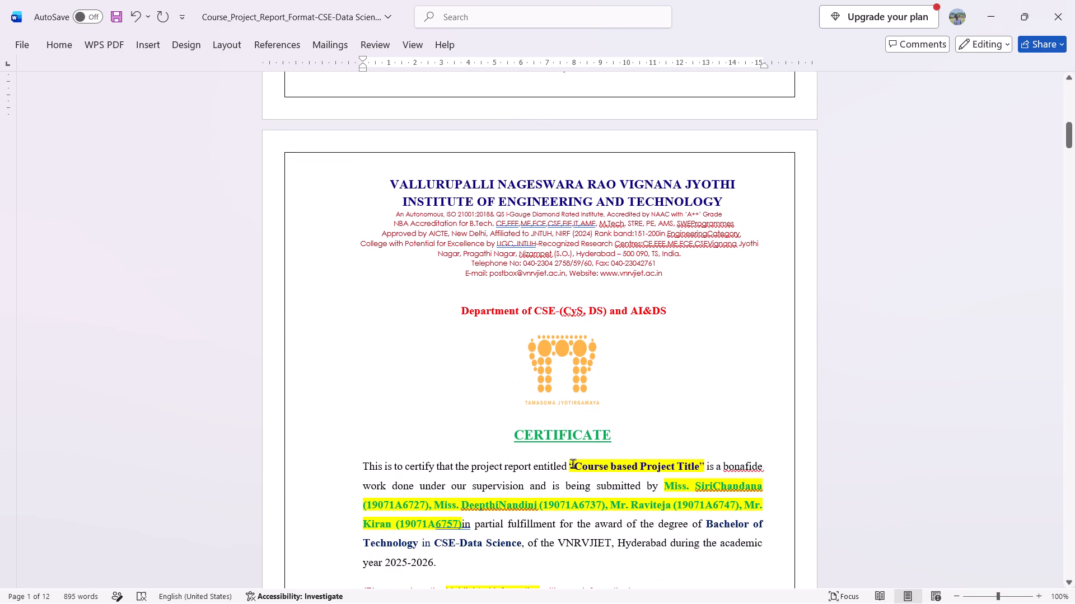
left_click_drag(573, 463, 688, 461)
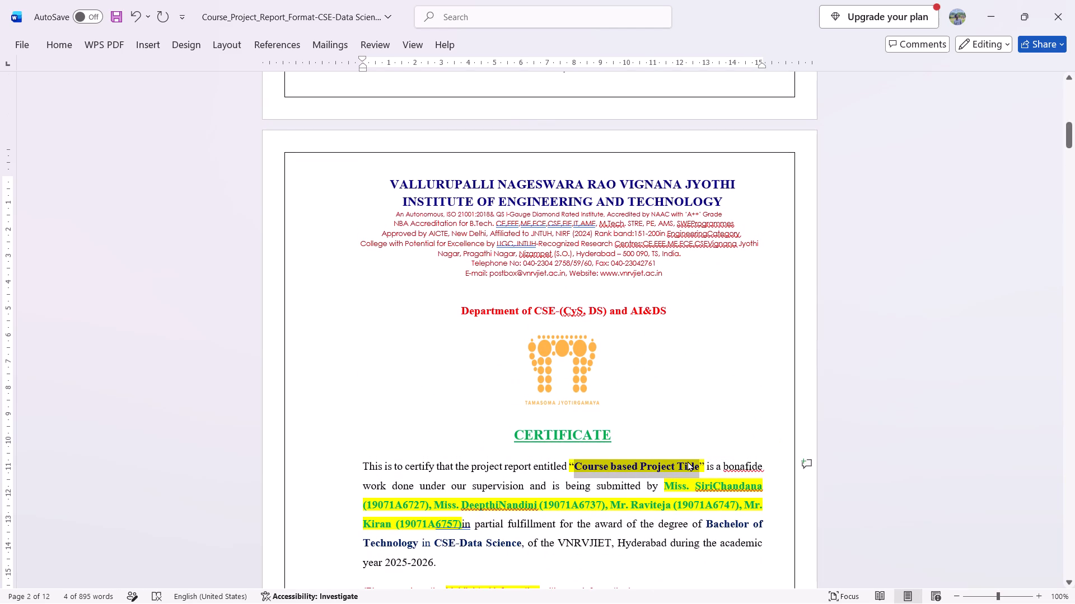
key("ctrl+v")
Format the pasted project title in the certificate paragraph as 12 pt, black and bold.
left_click_drag(599, 466, 669, 484)
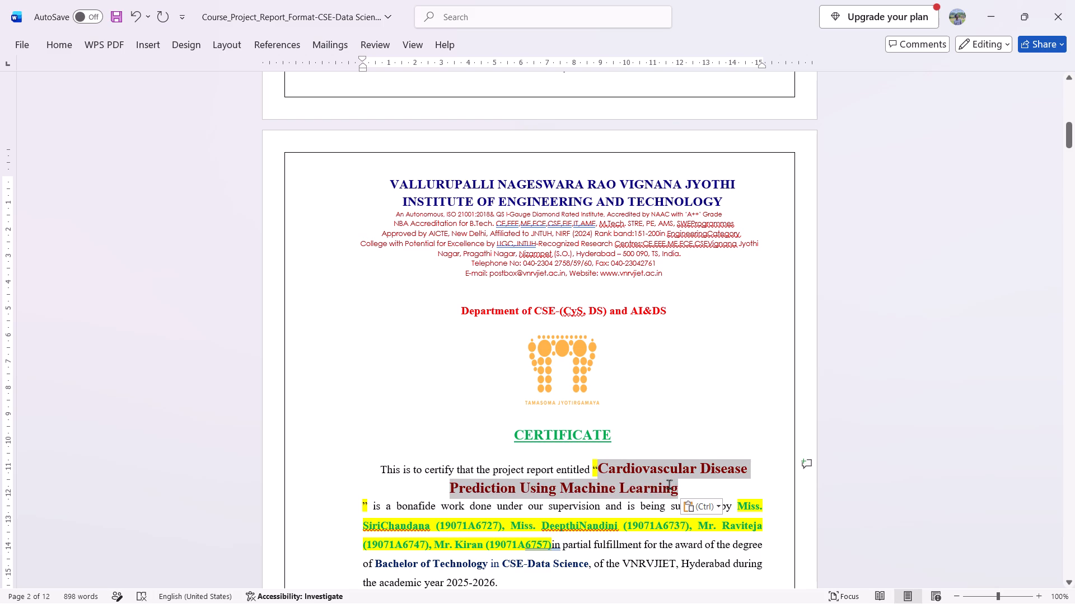
left_click_drag(669, 484, 679, 484)
left_click(787, 440)
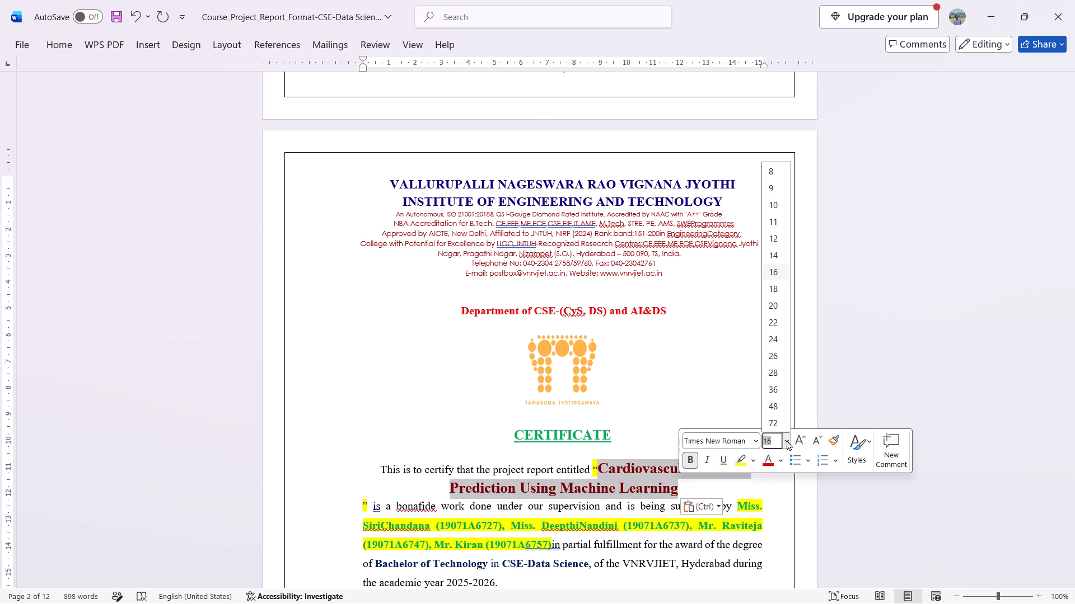
left_click(776, 234)
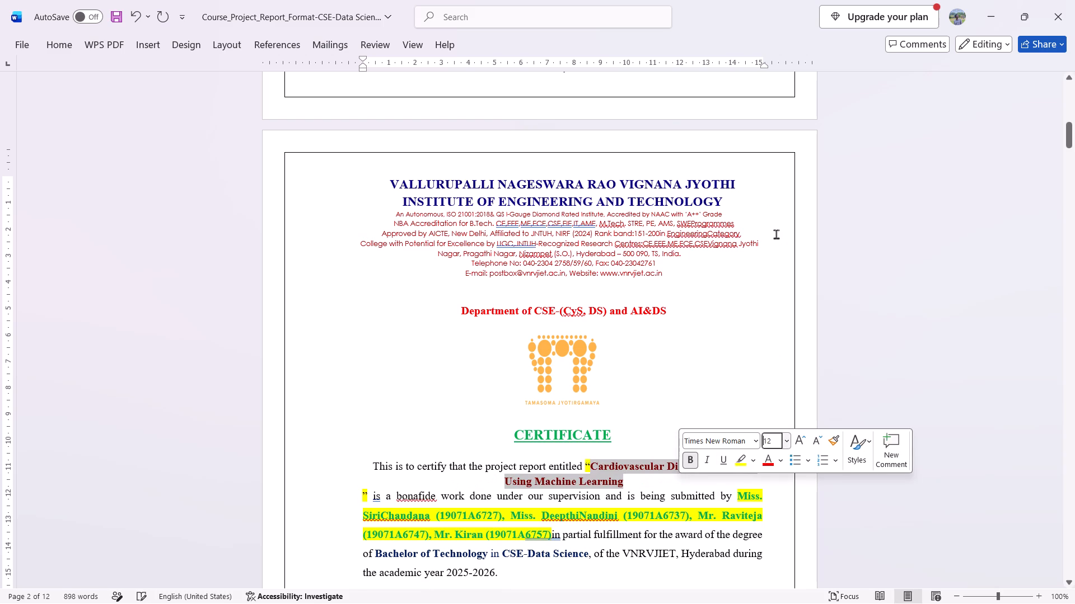
left_click(692, 460)
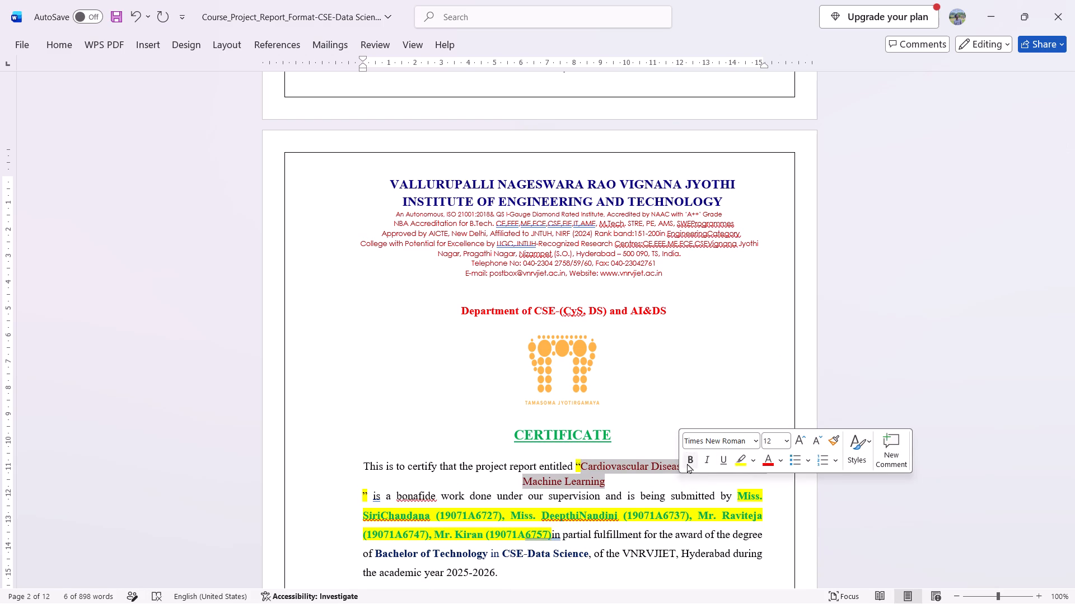
left_click(687, 463)
left_click(687, 463)
left_click(777, 457)
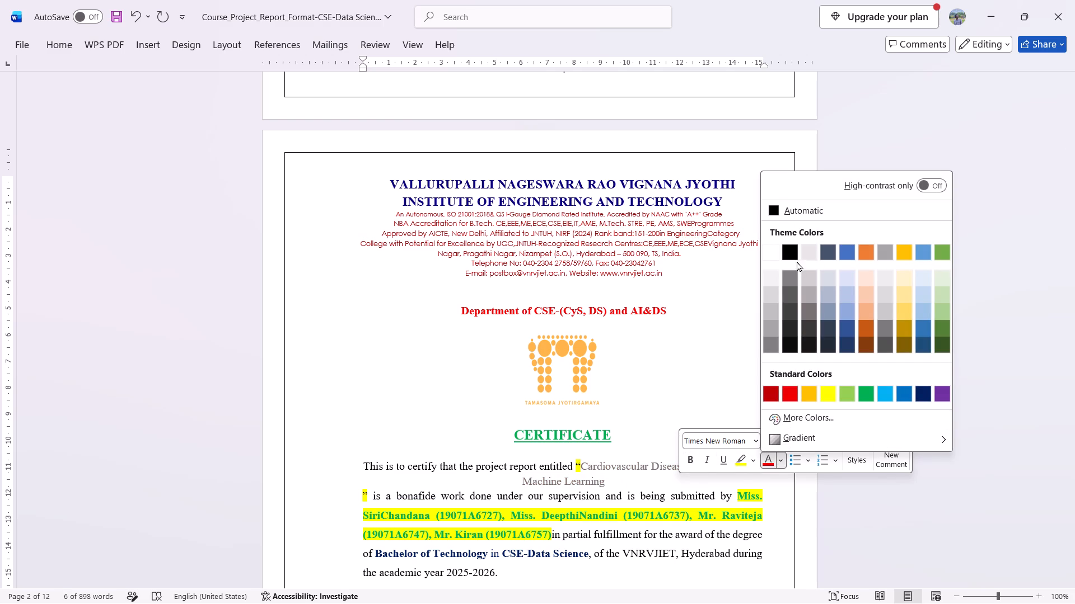
left_click(793, 254)
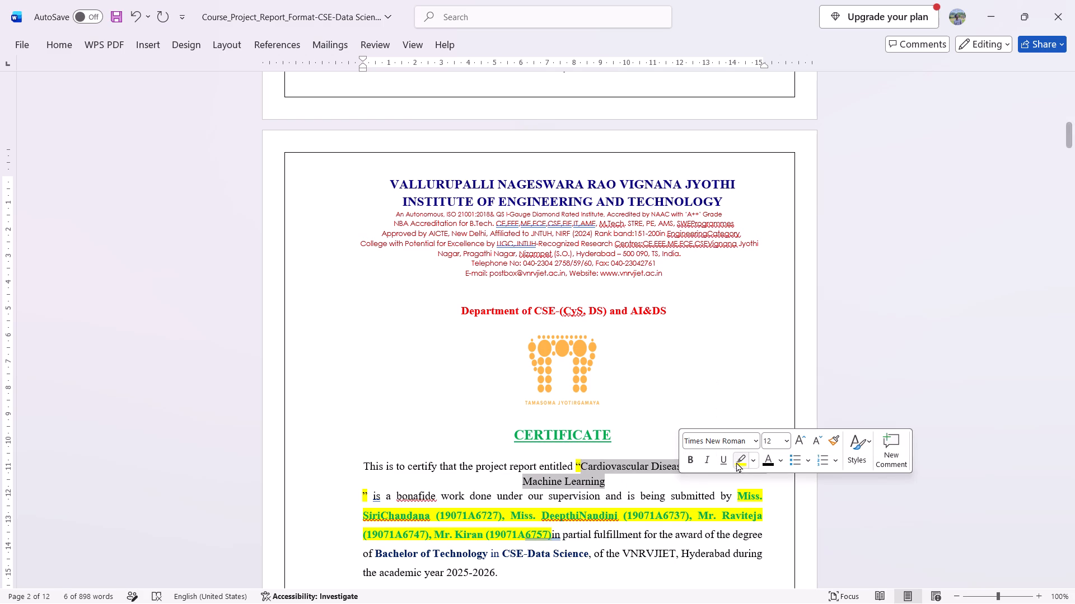
left_click(690, 458)
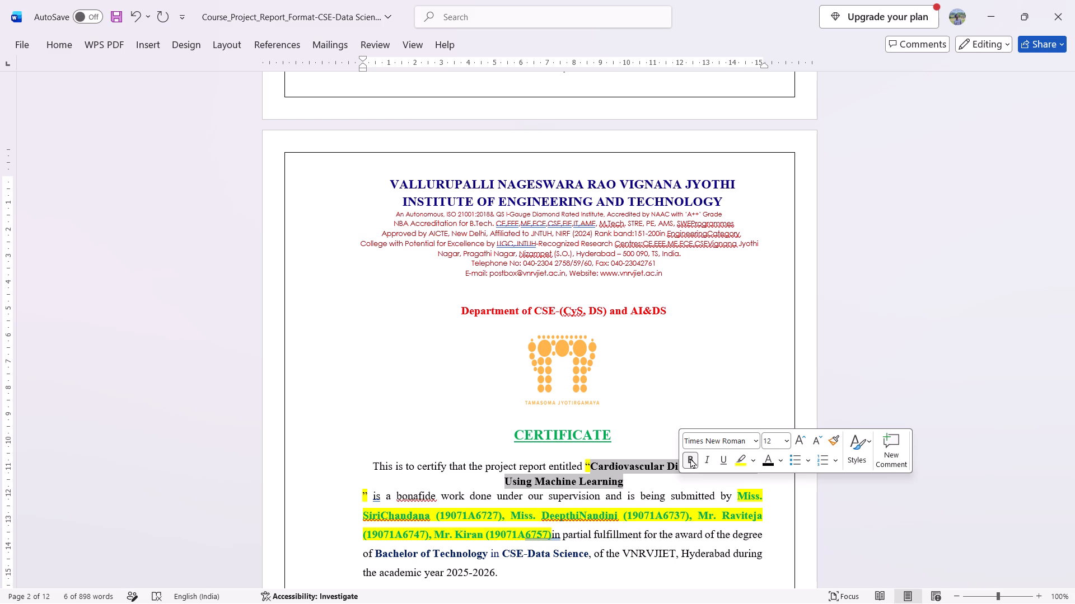
left_click(633, 476)
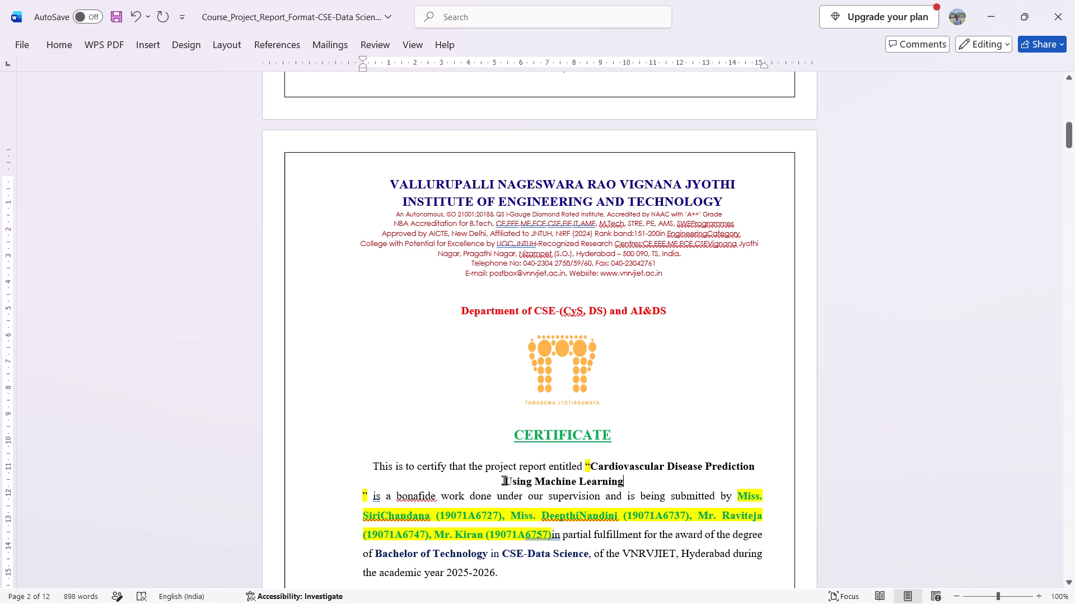
Remove the line break after the certificate's project title so the closing quotation mark and remaining text continue directly after it.
left_click(504, 480)
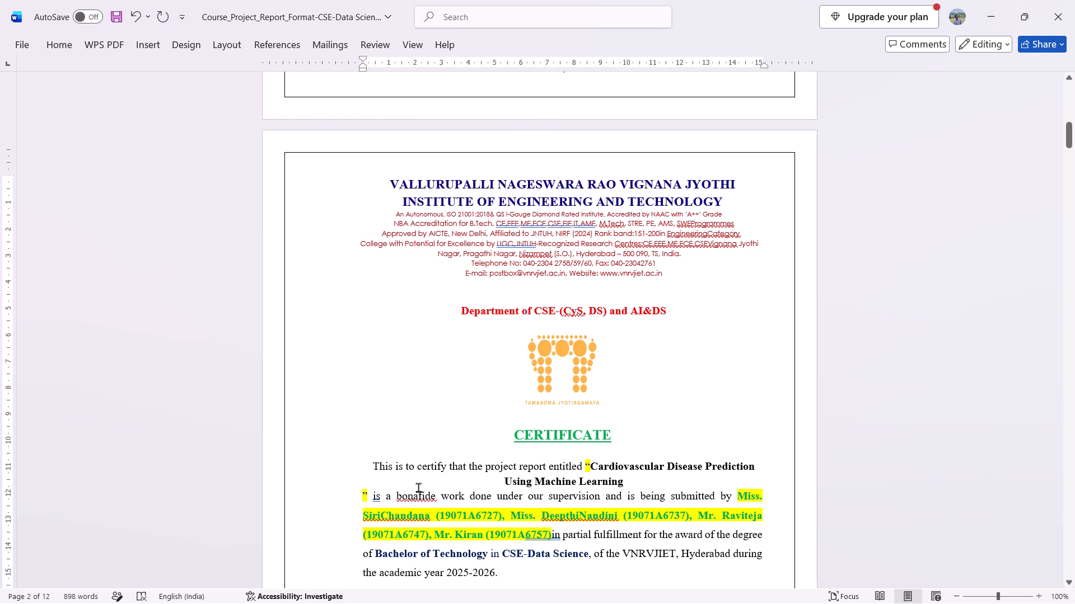
left_click(363, 498)
key("BackSpace")
key("BackSpace")
key("BackSpace")
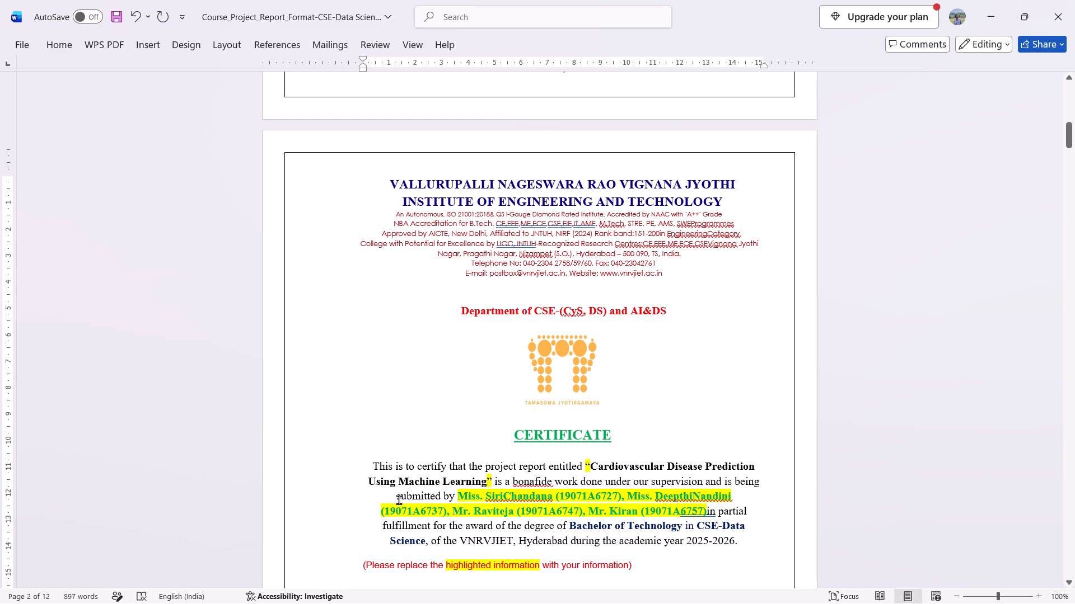
Remove the yellow highlight from the closing and opening quotation marks around the certificate's project title.
left_click_drag(492, 478, 485, 478)
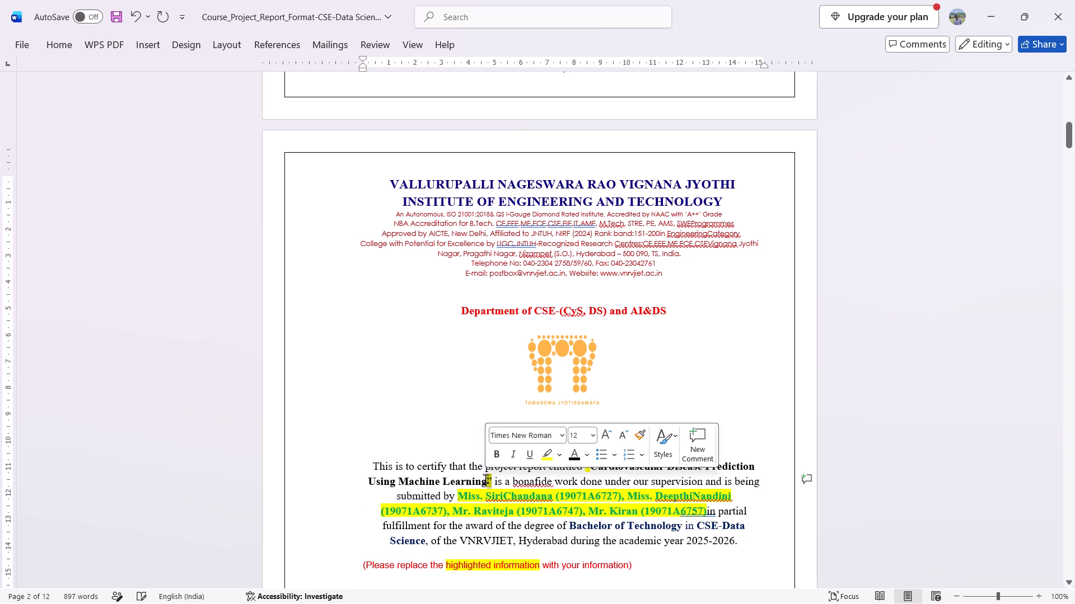
left_click(548, 450)
left_click(605, 409)
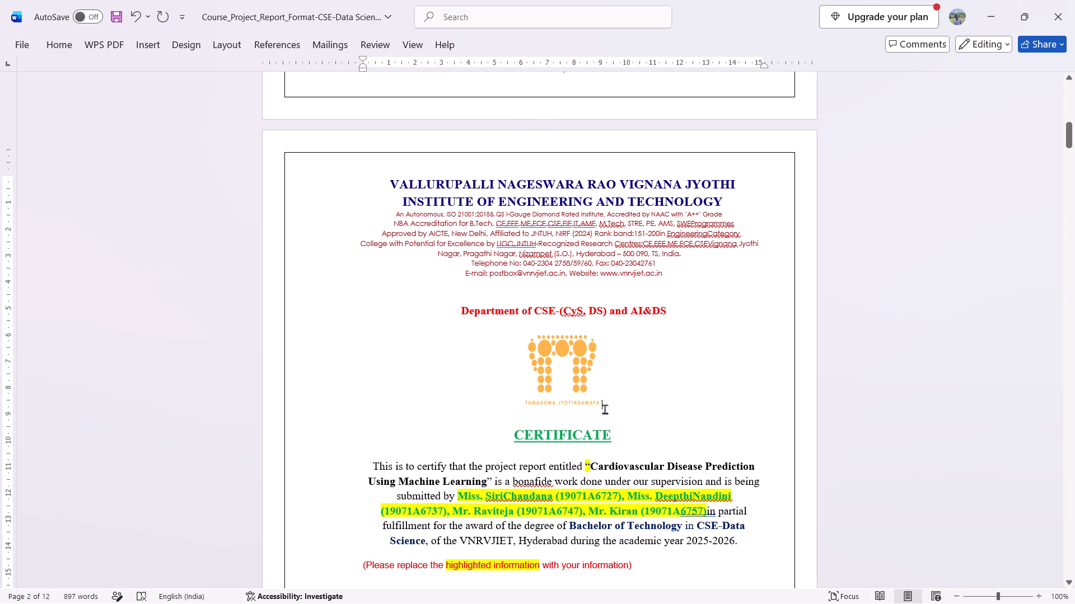
left_click_drag(591, 465, 585, 465)
left_click(649, 435)
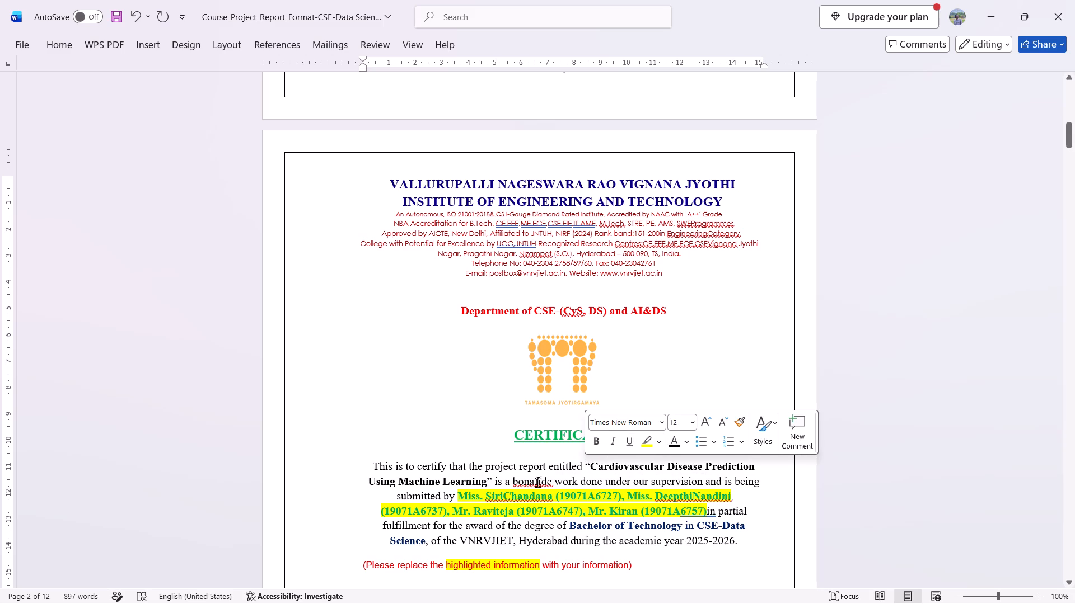
Change the honorific of the first student listed in the certificate paragraph to "Mr.".
left_click(466, 498)
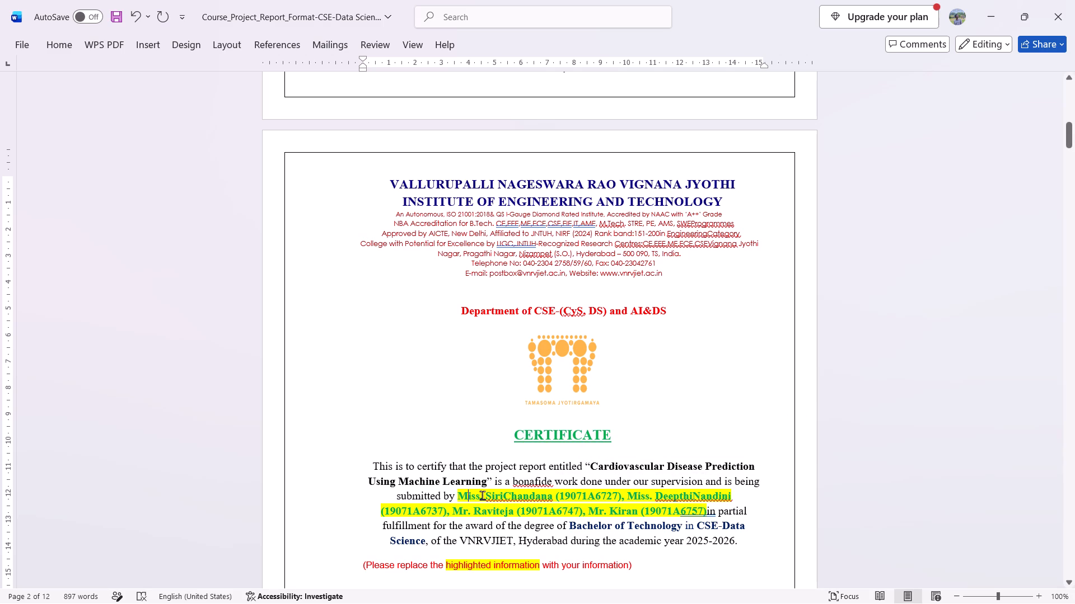
left_click(482, 496)
key("BackSpace")
key("BackSpace")
key("BackSpace")
key("BackSpace")
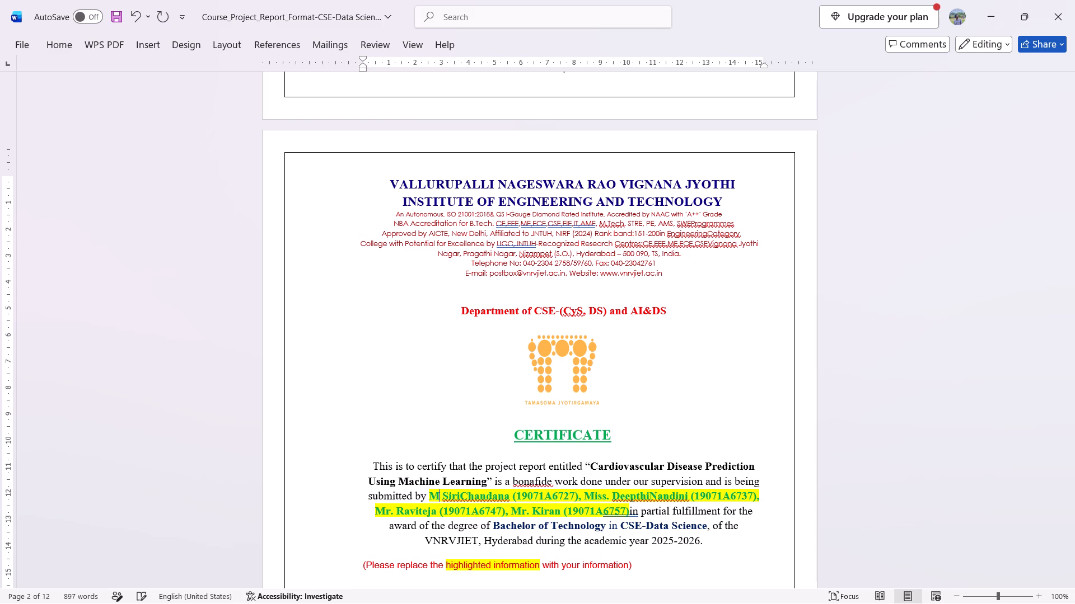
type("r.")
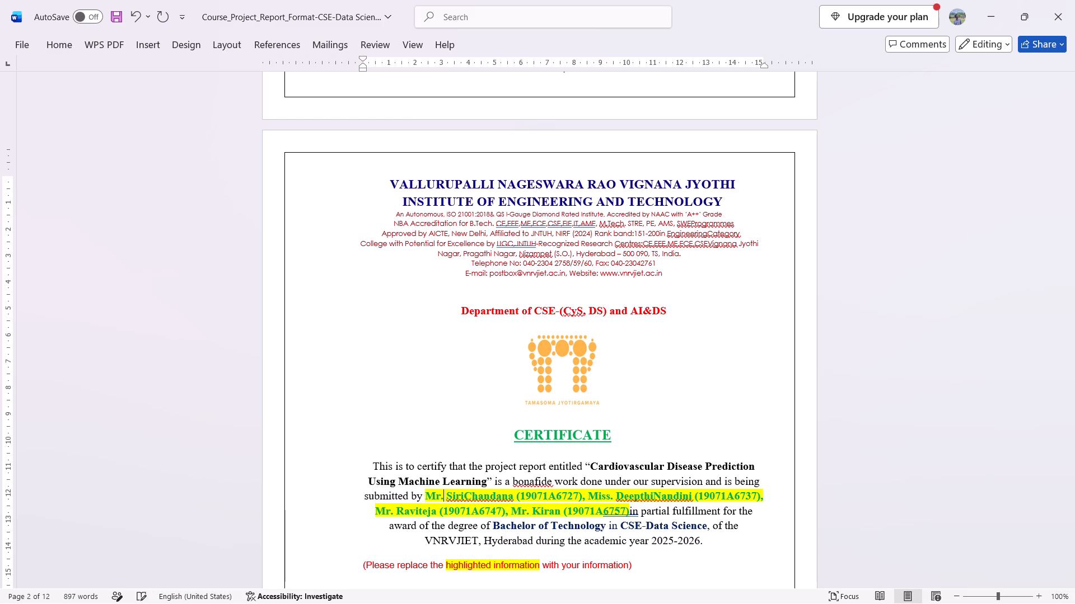
Replace the first student's name in the certificate paragraph with "Srikar", keeping the "Mr." honorific.
left_click(511, 497)
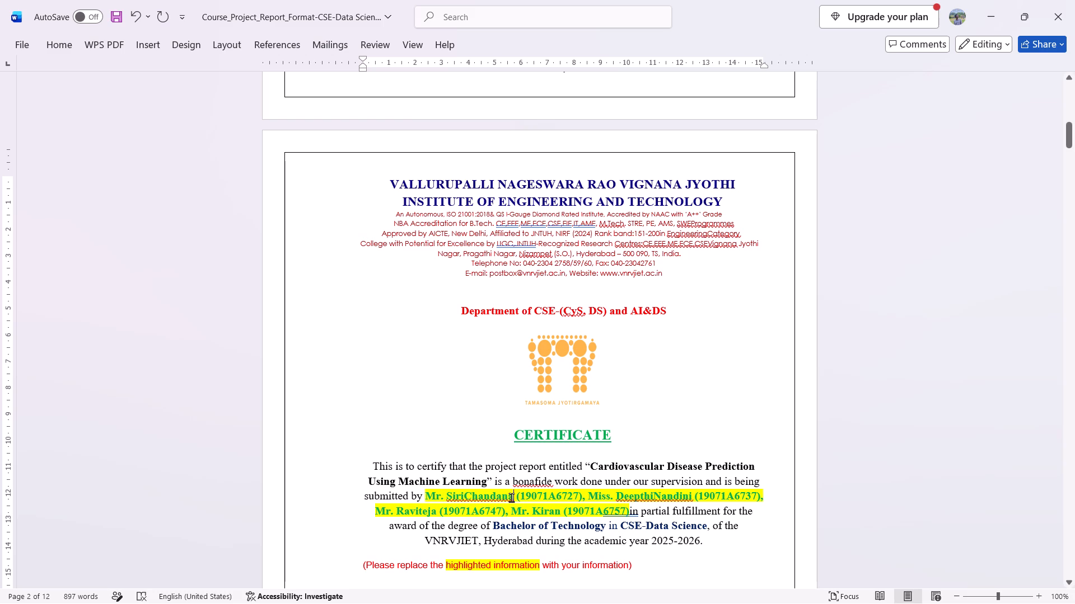
key("BackSpace")
key("BackSpace")
key("BackSpace")
key("BackSpace")
key("BackSpace")
key("BackSpace")
key("BackSpace")
key("BackSpace")
key("BackSpace")
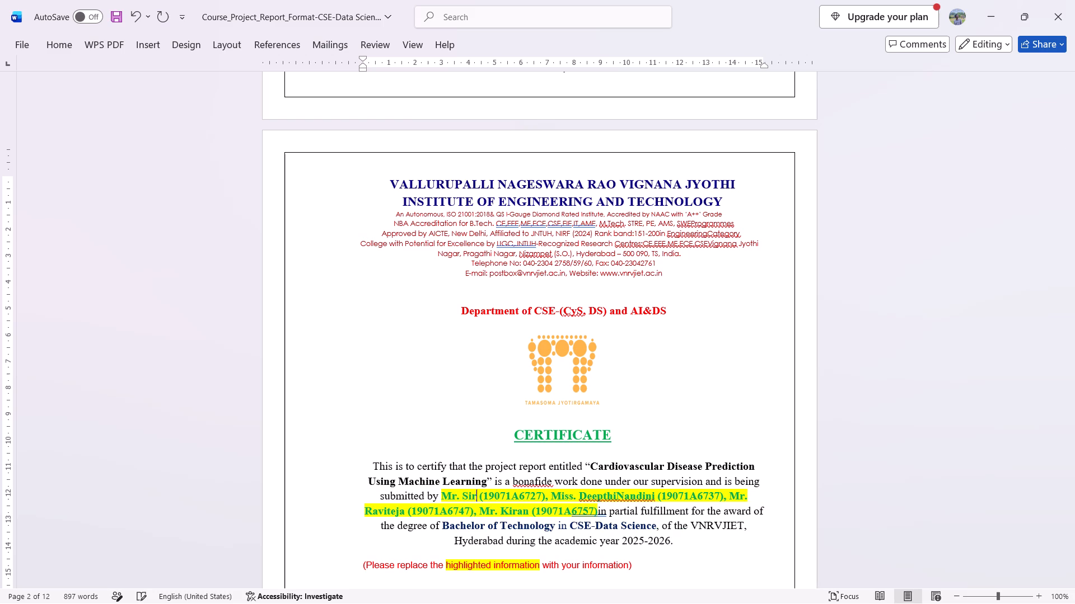
key("BackSpace")
key("BackSpace")
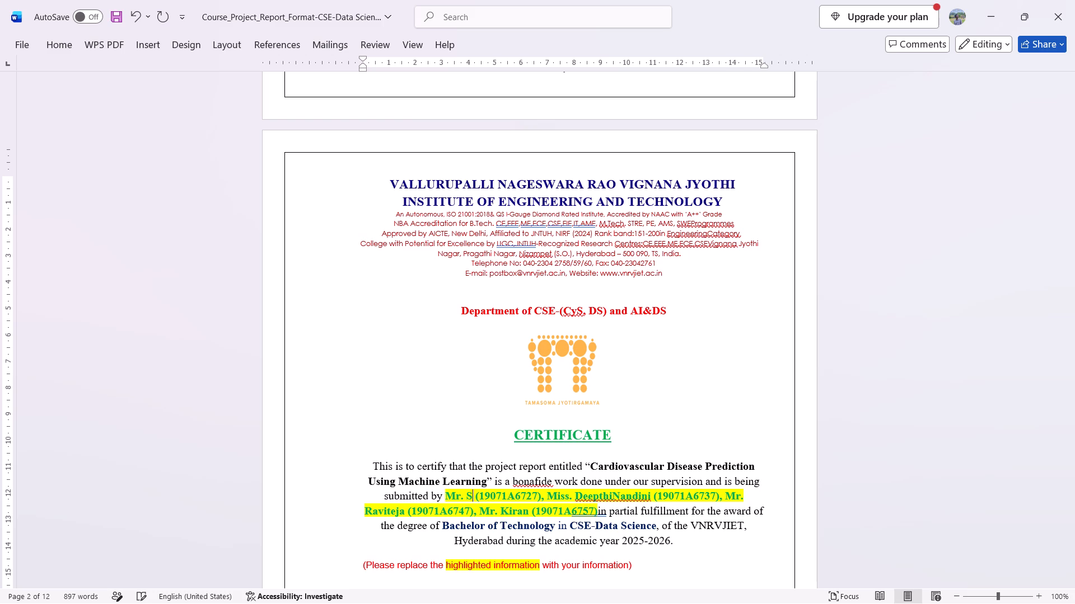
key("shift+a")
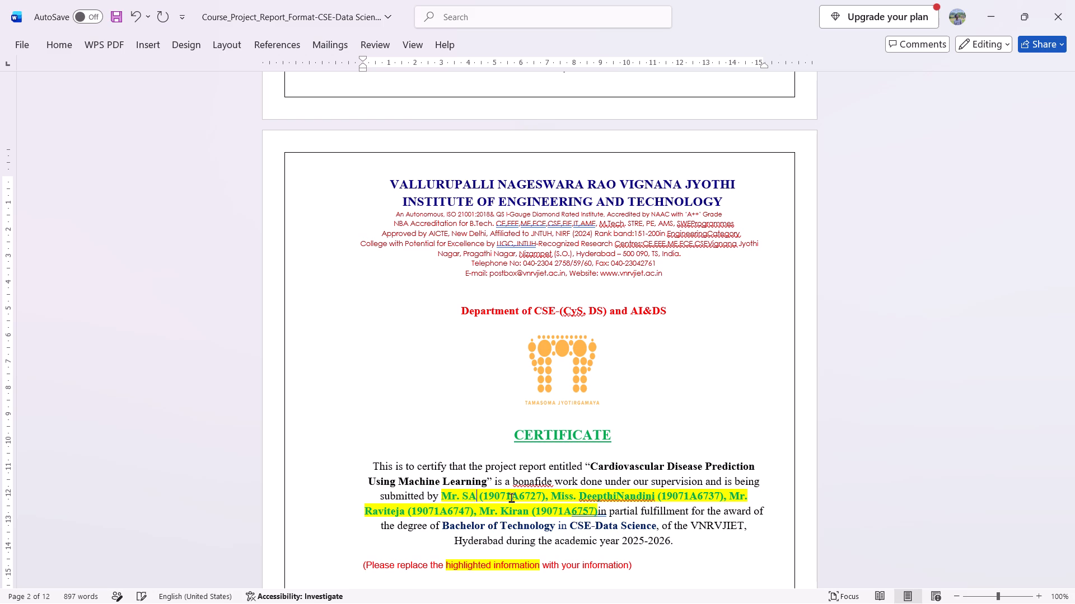
key("BackSpace")
key("BackSpace")
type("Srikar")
Replace the placeholder roll number in parentheses after the first student's name with that student's own roll number.
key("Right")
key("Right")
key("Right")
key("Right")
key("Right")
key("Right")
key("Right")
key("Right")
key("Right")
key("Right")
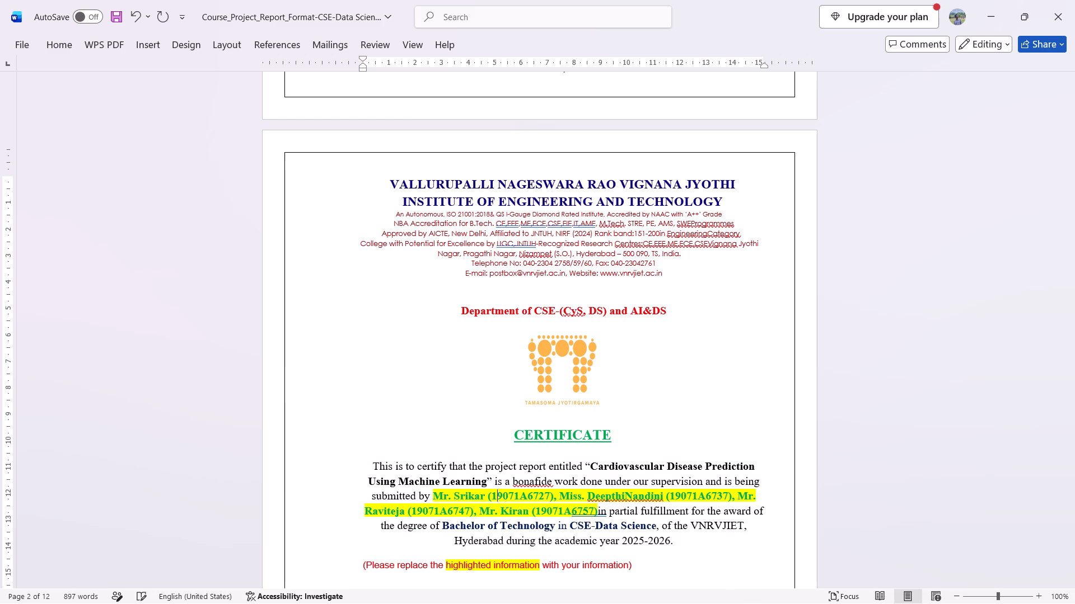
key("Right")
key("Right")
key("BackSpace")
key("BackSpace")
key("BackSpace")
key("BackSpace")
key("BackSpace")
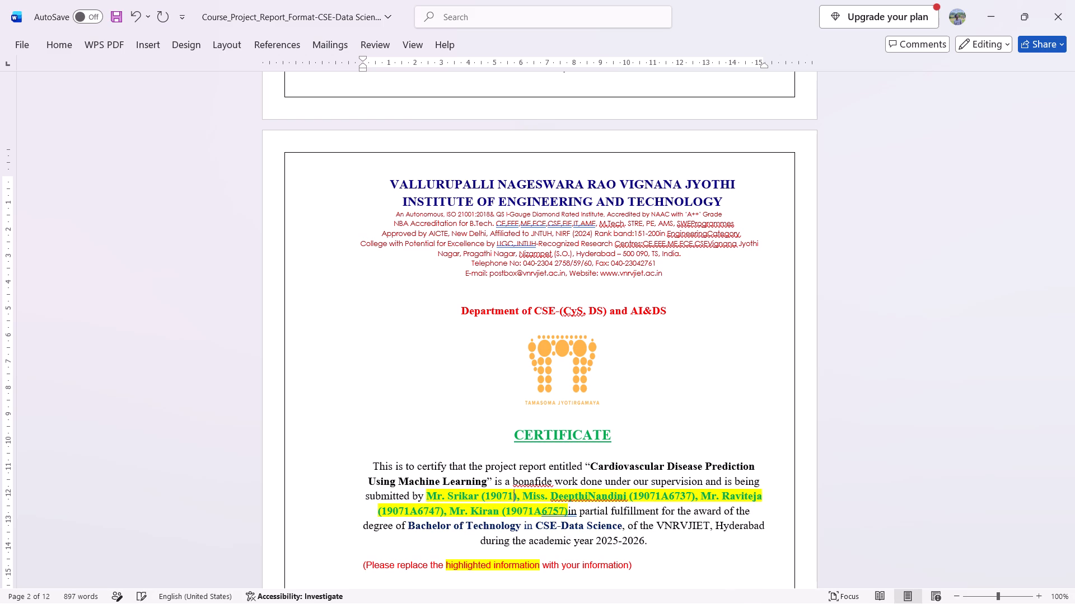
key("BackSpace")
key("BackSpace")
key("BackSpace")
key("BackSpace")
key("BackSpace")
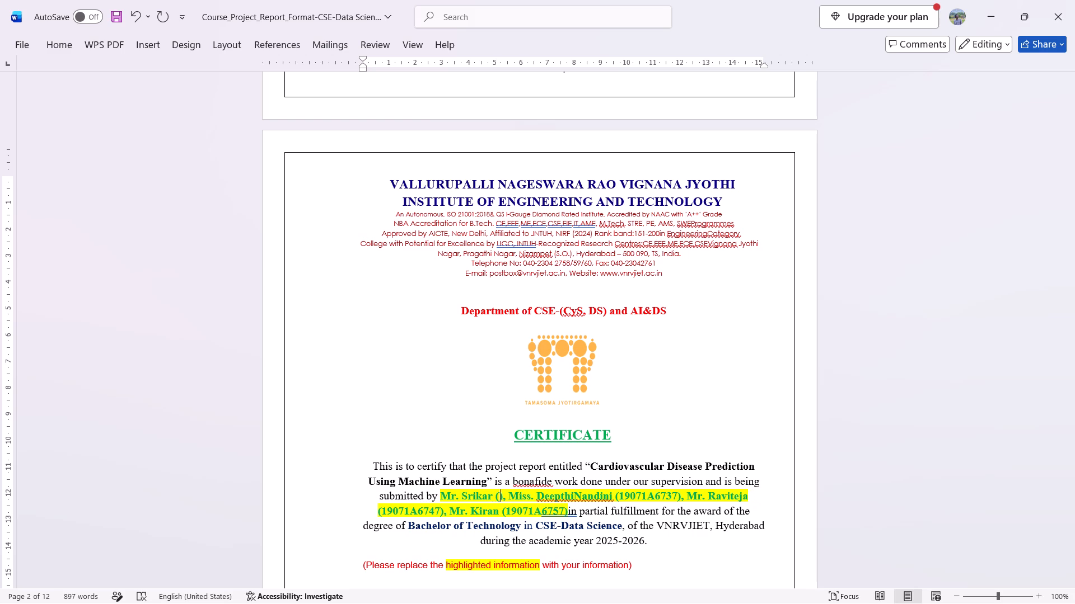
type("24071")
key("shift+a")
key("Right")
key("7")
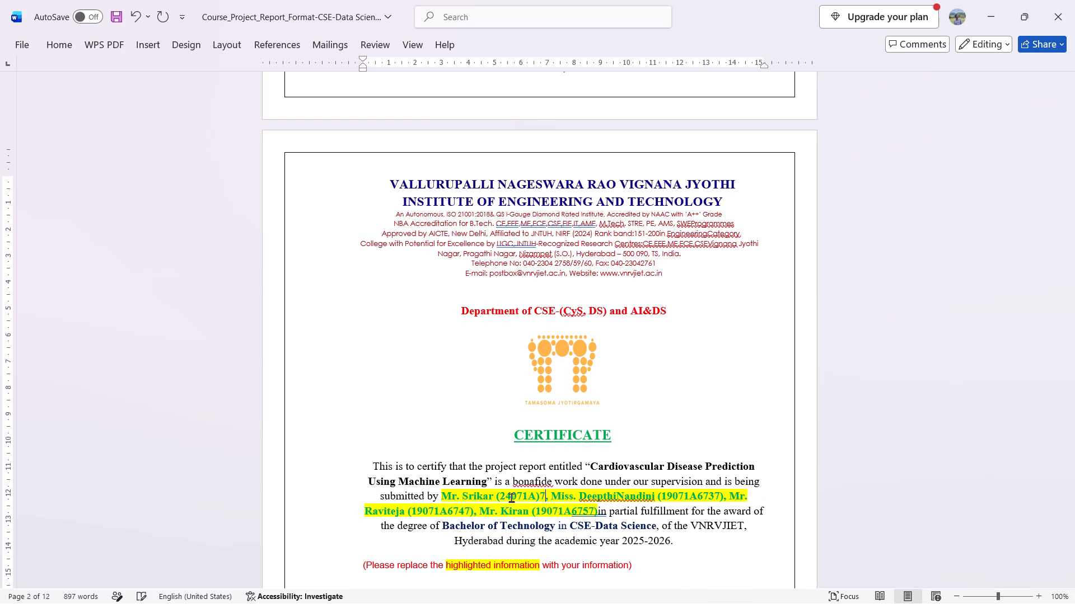
Correct the final characters of the first student's roll number, keeping the whole number inside the parentheses after Srikar.
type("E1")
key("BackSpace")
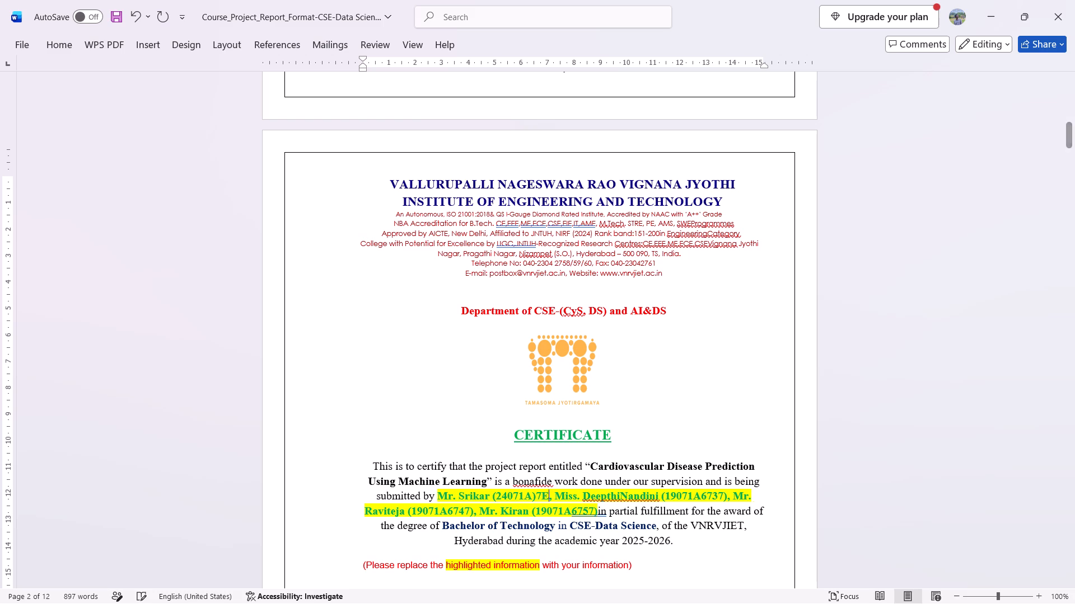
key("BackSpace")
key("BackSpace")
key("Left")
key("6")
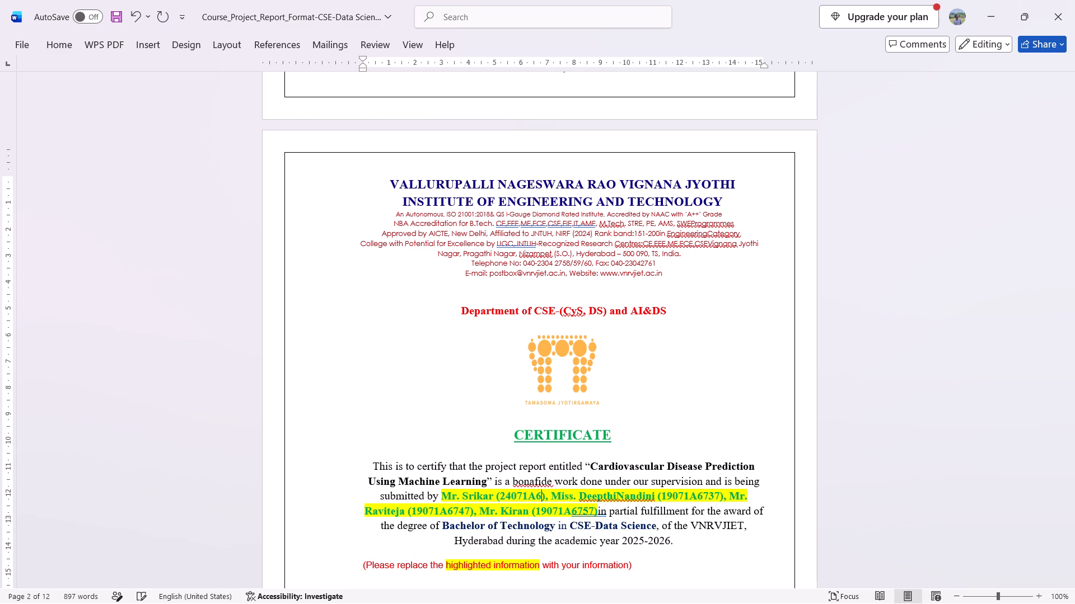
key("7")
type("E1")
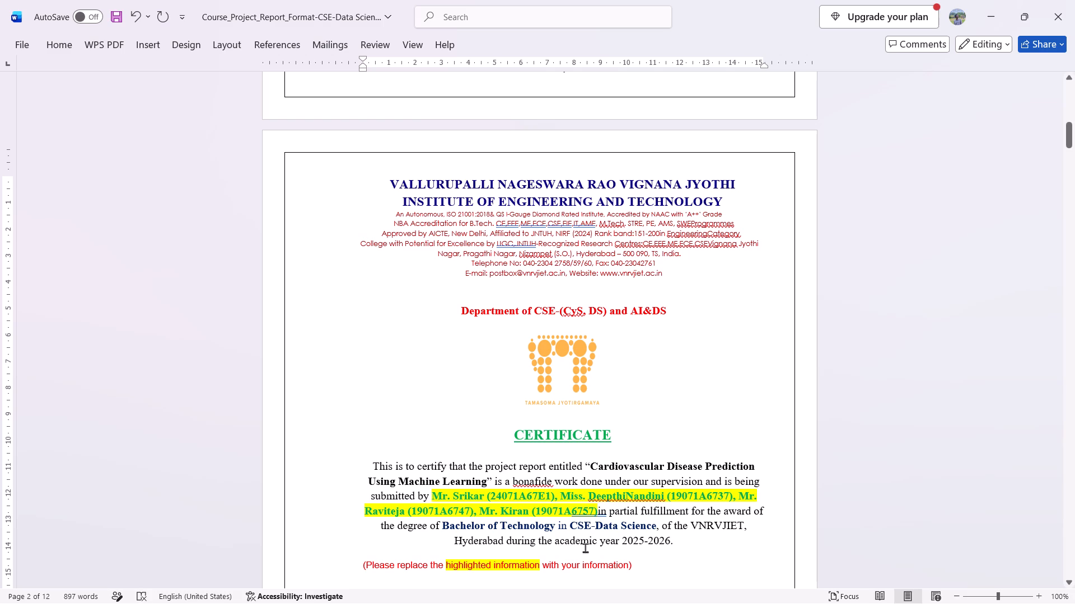
Change the honorific of the second student listed in the certificate paragraph to "Mr.".
left_click(583, 497)
key("BackSpace")
key("BackSpace")
key("BackSpace")
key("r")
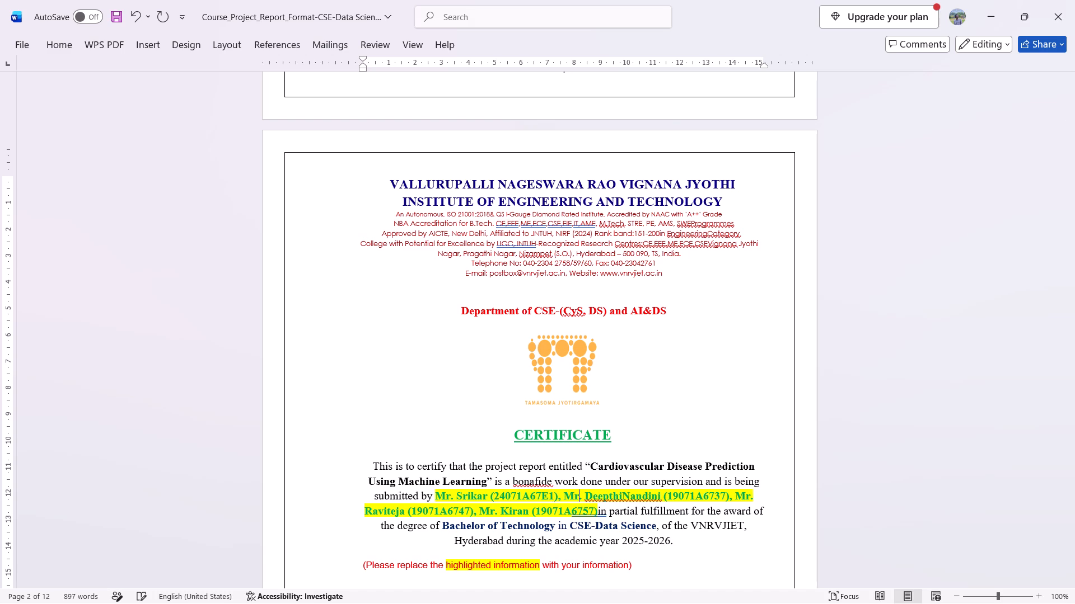
Replace the second student's name in the certificate paragraph with "Vivek".
left_click(661, 499)
key("BackSpace")
key("BackSpace")
key("BackSpace")
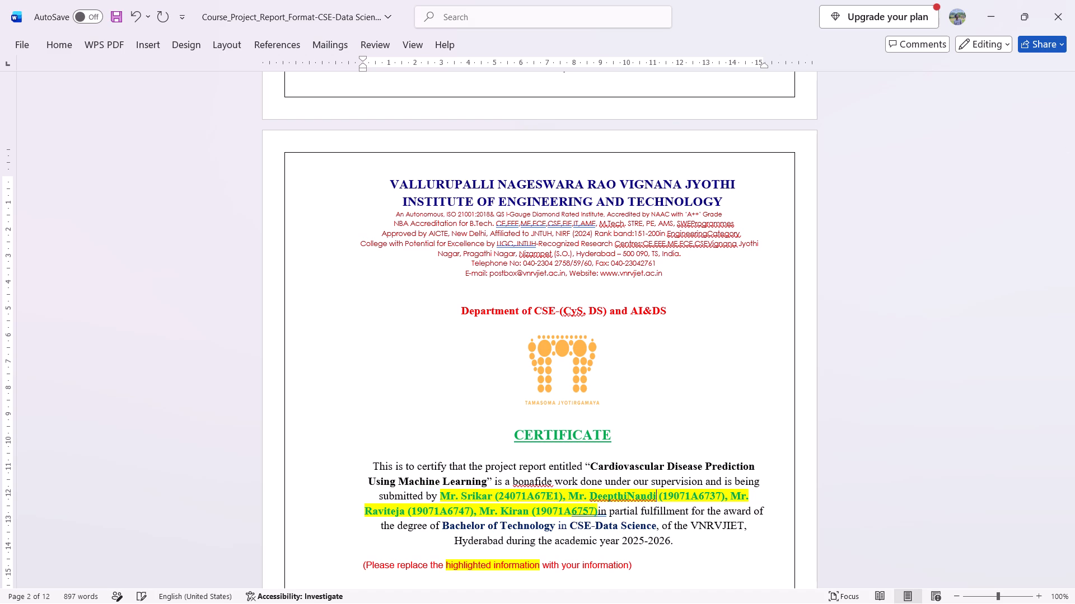
key("BackSpace")
key("BackSpace")
key("BackSpace")
key("BackSpace")
key("BackSpace")
key("BackSpace")
key("BackSpace")
key("BackSpace")
key("BackSpace")
key("BackSpace")
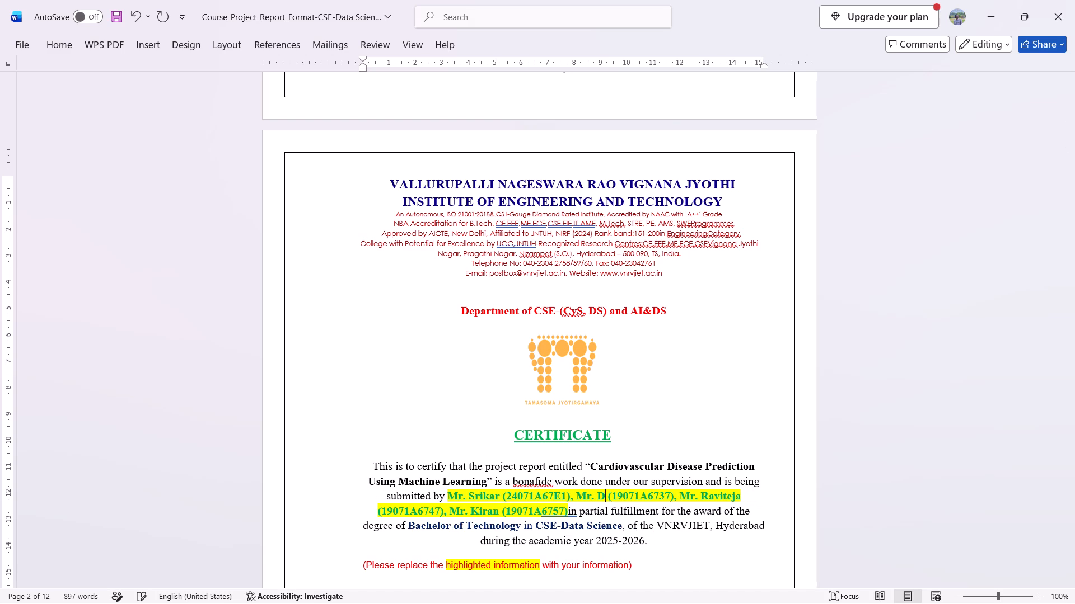
key("BackSpace")
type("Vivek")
Delete the placeholder roll number after Vivek in the certificate paragraph, leaving the parentheses empty.
left_click(680, 494)
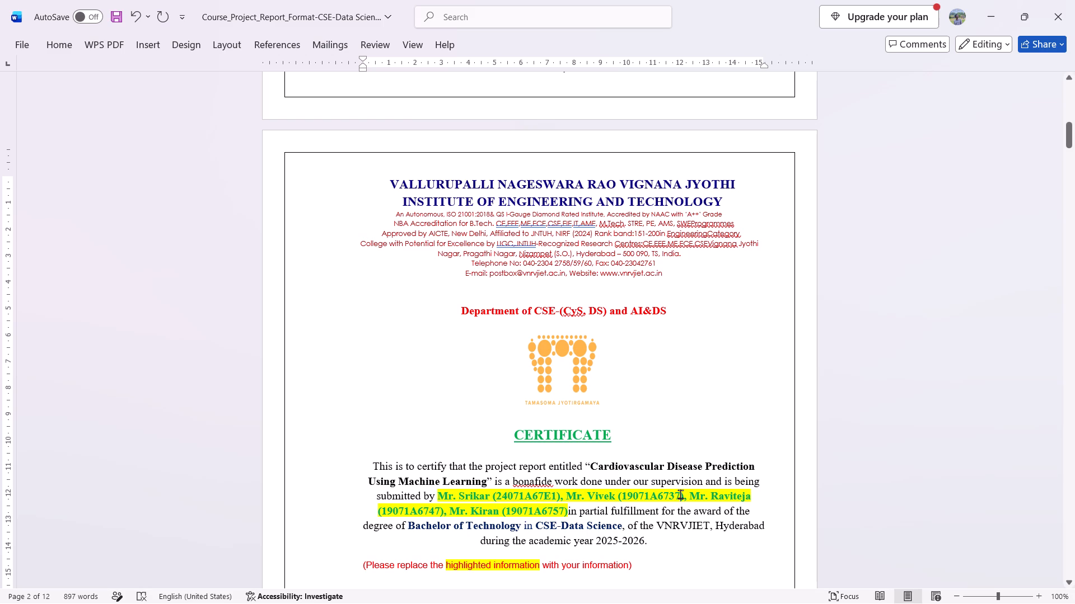
key("BackSpace")
key("BackSpace")
key("BackSpace")
key("BackSpace")
key("BackSpace")
key("BackSpace")
key("BackSpace")
key("BackSpace")
key("BackSpace")
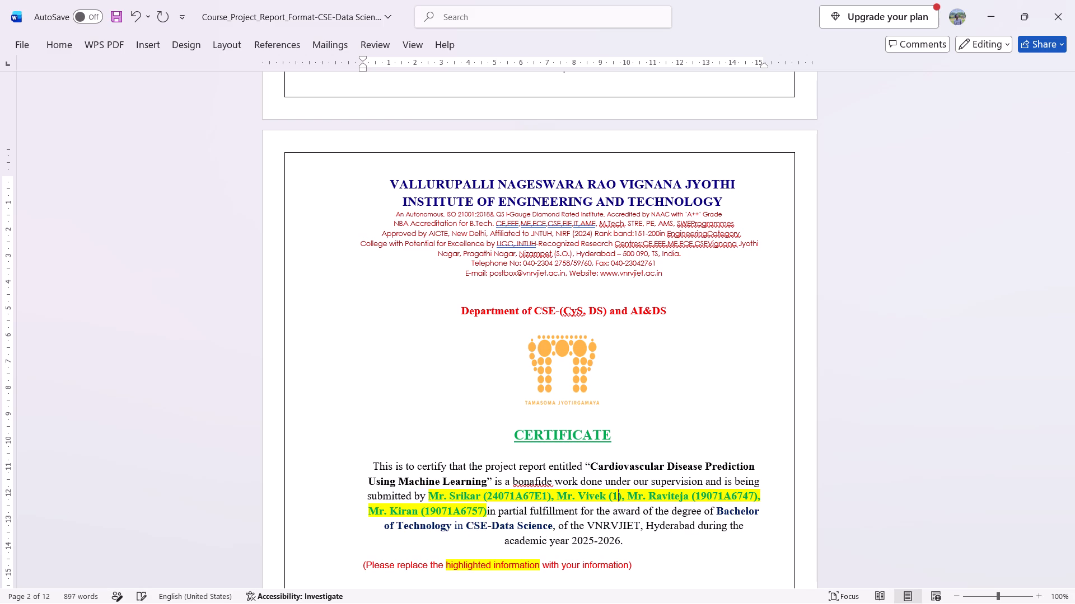
key("BackSpace")
Select the first student's roll number inside the parentheses after Srikar in the certificate paragraph.
left_click(487, 496)
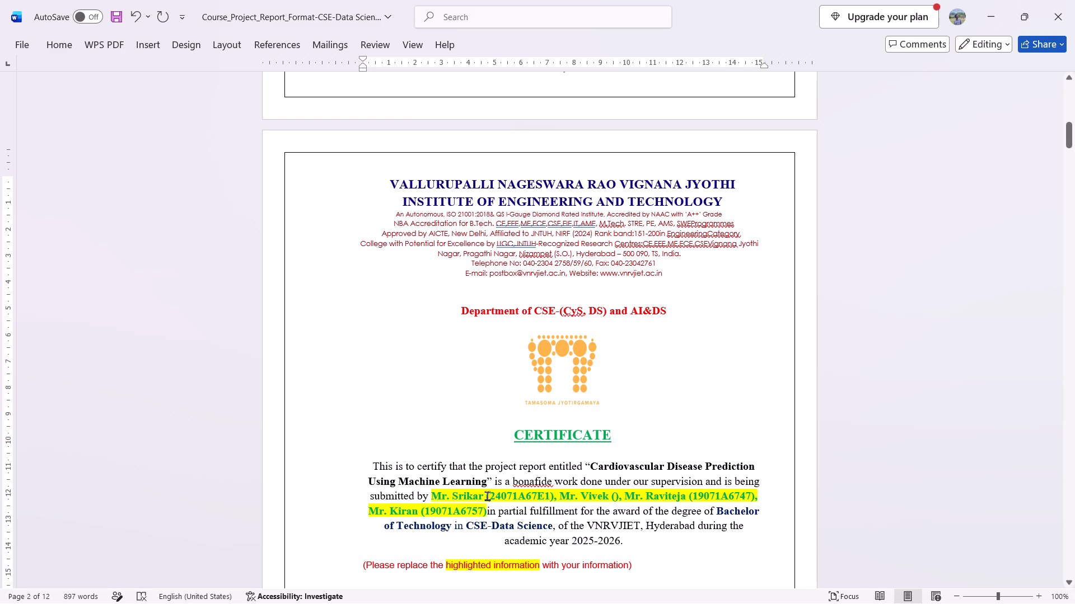
double_click(488, 496)
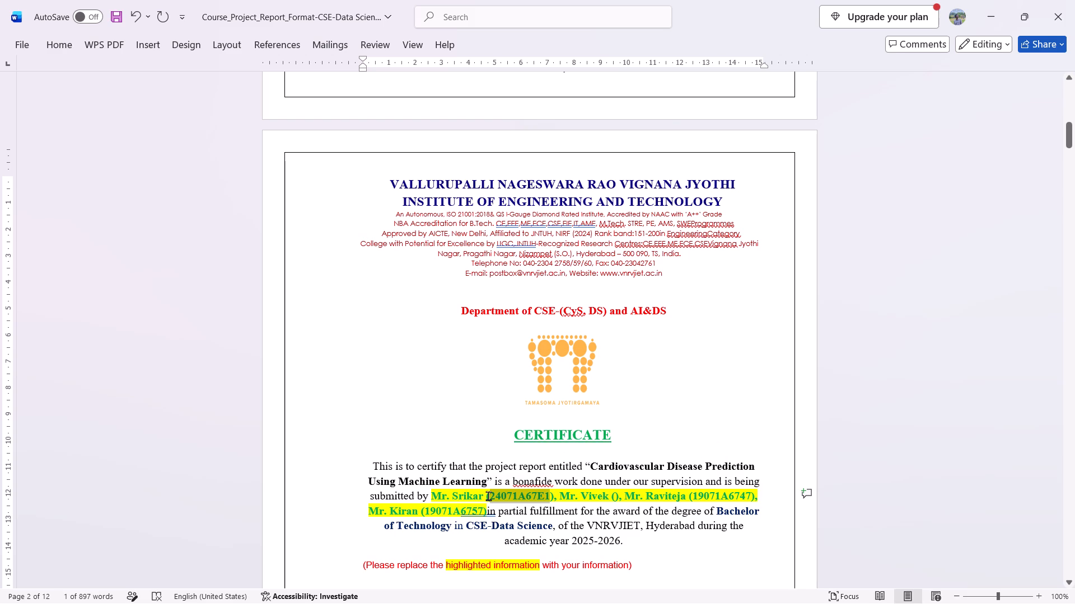
Copy the first student's roll number into the empty parentheses after "Mr. Vivek" and change its last digit to 9.
key("ctrl+c")
left_click(614, 496)
key("ctrl+v")
key("BackSpace")
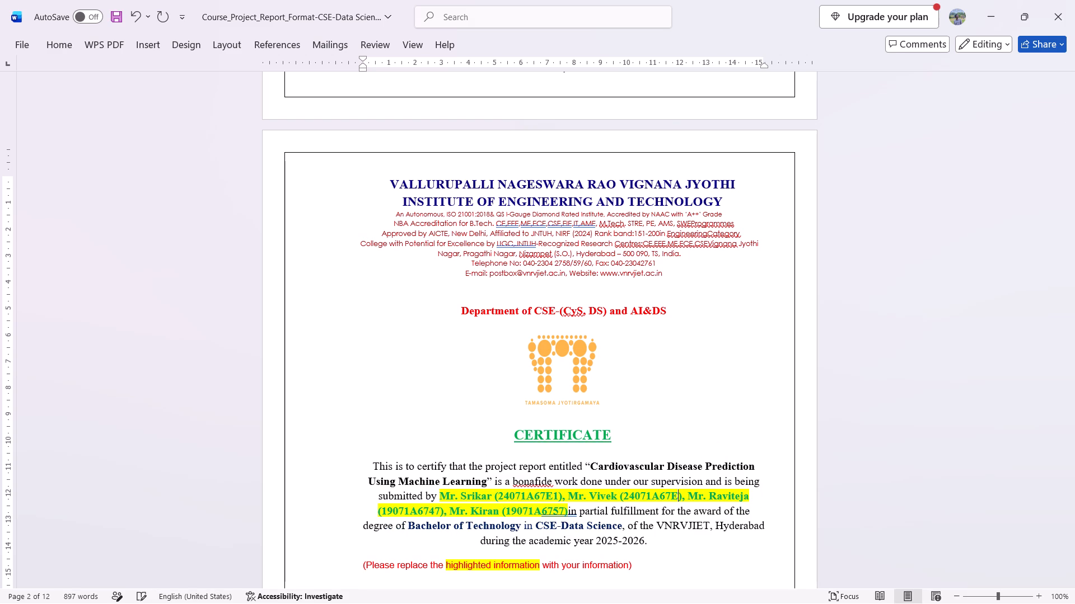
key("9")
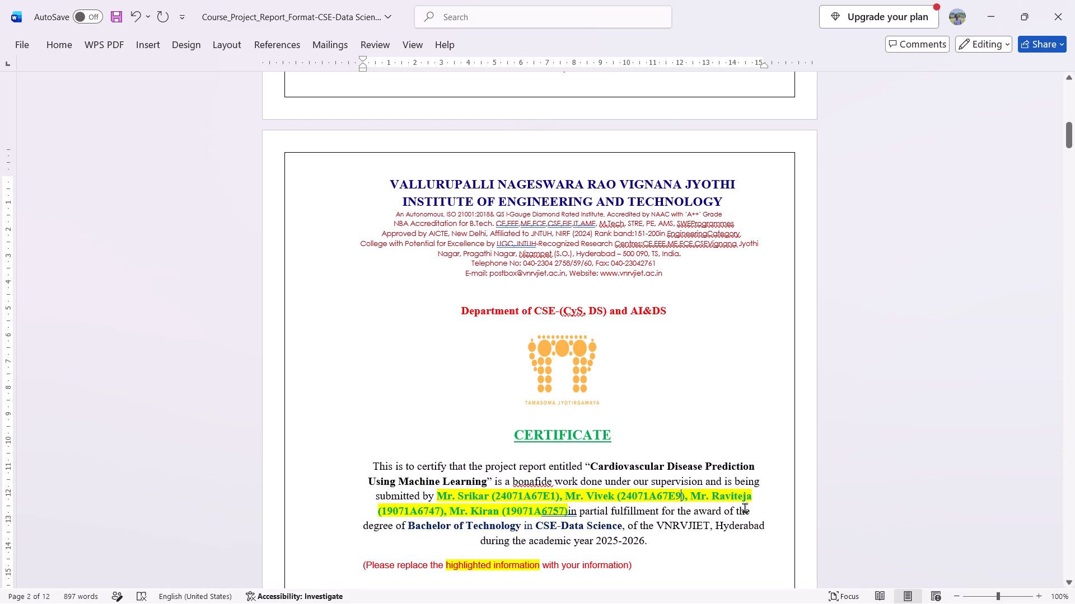
Replace the third student's name, "Raviteja", in the certificate paragraph with "Saharsh".
left_click(755, 491)
key("BackSpace")
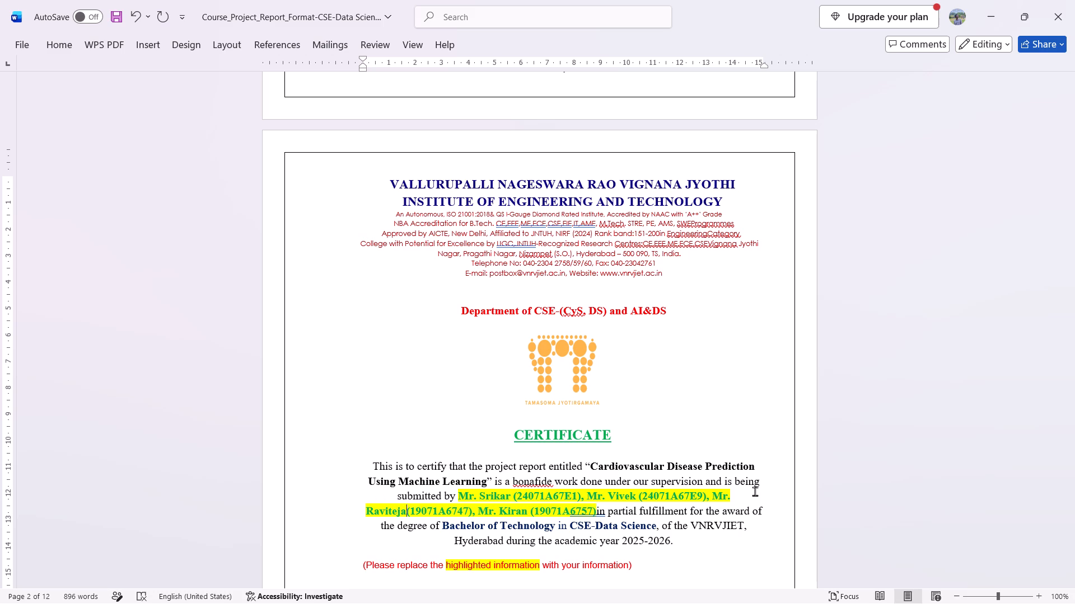
key("ctrl+z")
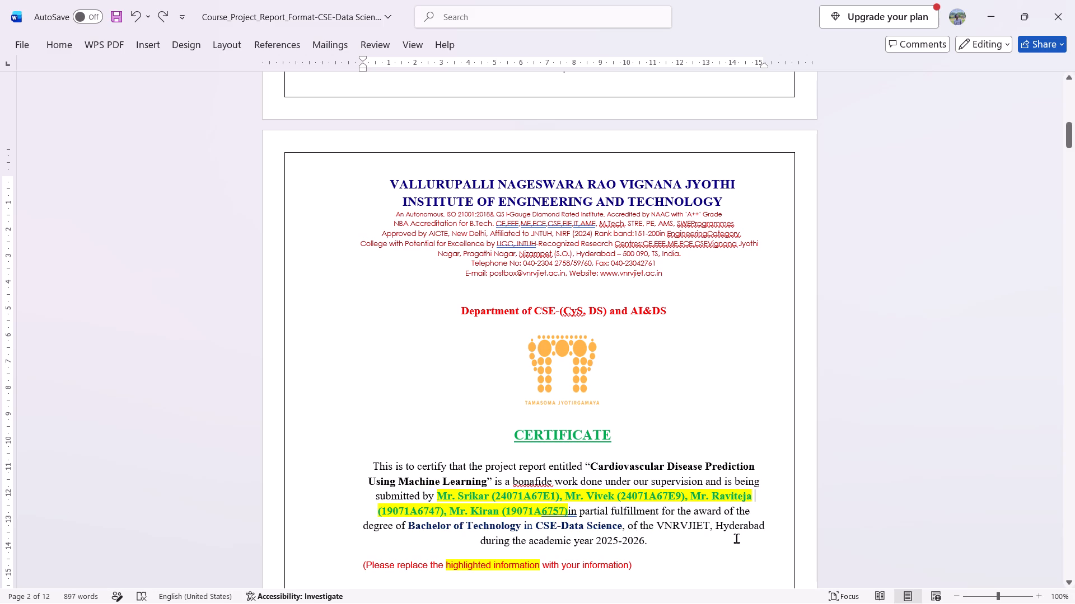
key("Left")
key("BackSpace")
key("BackSpace")
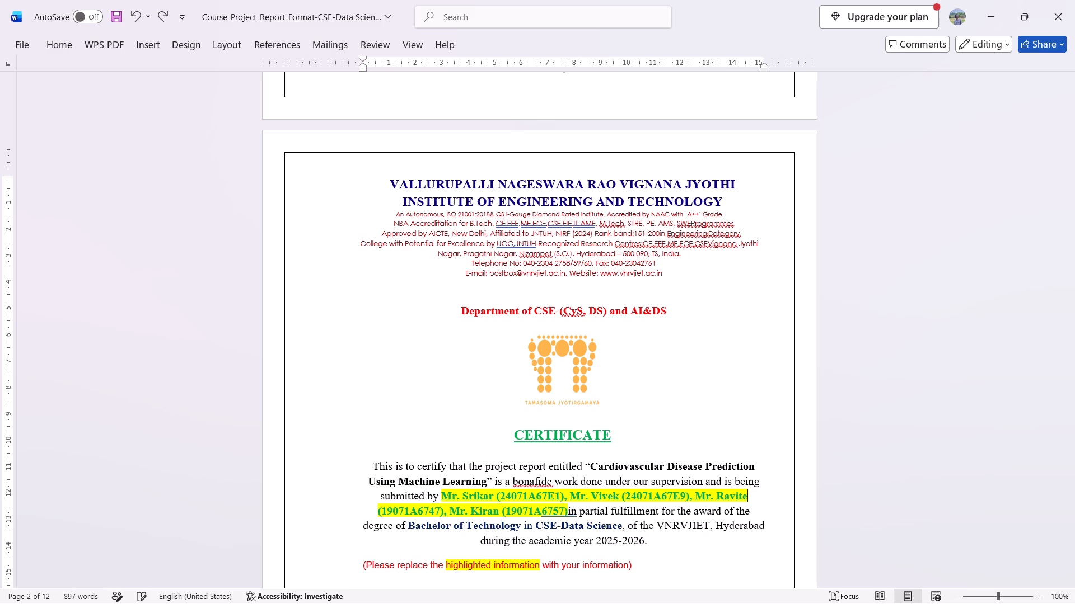
key("BackSpace")
key("BackSpace")
key("BackSpace")
key("BackSpace")
key("BackSpace")
key("BackSpace")
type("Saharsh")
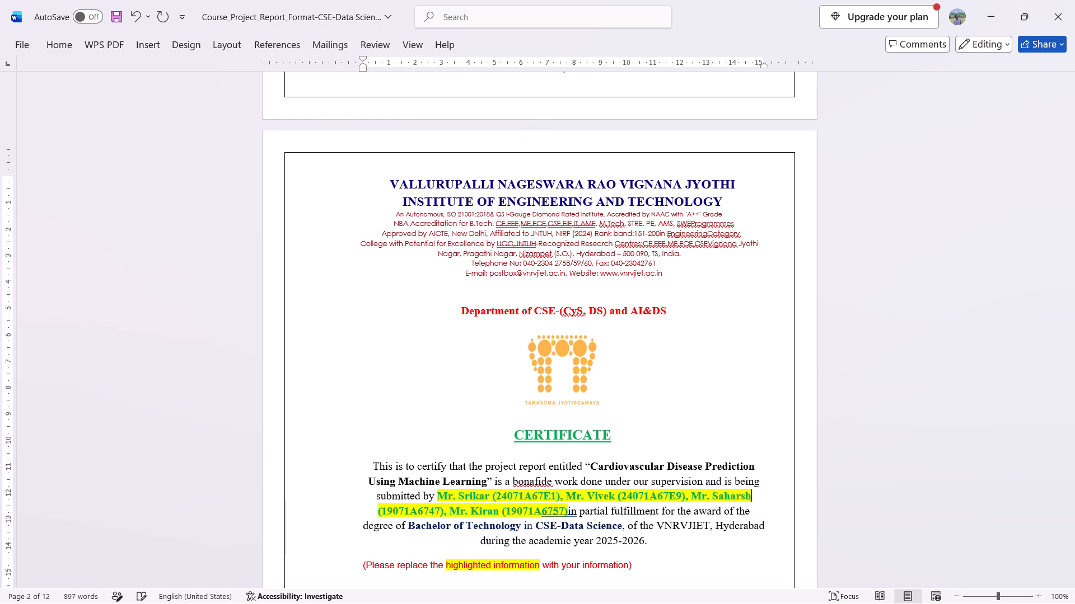
Replace the roll number after "Mr. Saharsh" with the copied first student's roll number, changing its last two characters to F2.
double_click(424, 509)
key("ctrl+v")
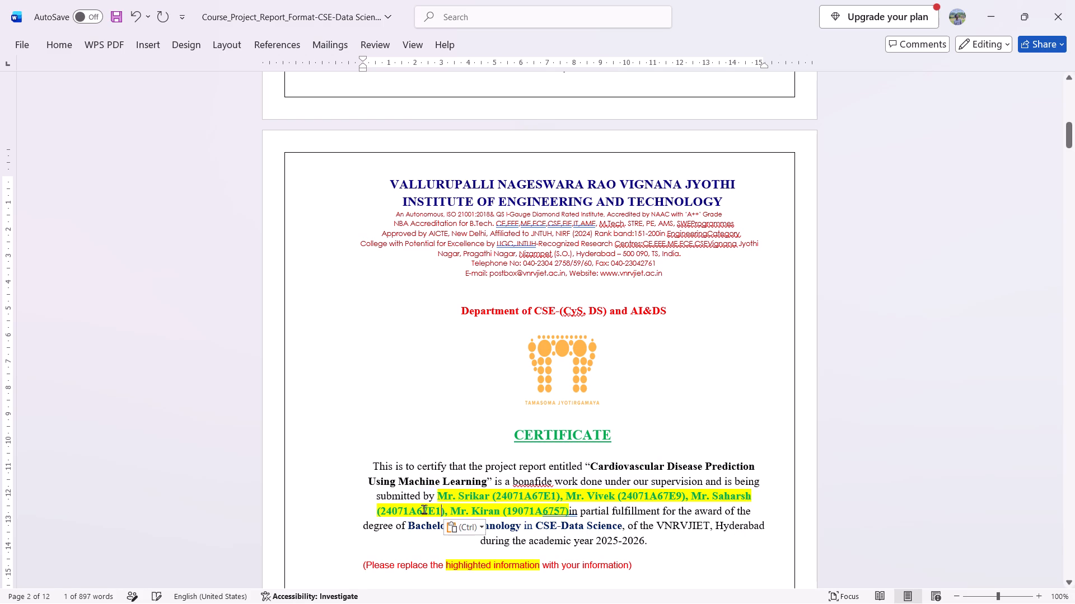
key("BackSpace")
key("BackSpace")
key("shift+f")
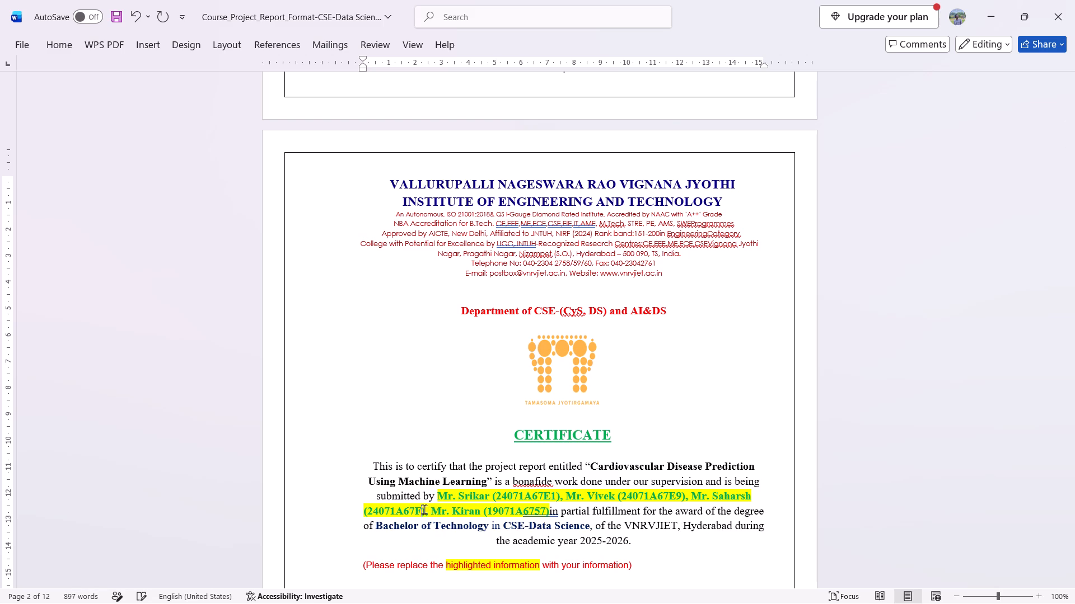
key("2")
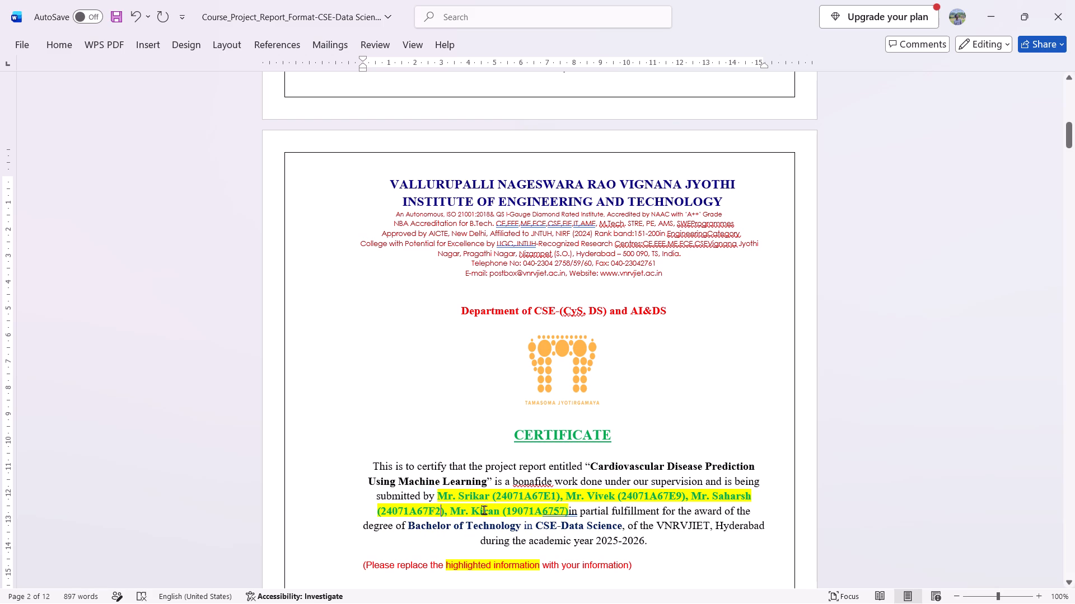
Replace the fourth student's name, "Kiran", in the certificate paragraph with "Shivamani", keeping the "Mr." honorific.
left_click(498, 509)
key("BackSpace")
key("BackSpace")
key("BackSpace")
key("BackSpace")
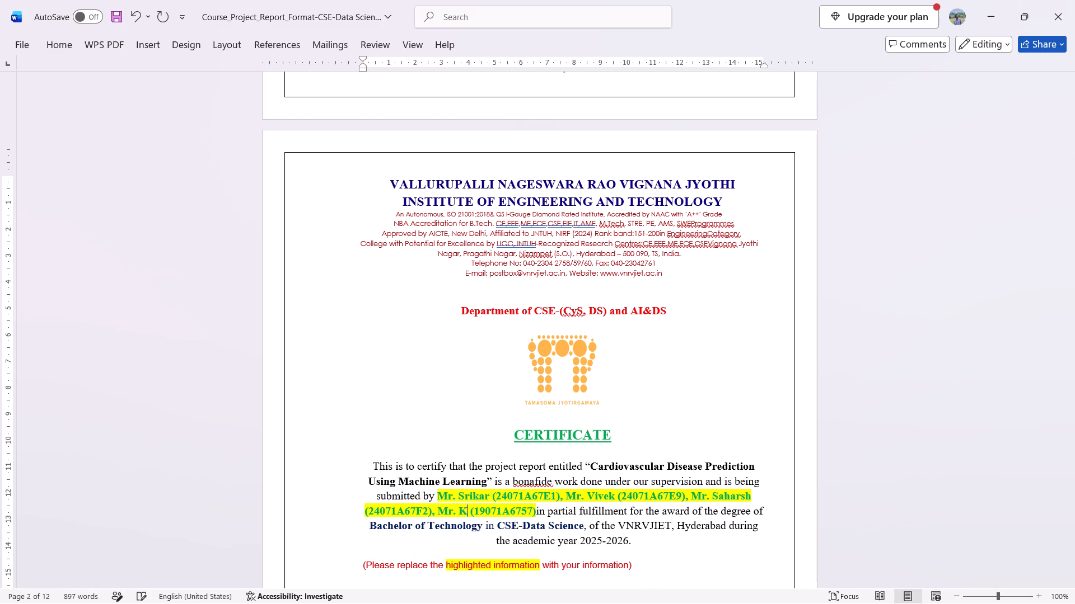
key("BackSpace")
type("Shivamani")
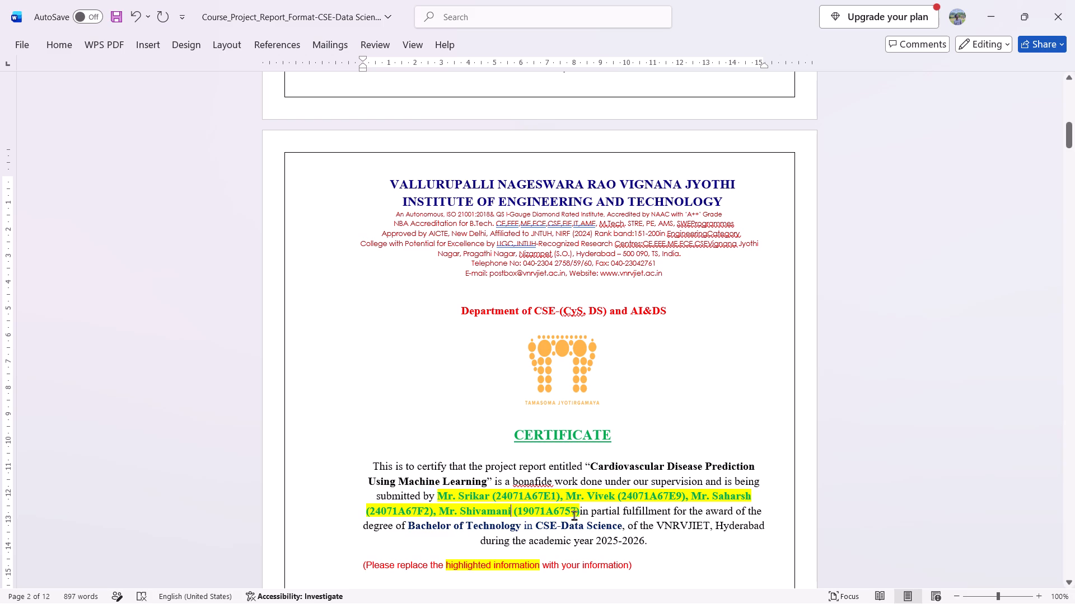
double_click(573, 513)
key("ctrl+v")
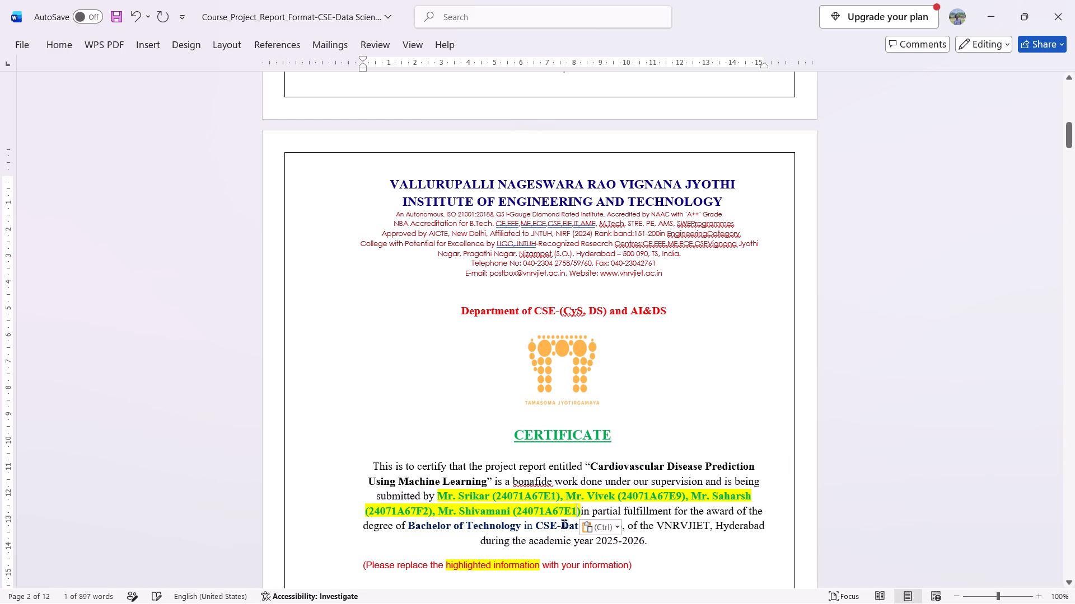
key("BackSpace")
key("BackSpace")
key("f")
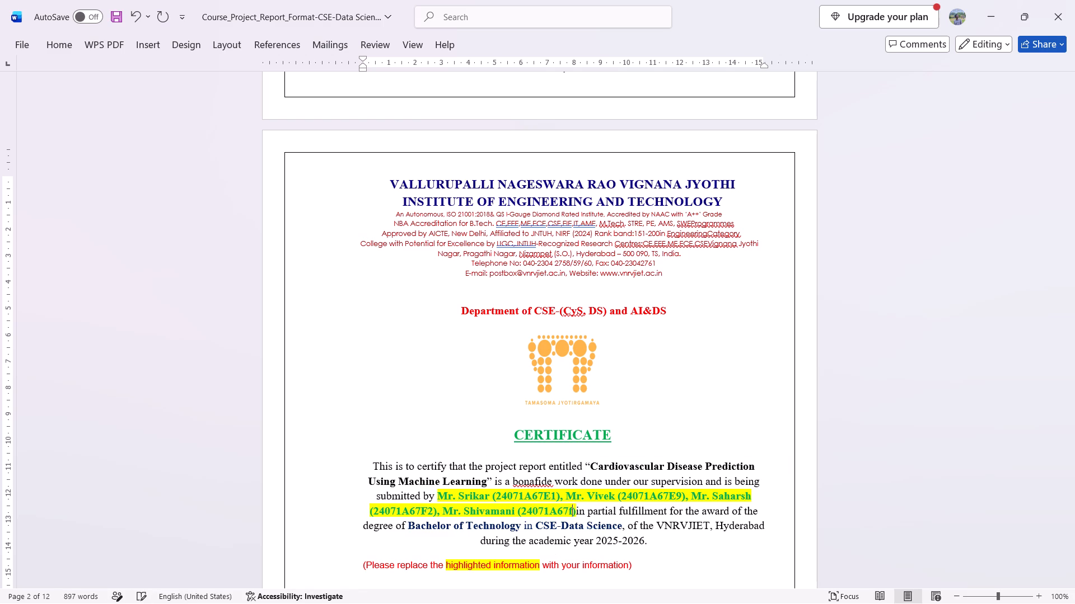
key("BackSpace")
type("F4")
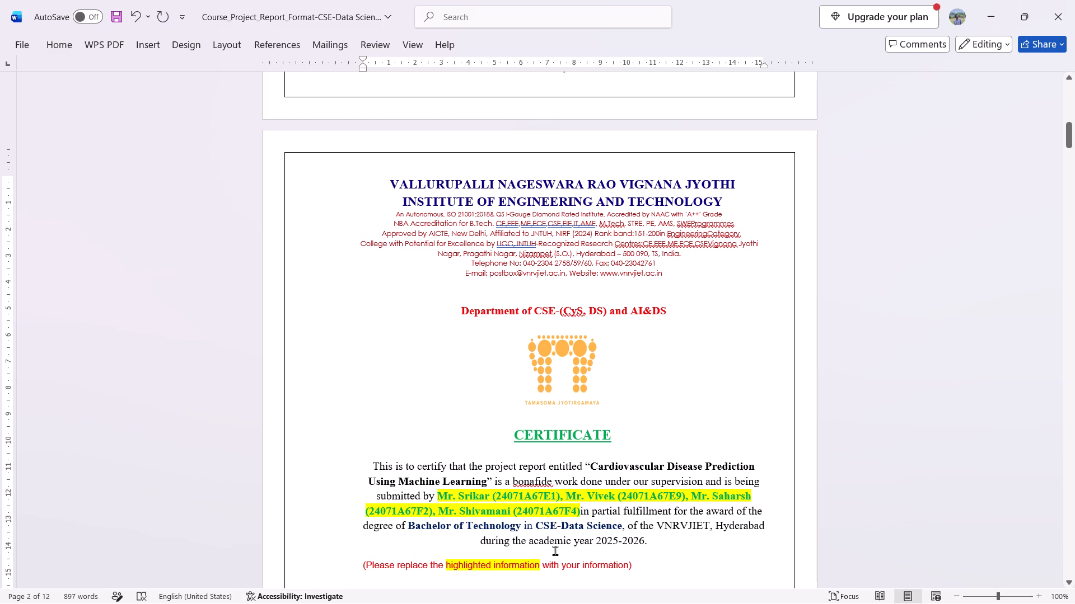
Insert a space between the fourth student's closing parenthesis and "in partial fulfillment".
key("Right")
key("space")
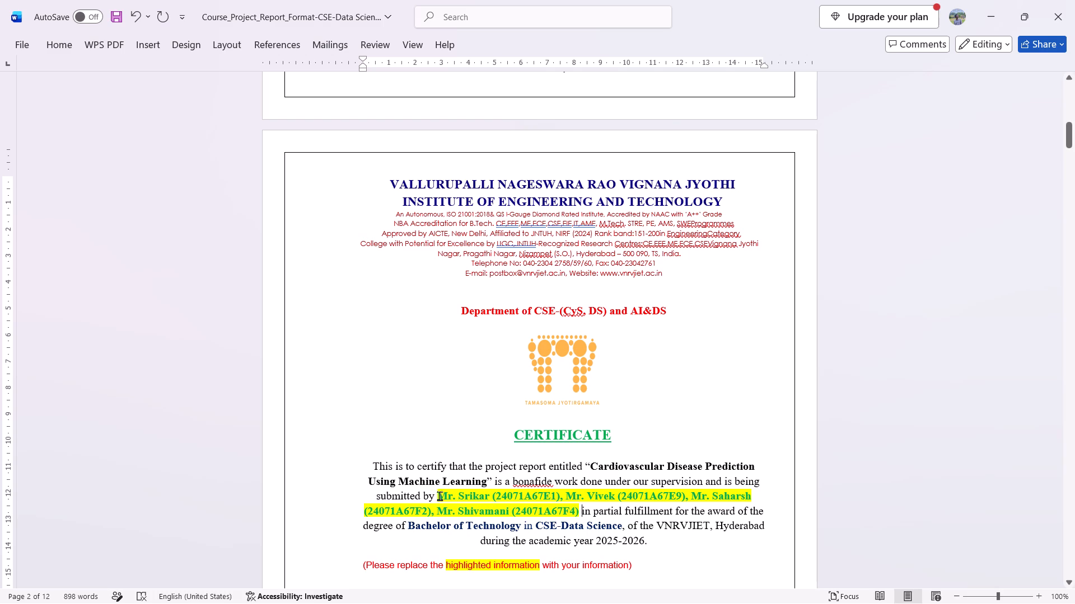
Remove the yellow highlight from the four students' names and roll numbers in the certificate paragraph.
left_click_drag(440, 491, 582, 512)
left_click(645, 485)
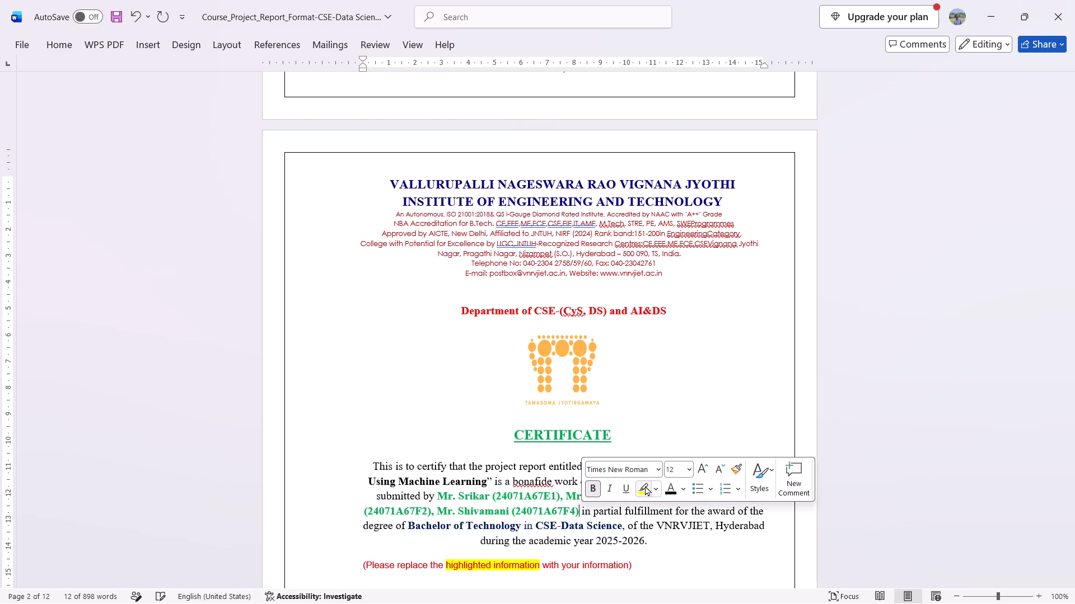
Justify the whole certificate paragraph, from "This is to certify" through "academic year 2025-2026.".
left_click(680, 558)
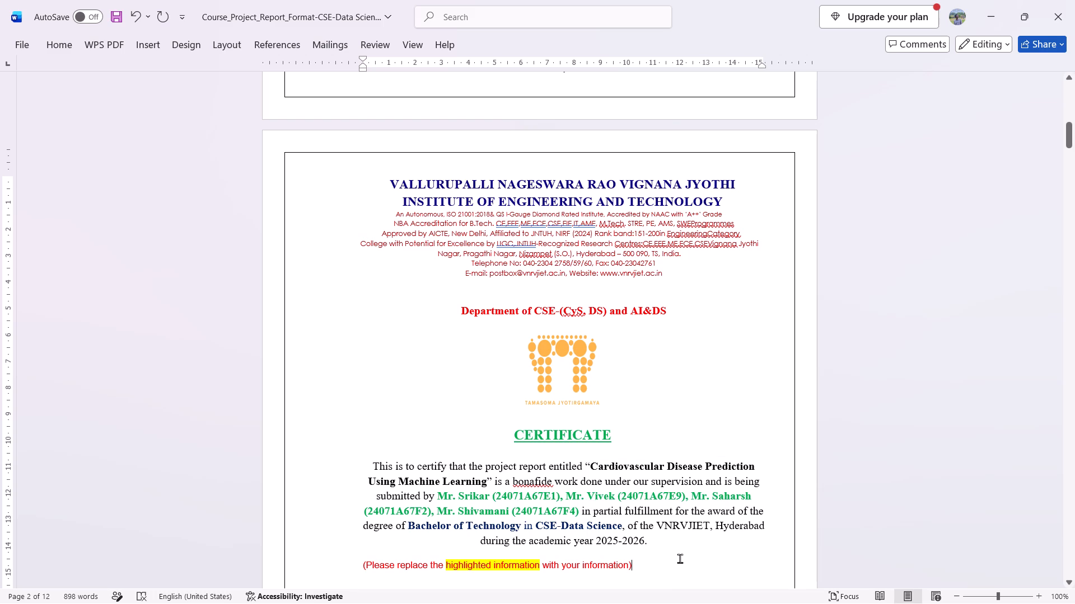
left_click_drag(374, 466, 569, 512)
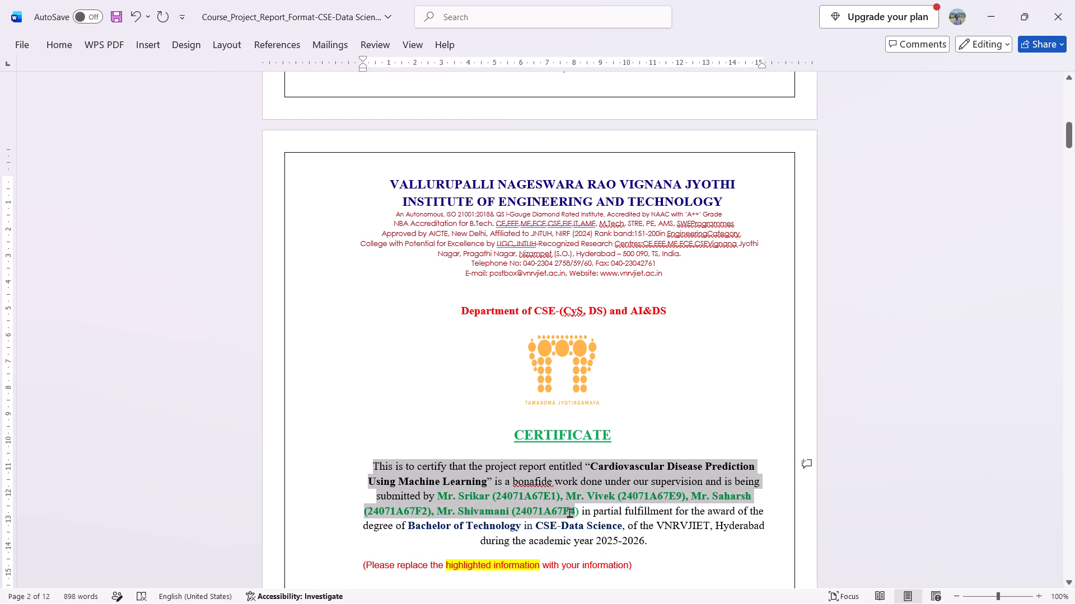
left_click_drag(569, 512, 648, 539)
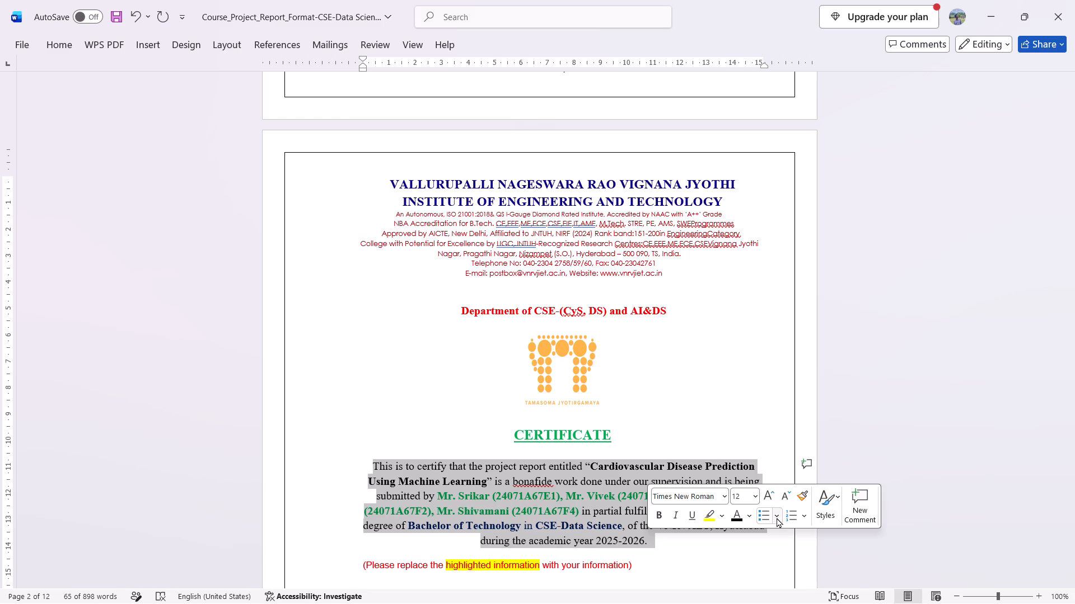
left_click(71, 39)
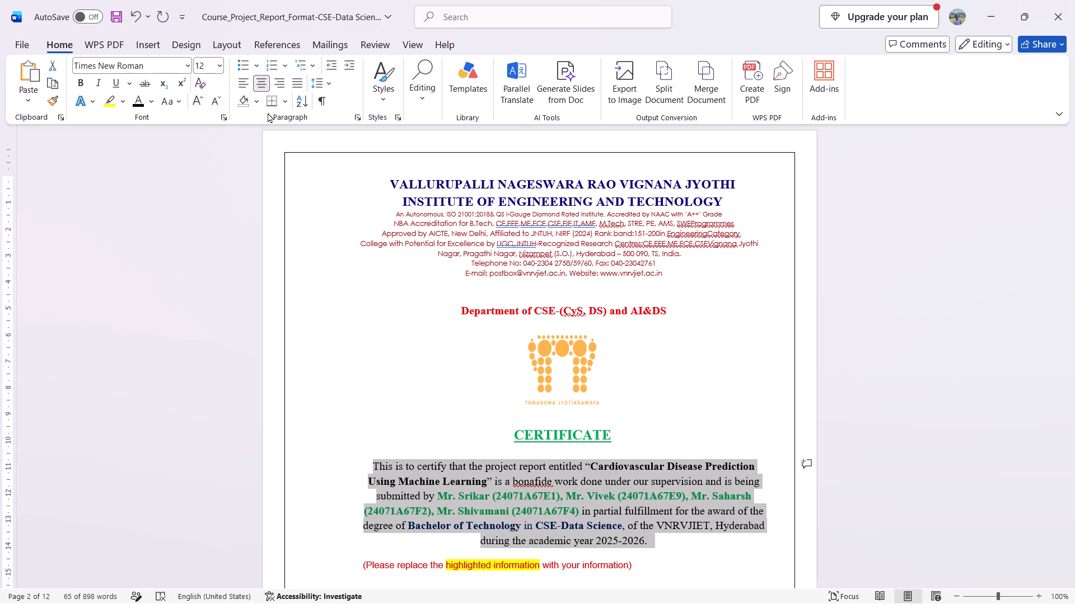
left_click(259, 84)
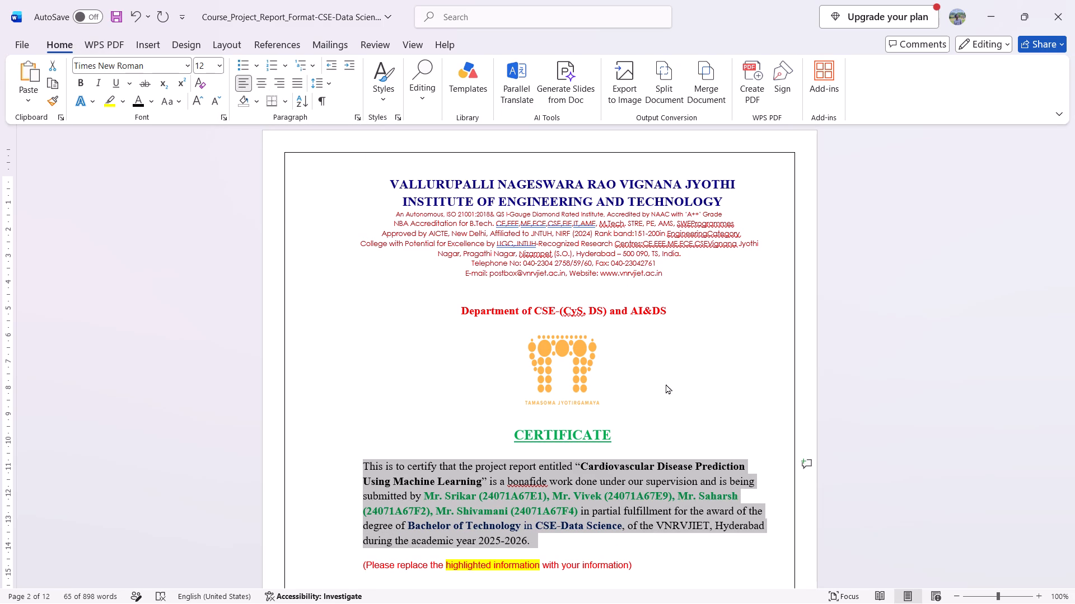
left_click(262, 83)
left_click(293, 82)
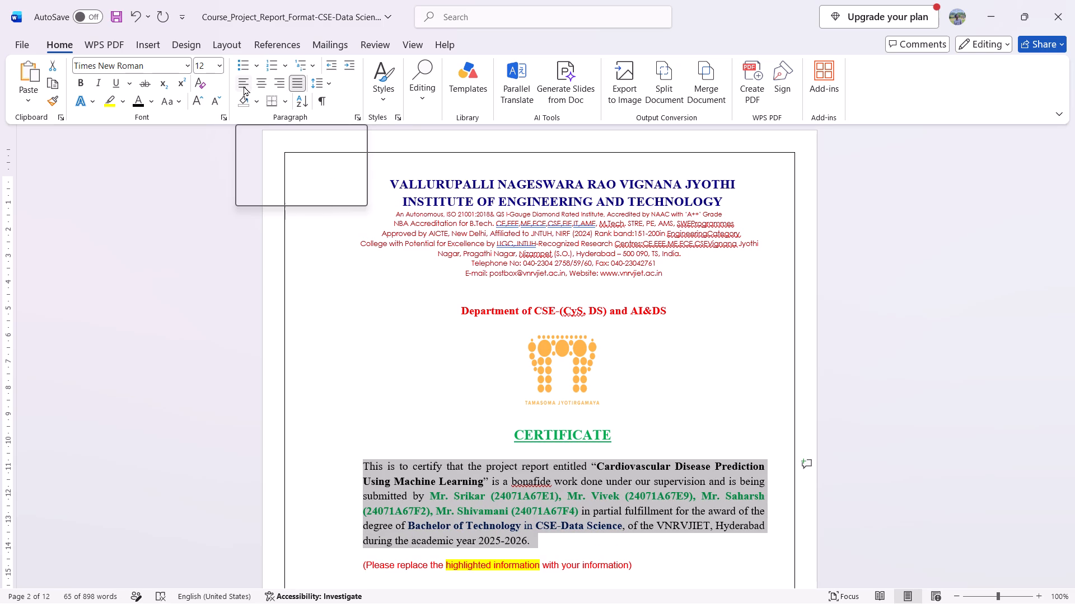
left_click(414, 392)
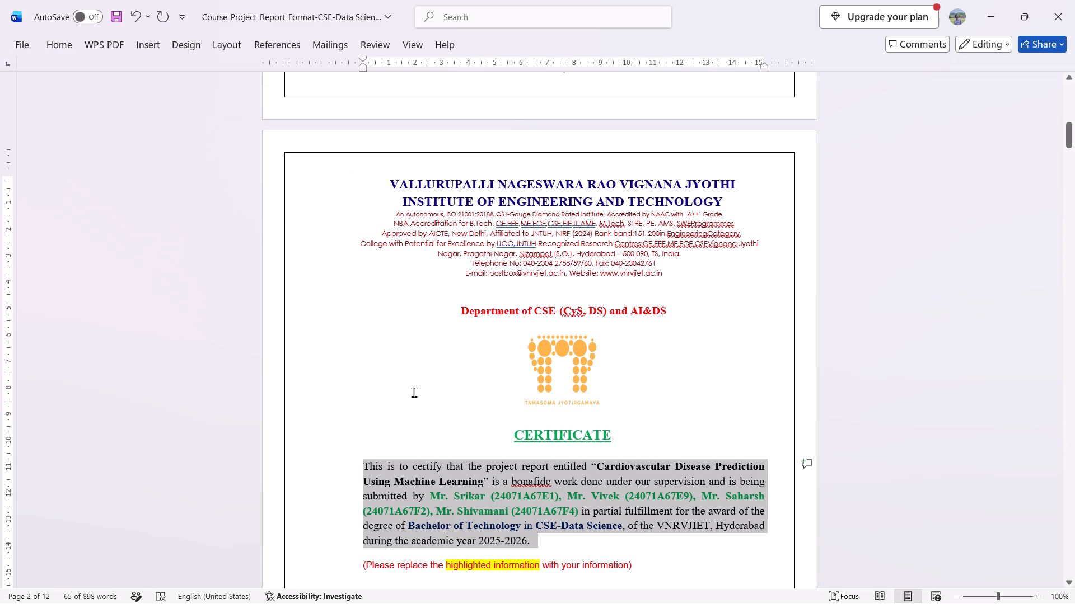
left_click(414, 392)
Delete the red instruction line "(Please replace the highlighted information with your information)" below the certificate paragraph.
scroll(488, 483, "down", 1)
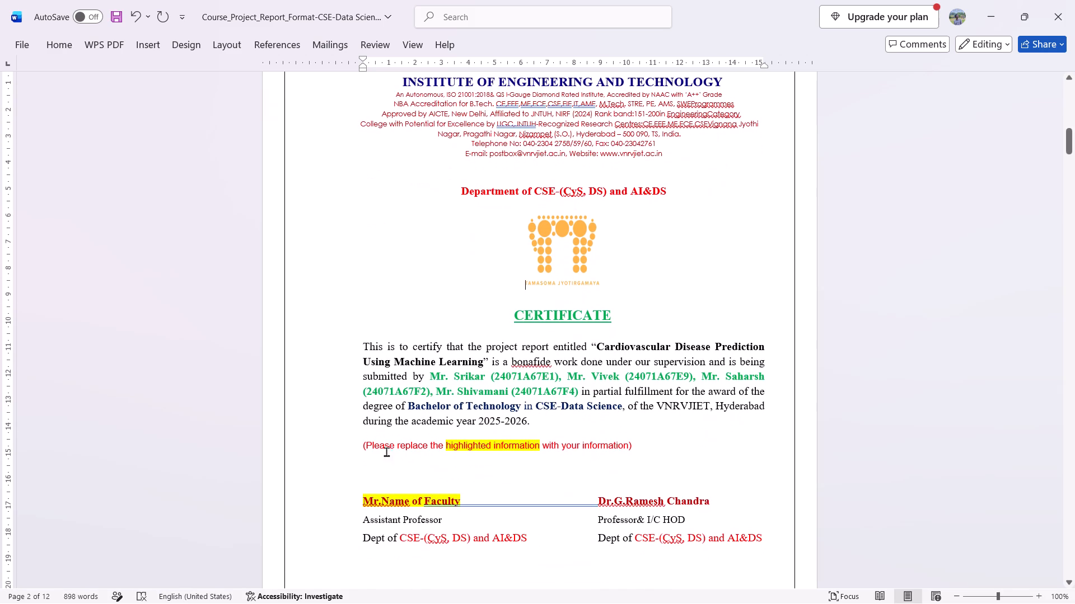
left_click_drag(364, 442, 661, 455)
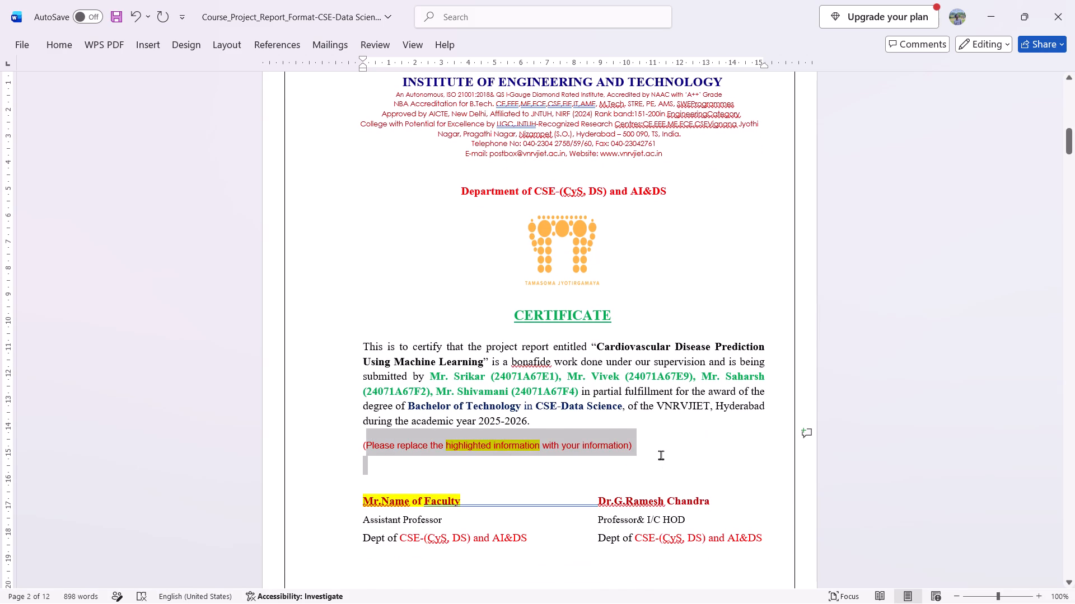
left_click_drag(661, 455, 649, 452)
key("BackSpace")
key("BackSpace")
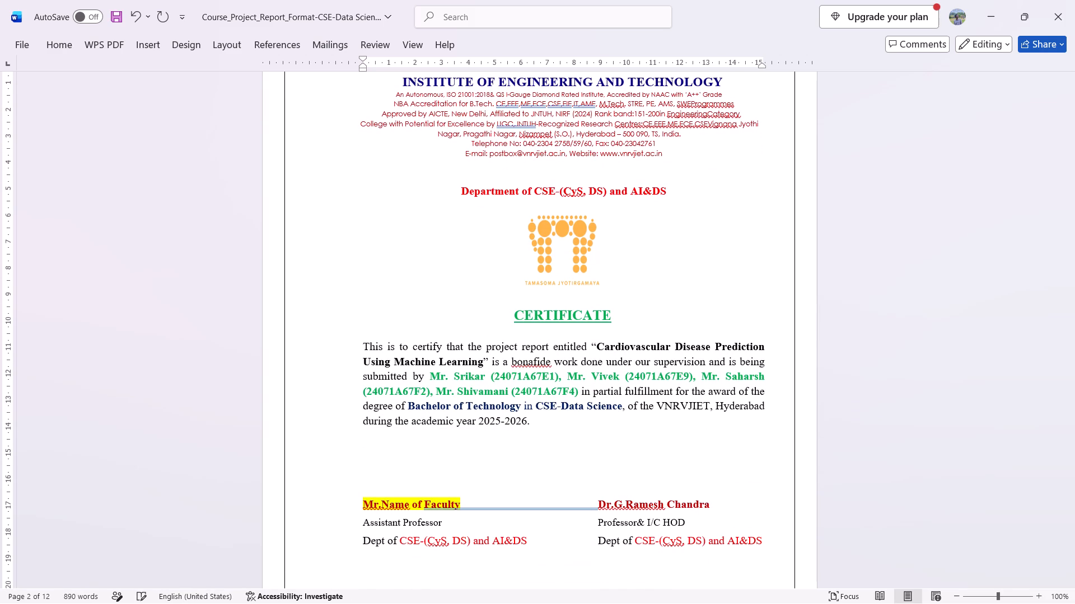
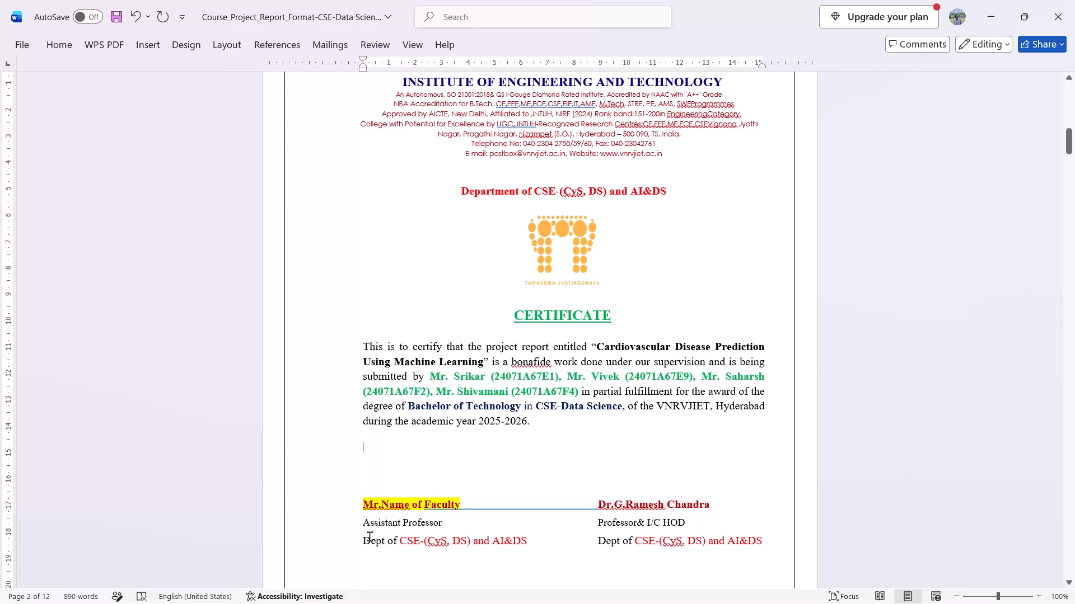
Select the highlighted "Mr.Name of Faculty" placeholder in the signature block below the certificate paragraph.
scroll(369, 536, "down", 1)
scroll(436, 497, "up", 1)
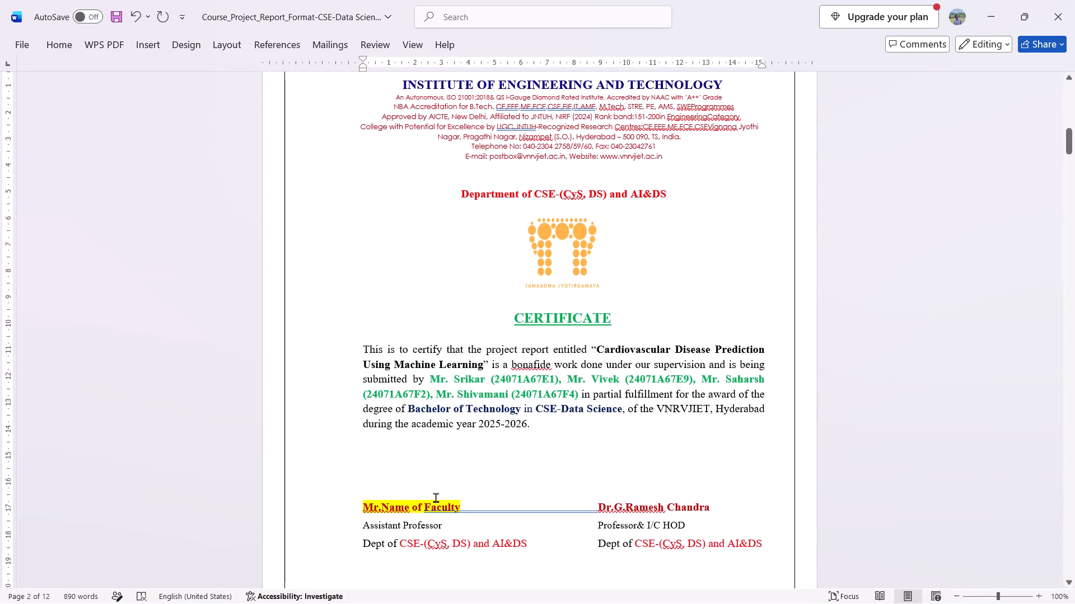
scroll(436, 497, "down", 1)
scroll(436, 497, "up", 1)
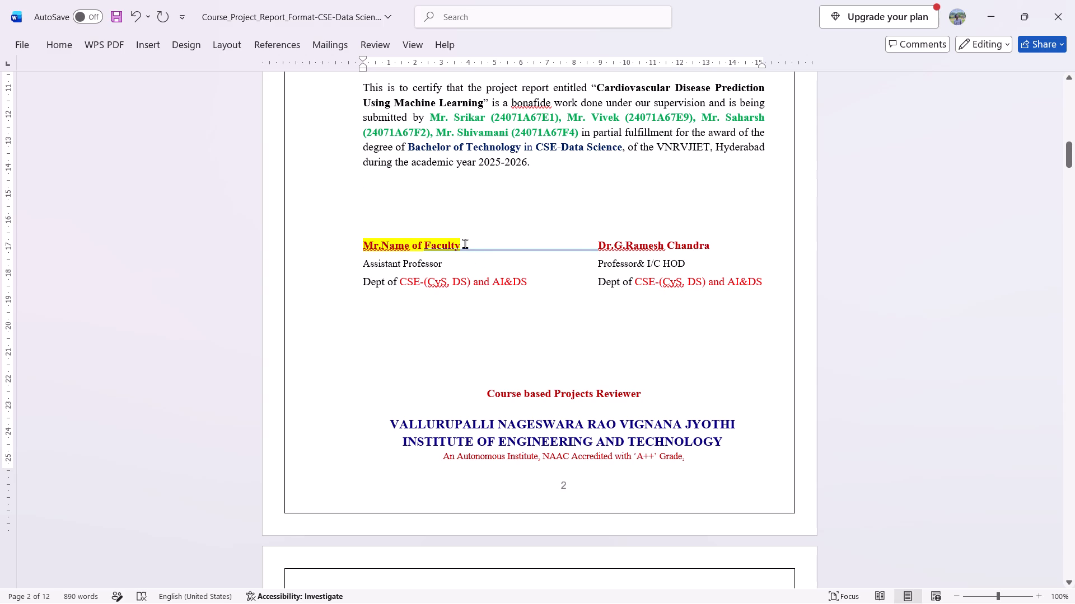
left_click_drag(465, 243, 369, 246)
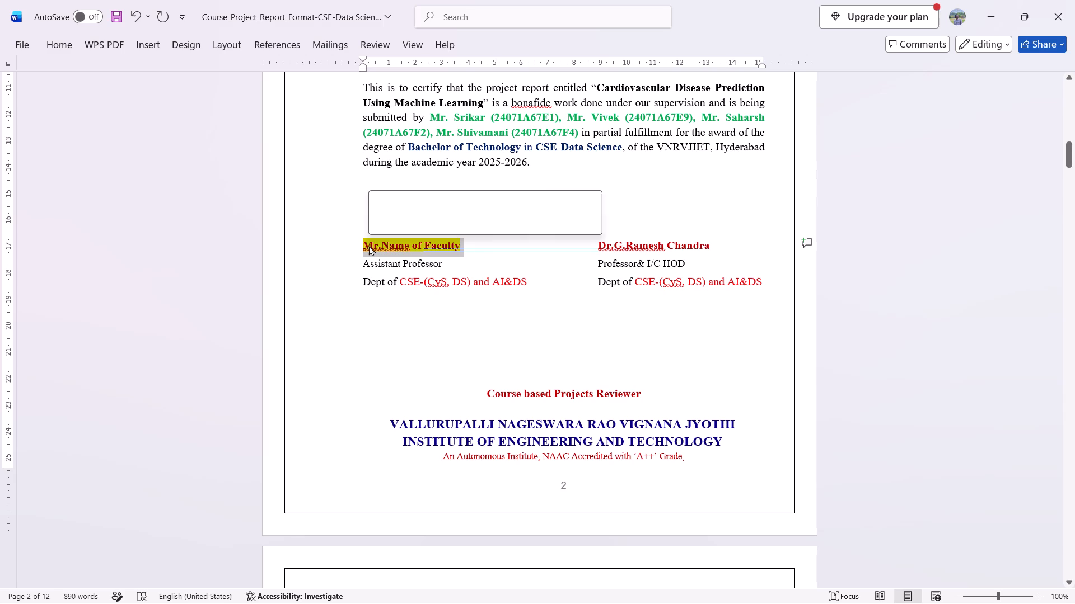
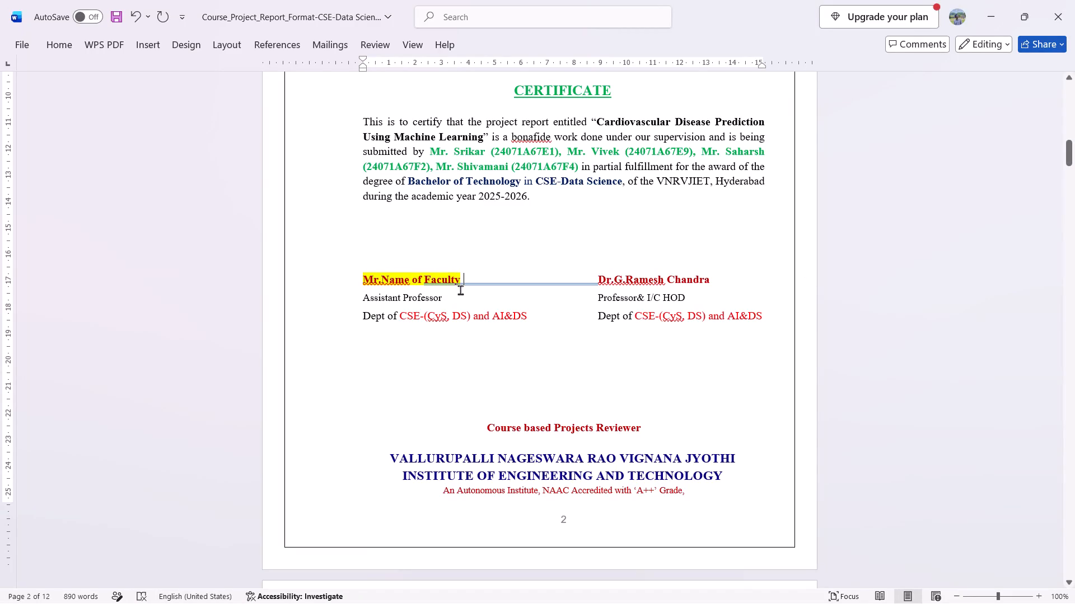
Copy the guide's name from the cover page and replace the "Mr.Name of Faculty" placeholder on the certificate page with it.
scroll(460, 290, "up", 2)
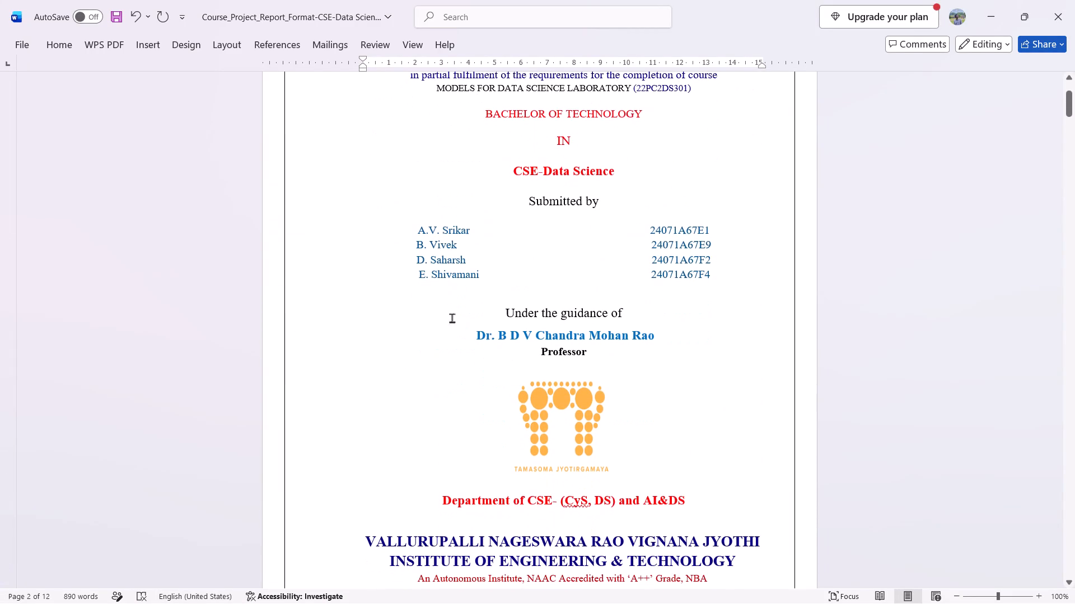
left_click_drag(475, 331, 652, 338)
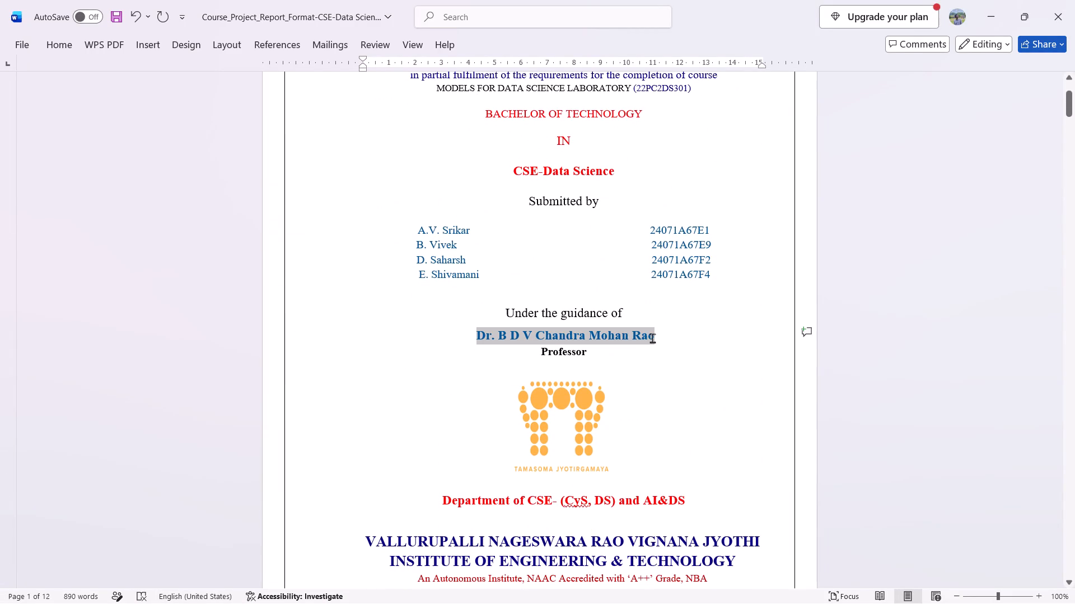
left_click_drag(652, 338, 658, 336)
key("ctrl+c")
scroll(624, 361, "down", 1)
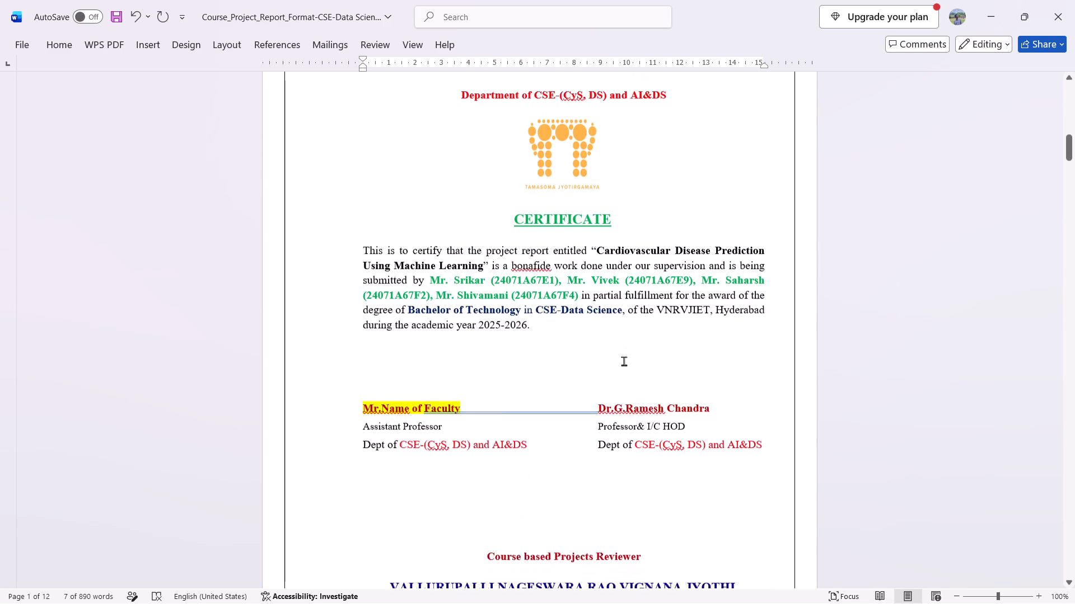
scroll(624, 361, "down", 1)
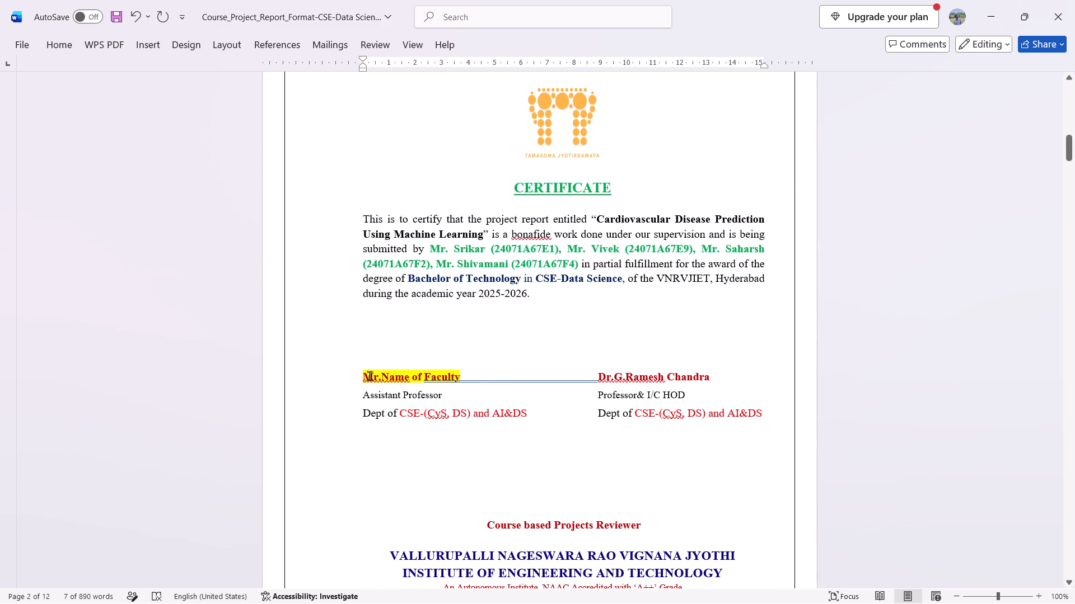
left_click_drag(365, 377, 468, 373)
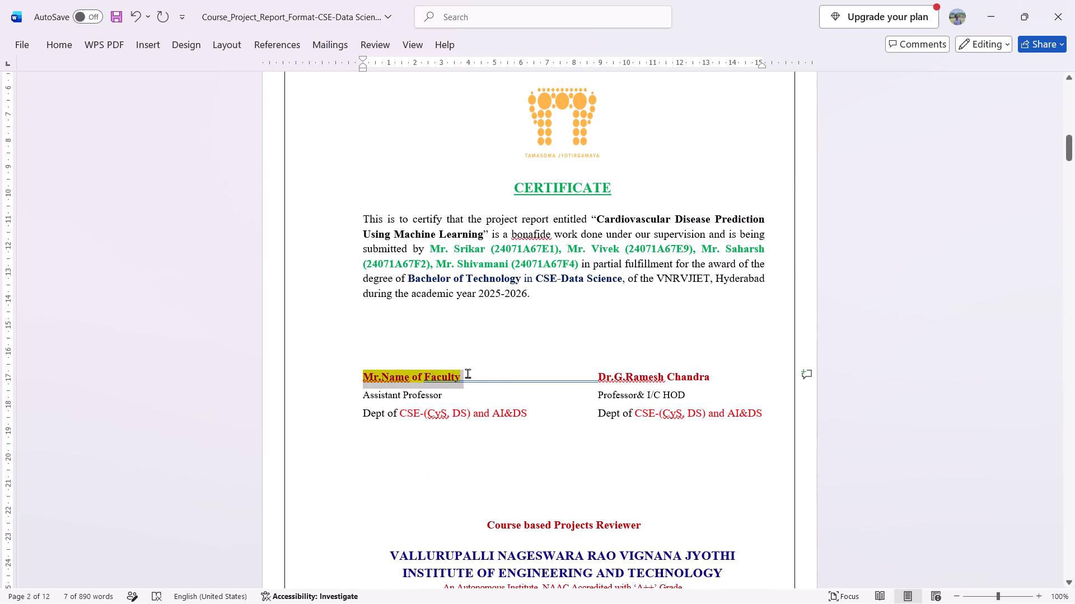
key("ctrl+v")
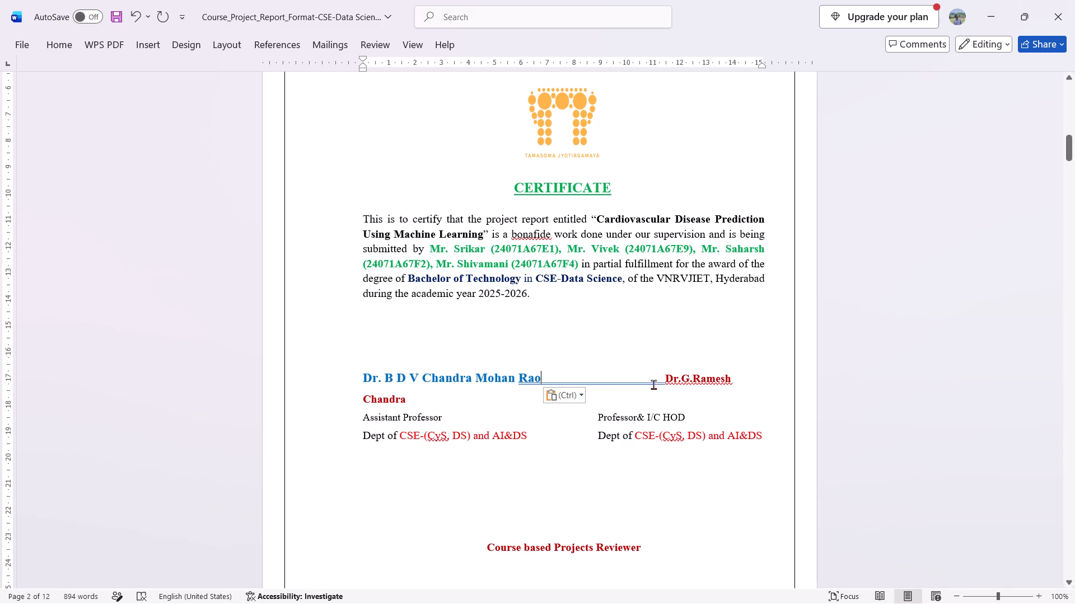
Format the guide's name in the certificate signature block as 12 pt with the standard dark red font colour.
left_click_drag(663, 378, 733, 380)
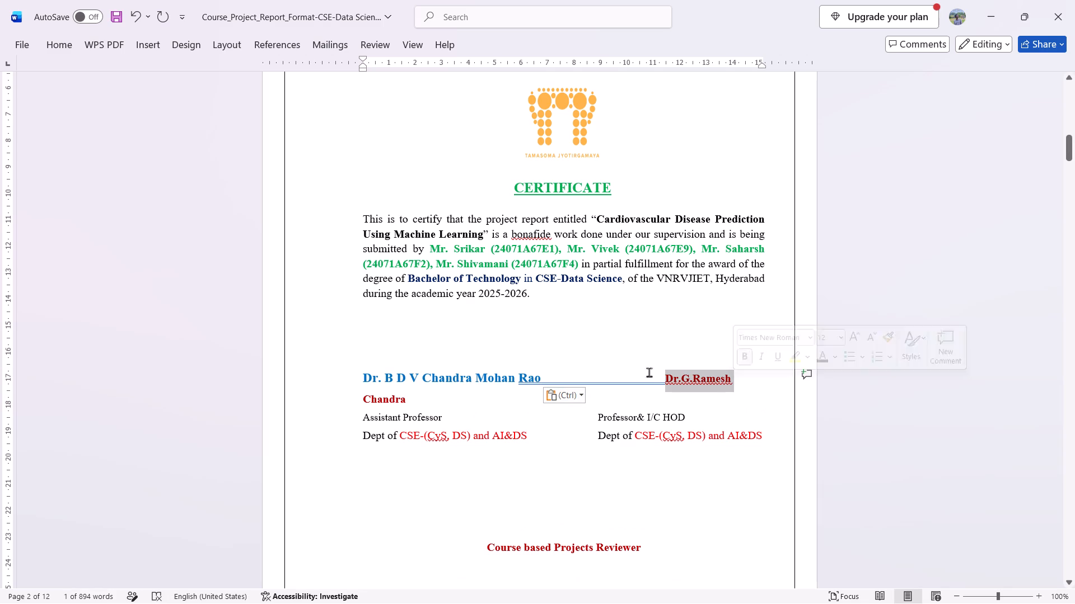
left_click_drag(364, 379, 544, 376)
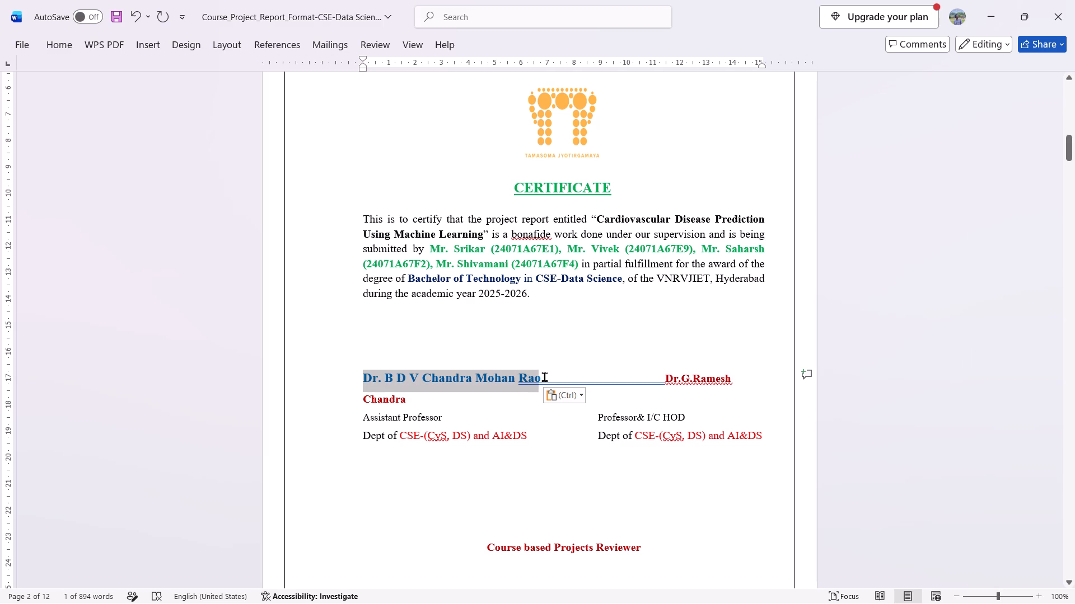
left_click_drag(544, 376, 547, 376)
left_click(653, 331)
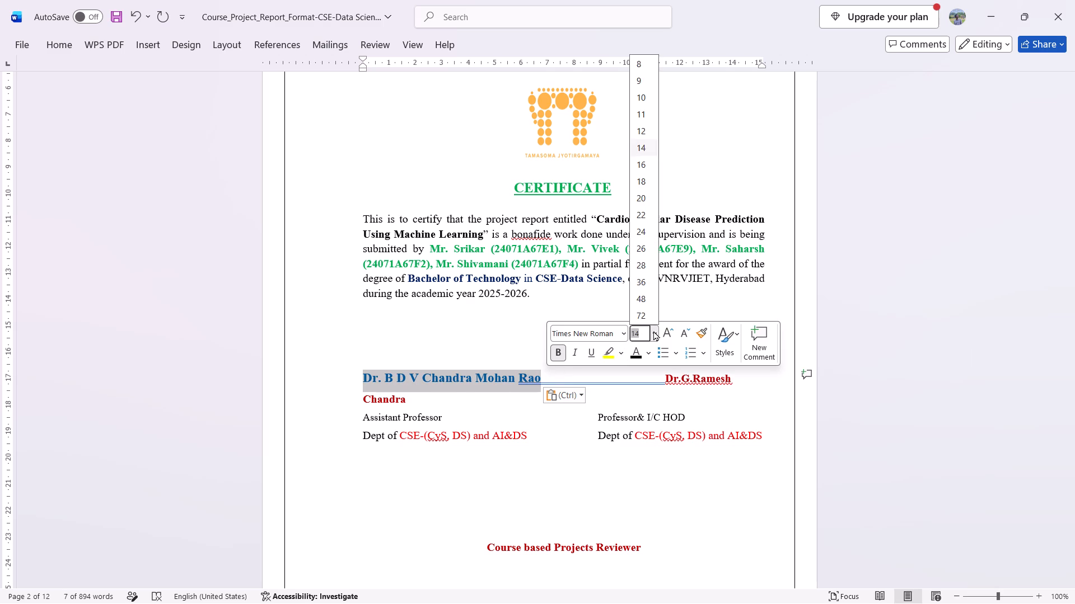
left_click(646, 131)
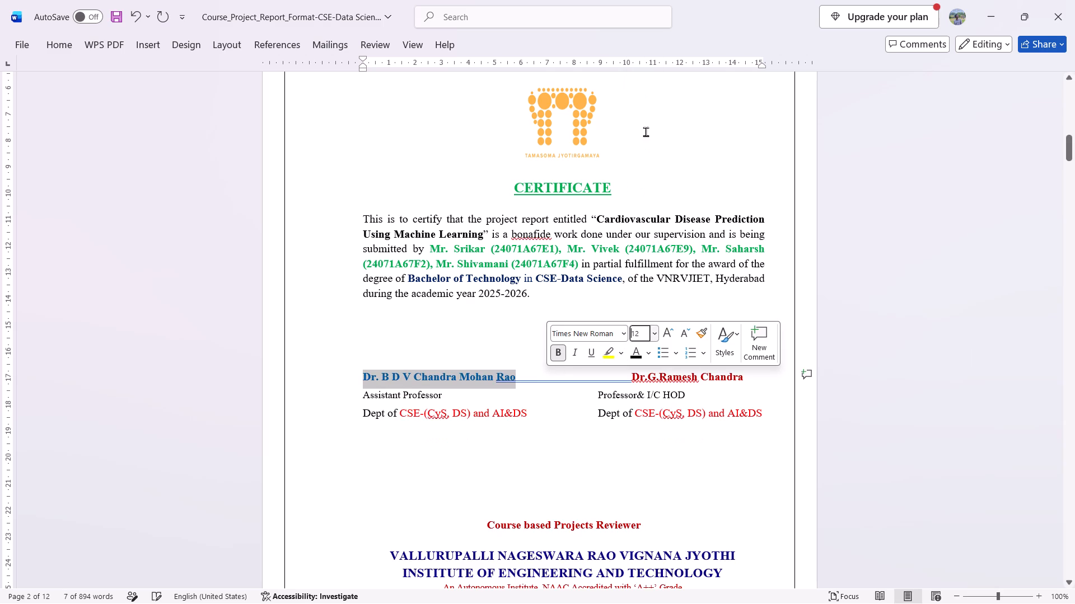
left_click(647, 350)
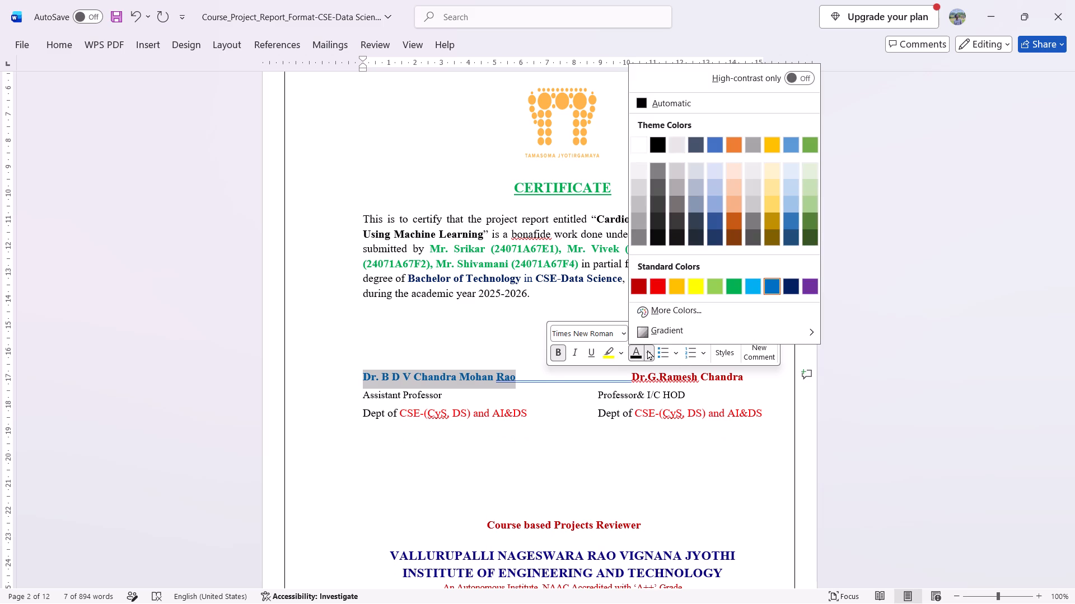
left_click(642, 288)
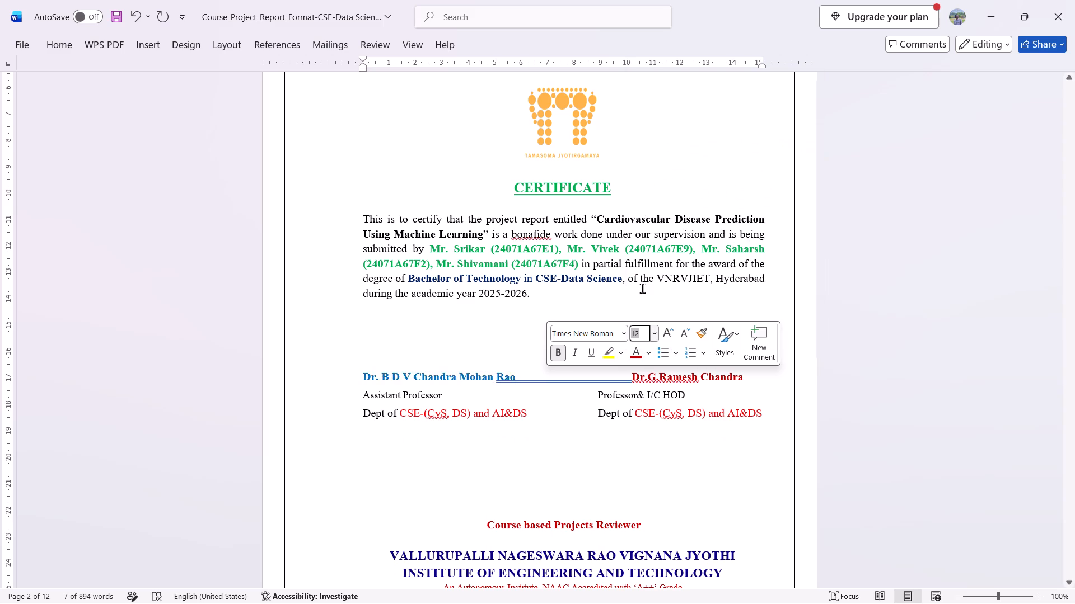
left_click(523, 372)
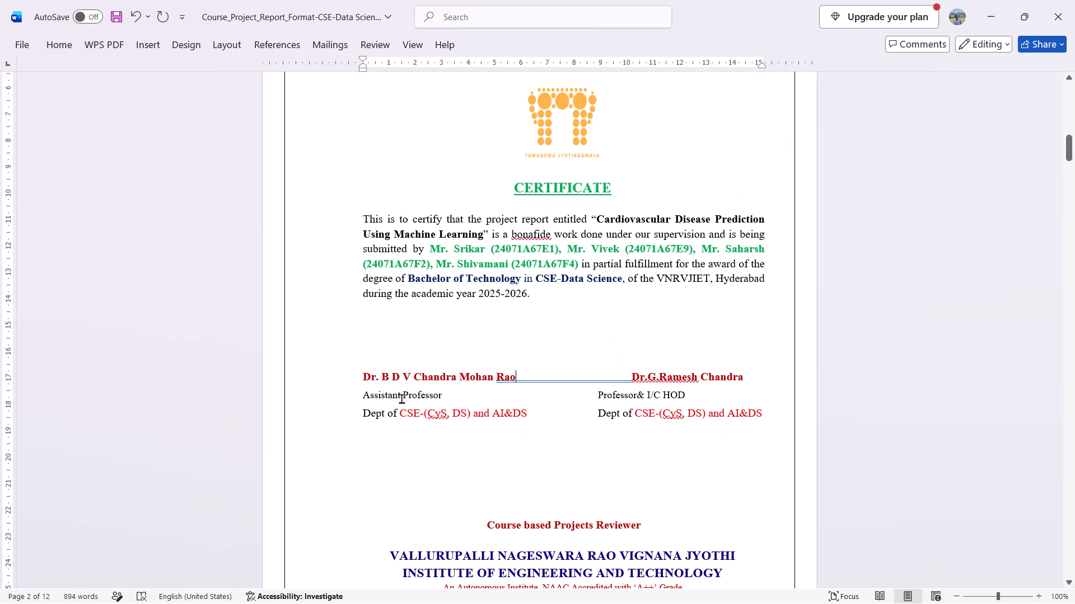
Delete the word "Assistant" from the title under the guide's name, leaving "Professor".
left_click(404, 395)
key("BackSpace")
key("BackSpace")
key("BackSpace")
key("BackSpace")
key("BackSpace")
key("BackSpace")
key("BackSpace")
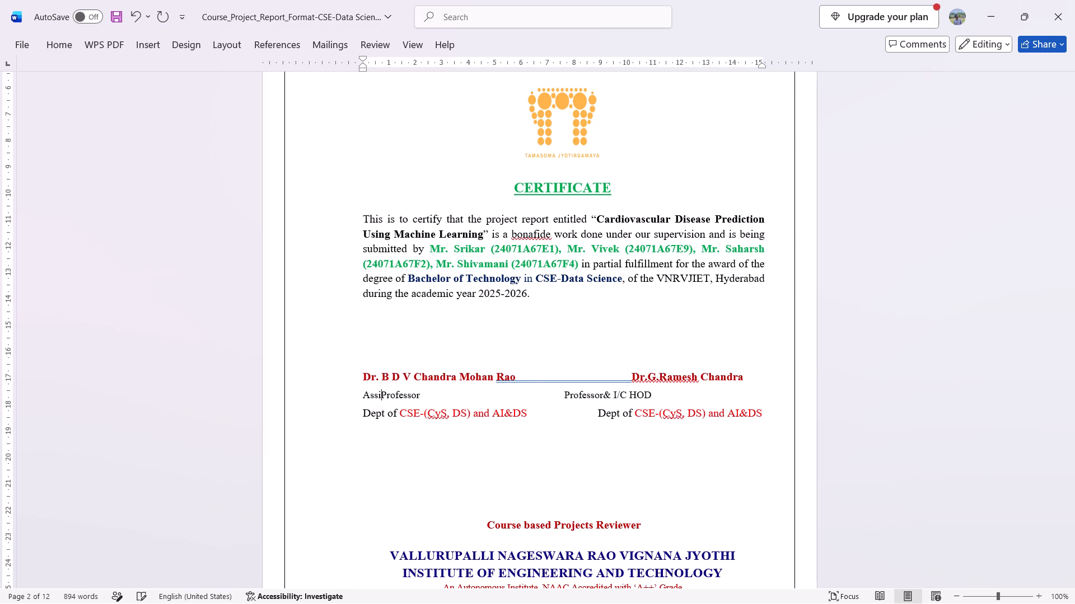
key("BackSpace")
key("BackSpace")
key("BackSpace")
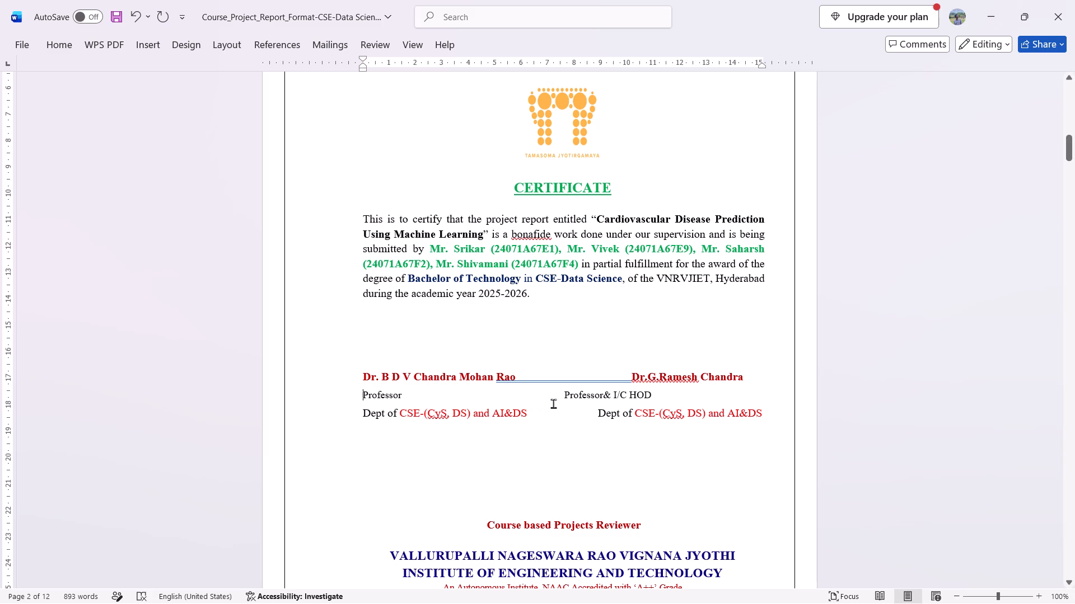
Insert spaces before "Professor& I/C HOD" in the certificate signature block to shift the title over toward the HOD's name.
left_click(562, 396)
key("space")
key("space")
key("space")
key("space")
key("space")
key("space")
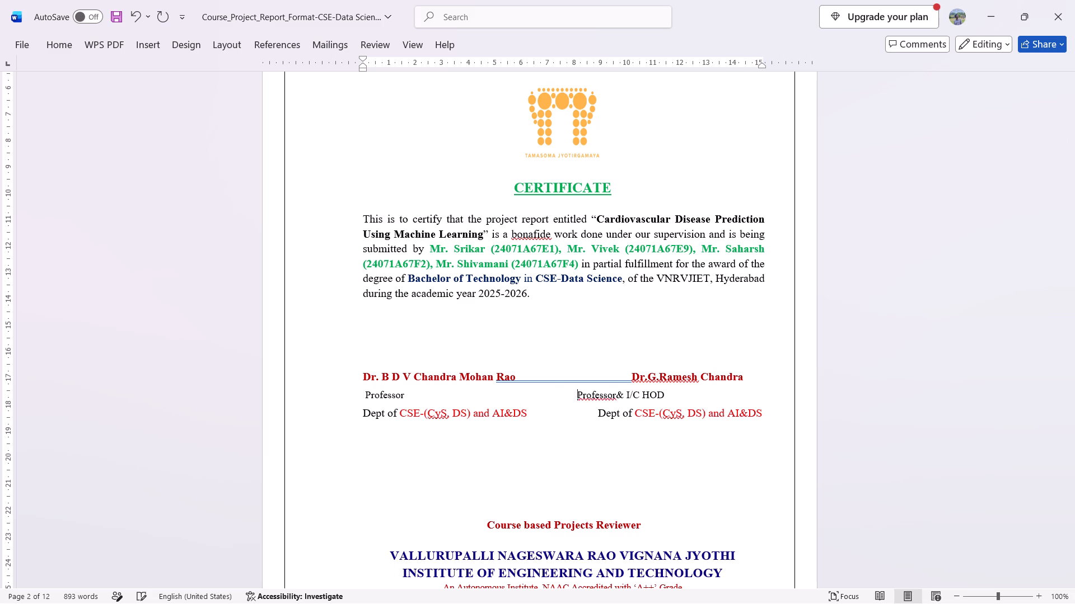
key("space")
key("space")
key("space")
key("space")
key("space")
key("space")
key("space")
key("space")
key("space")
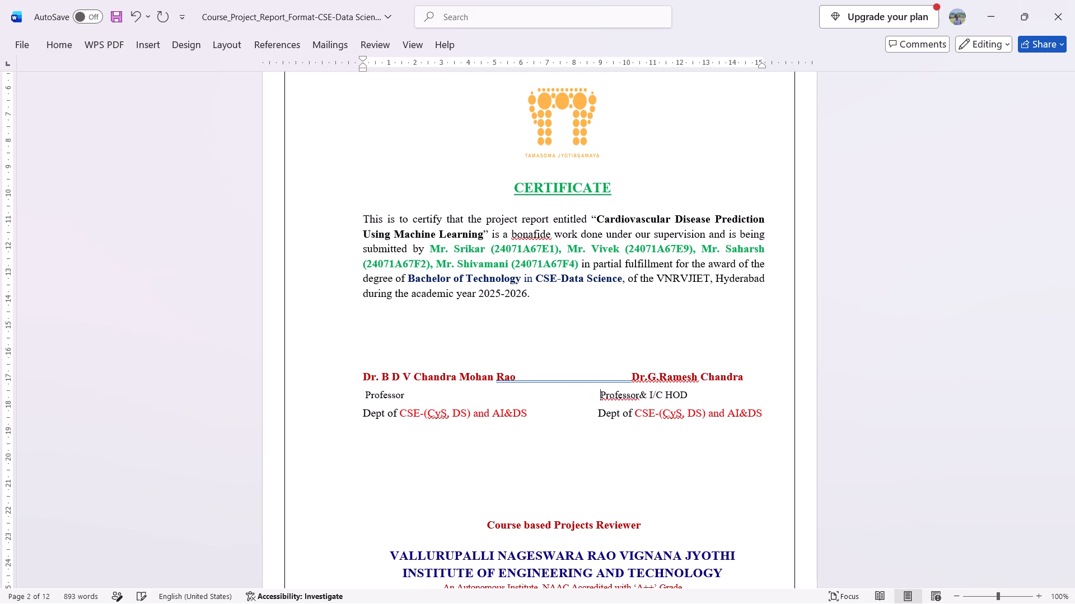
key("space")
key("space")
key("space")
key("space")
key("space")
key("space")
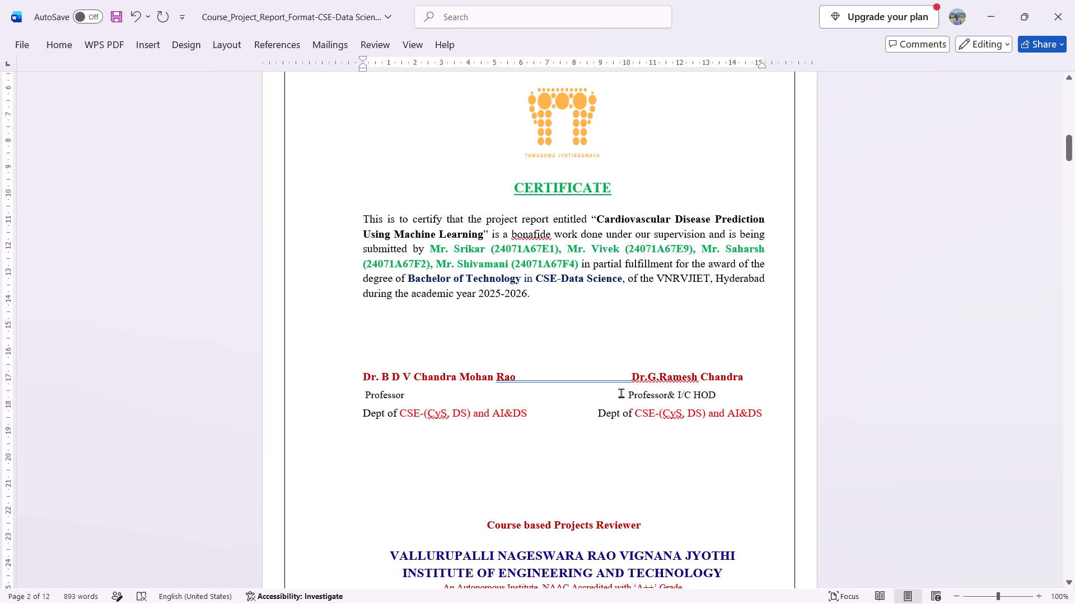
Remove the extra gap before the HOD's name so it lines up with the department line beneath it.
left_click(632, 376)
key("BackSpace")
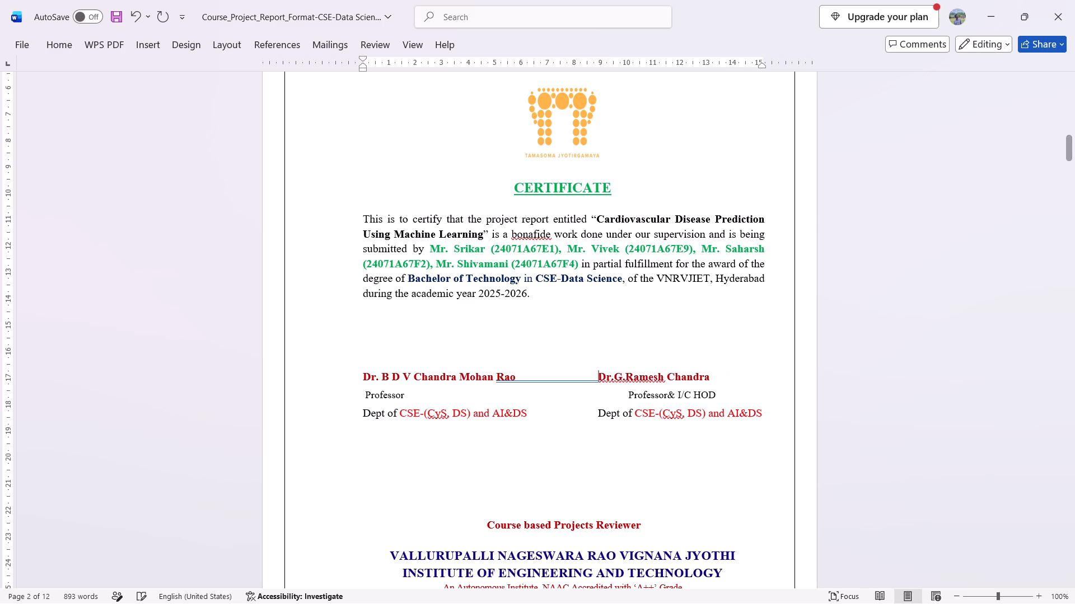
Delete the surplus spaces before "Professor& I/C HOD" so the title sits roughly aligned under the HOD's name.
left_click(632, 394)
key("Left")
key("BackSpace")
key("BackSpace")
key("BackSpace")
key("BackSpace")
key("BackSpace")
key("BackSpace")
key("BackSpace")
key("BackSpace")
key("BackSpace")
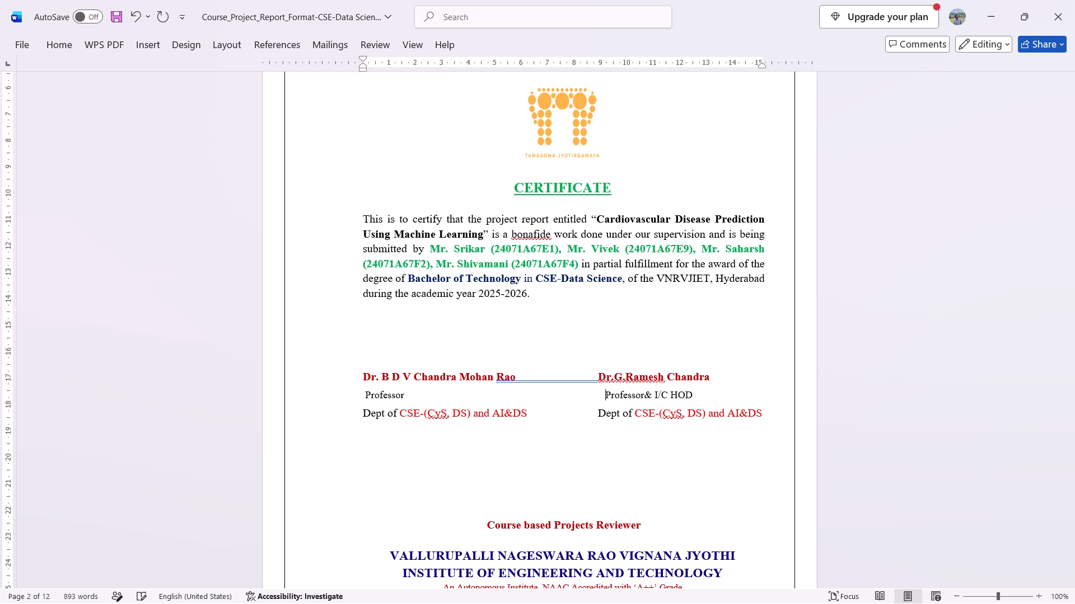
key("BackSpace")
Delete "I/C" from the HOD's title in the certificate signature block.
left_click(665, 393)
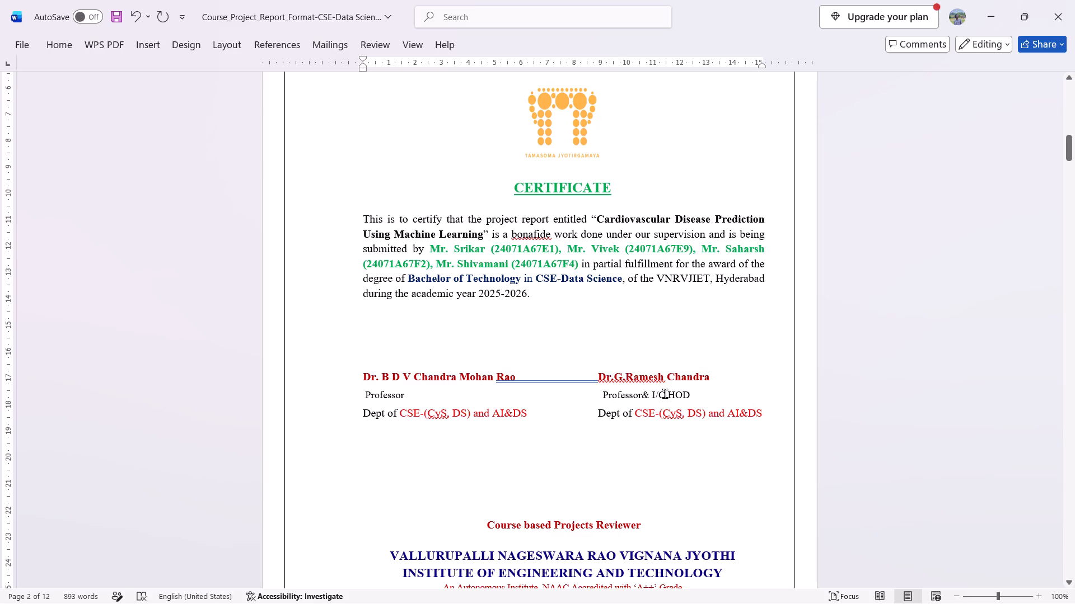
key("BackSpace")
key("BackSpace")
key("BackSpace")
Switch to the VNRVJIET portal in Chrome and log out of the account.
key("alt+Tab")
key("alt+Tab")
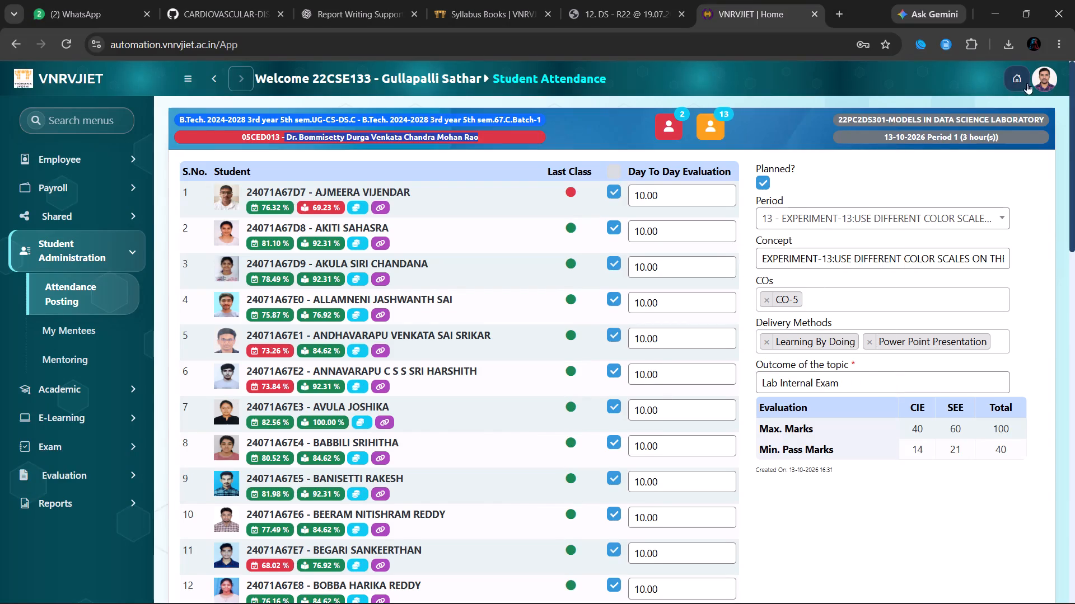
left_click(1043, 80)
left_click(924, 253)
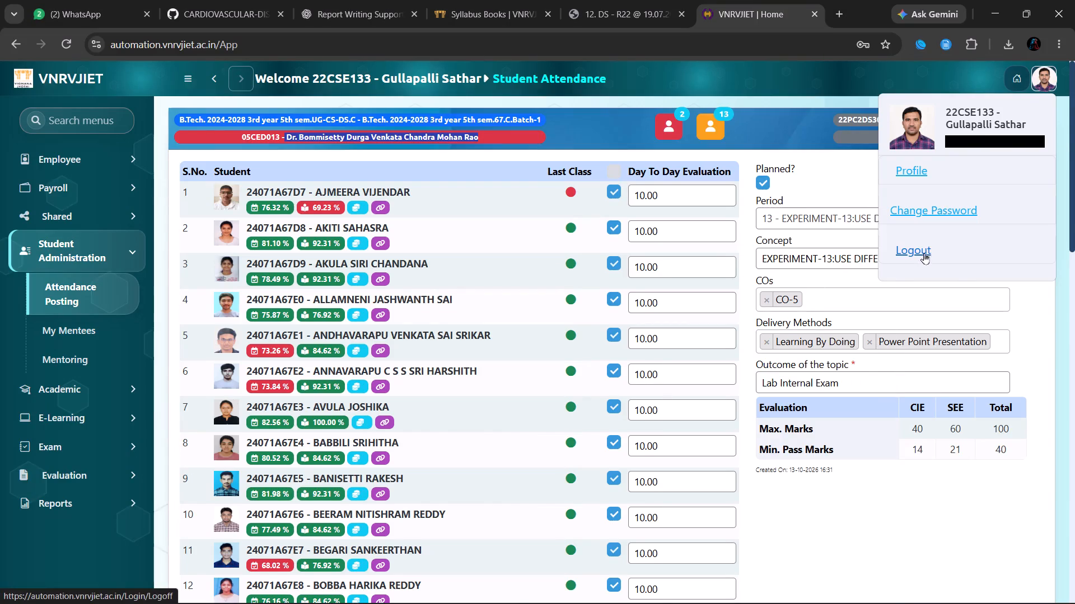
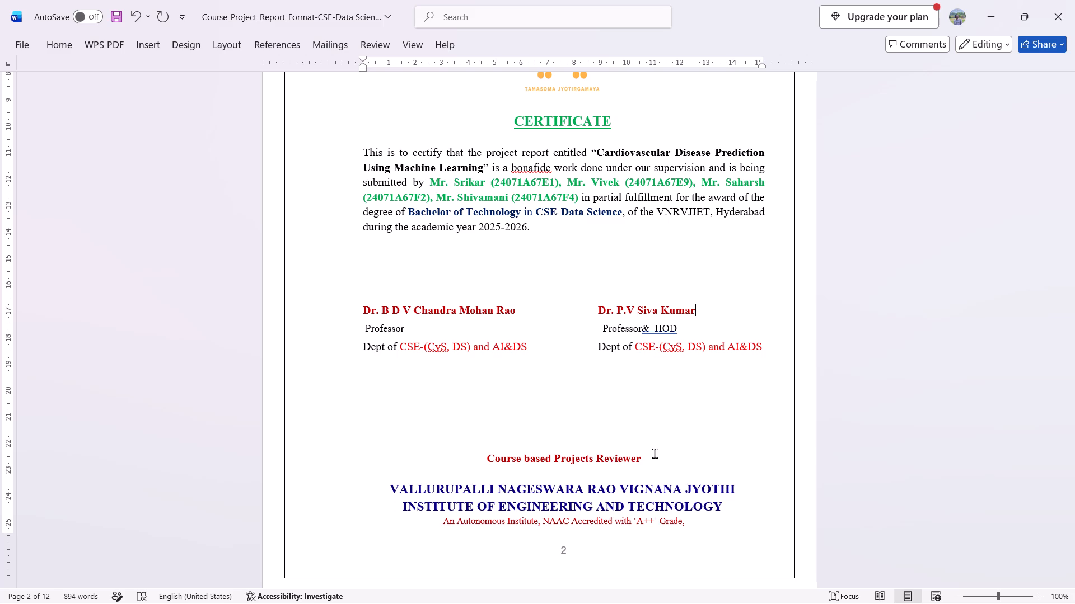
Insert five blank lines above "Course based Projects Reviewer" on the certificate page to push the following institute heading down.
scroll(651, 510, "down", 1)
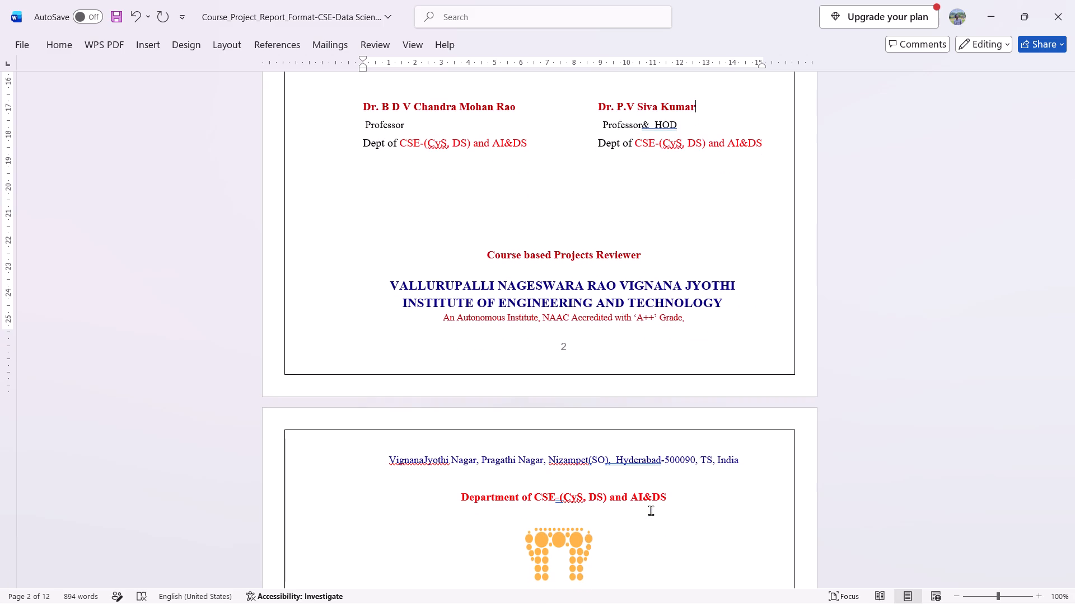
scroll(651, 510, "down", 2)
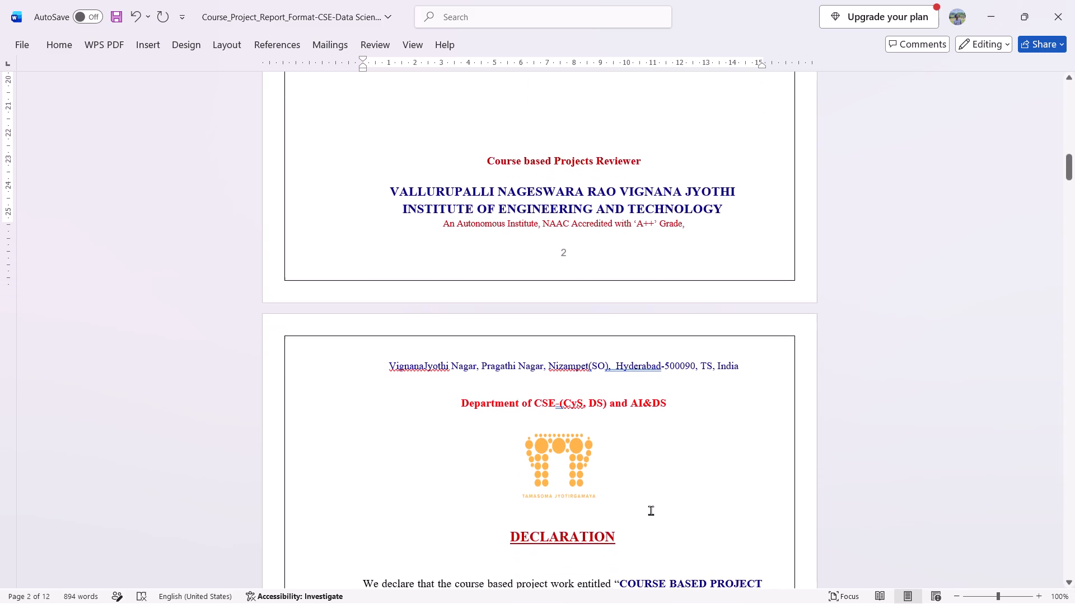
scroll(651, 510, "down", 1)
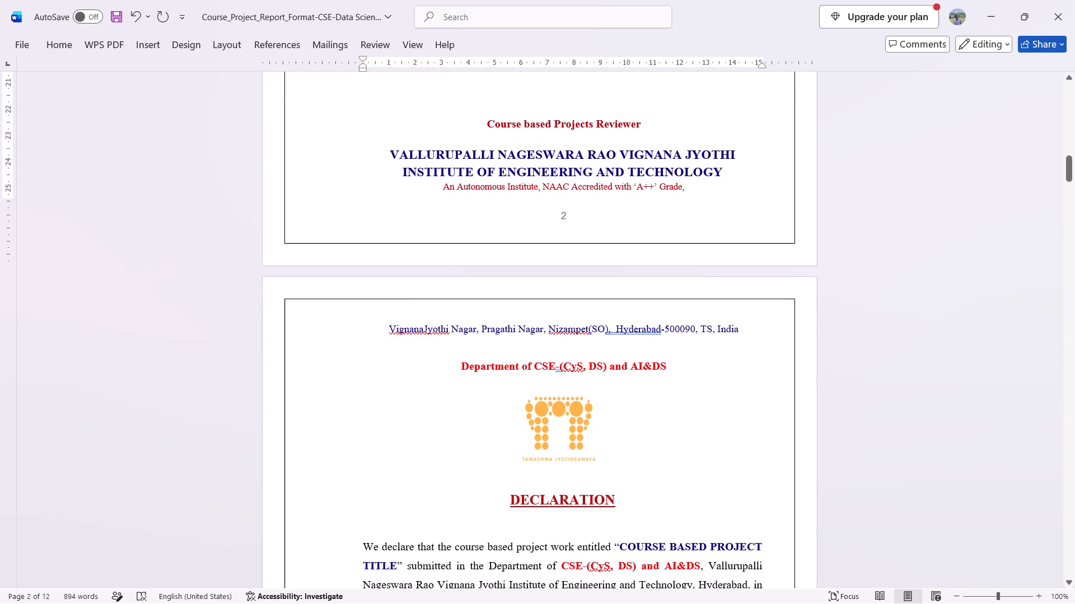
scroll(651, 510, "up", 2)
scroll(651, 510, "down", 1)
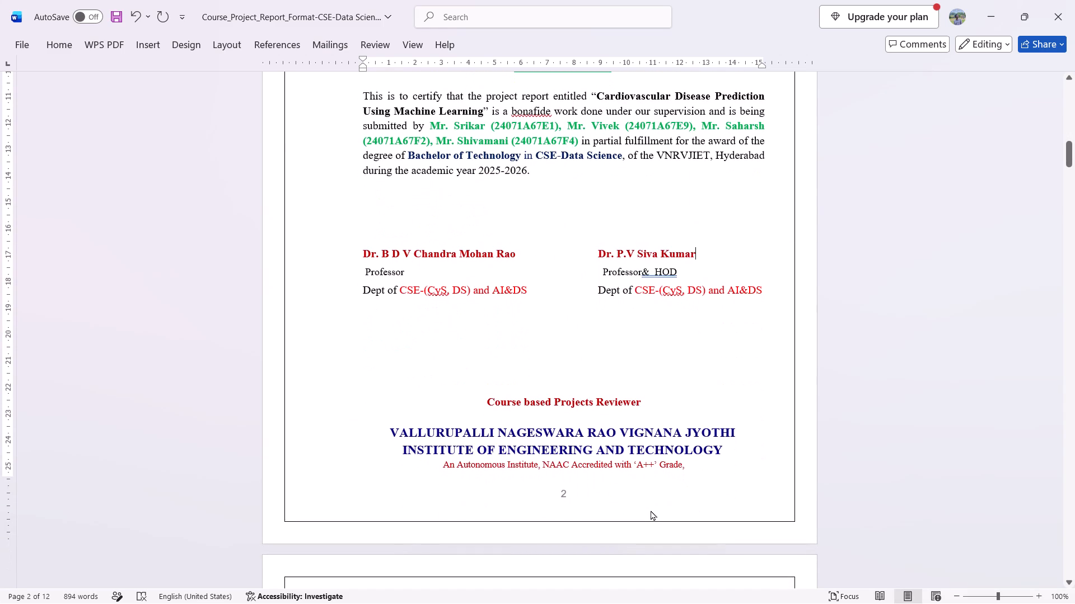
left_click(485, 402)
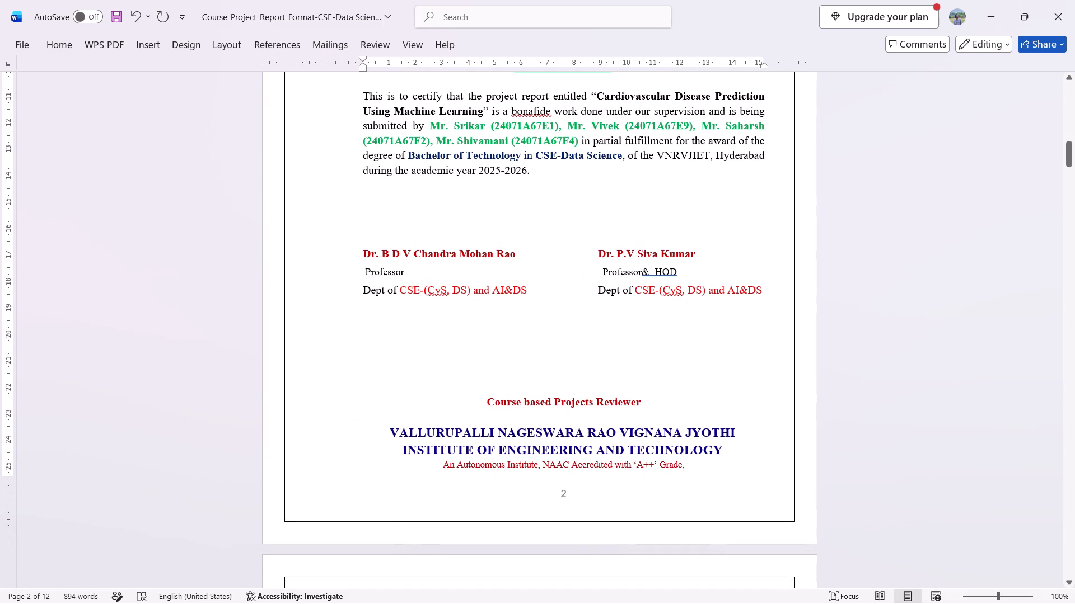
left_click(485, 398)
key("Return")
key("Return")
key("Return")
key("Return")
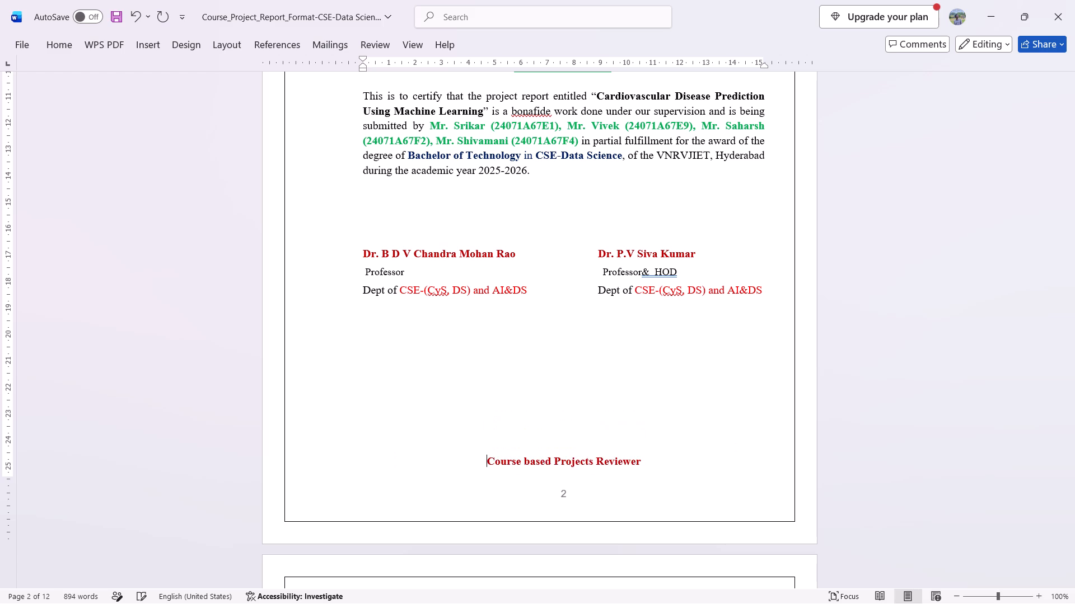
key("Return")
Copy the guide's name from the certificate signature block and replace the declaration's "Faculty Name," placeholder with it, followed by a comma.
scroll(485, 398, "down", 3)
scroll(485, 398, "up", 1)
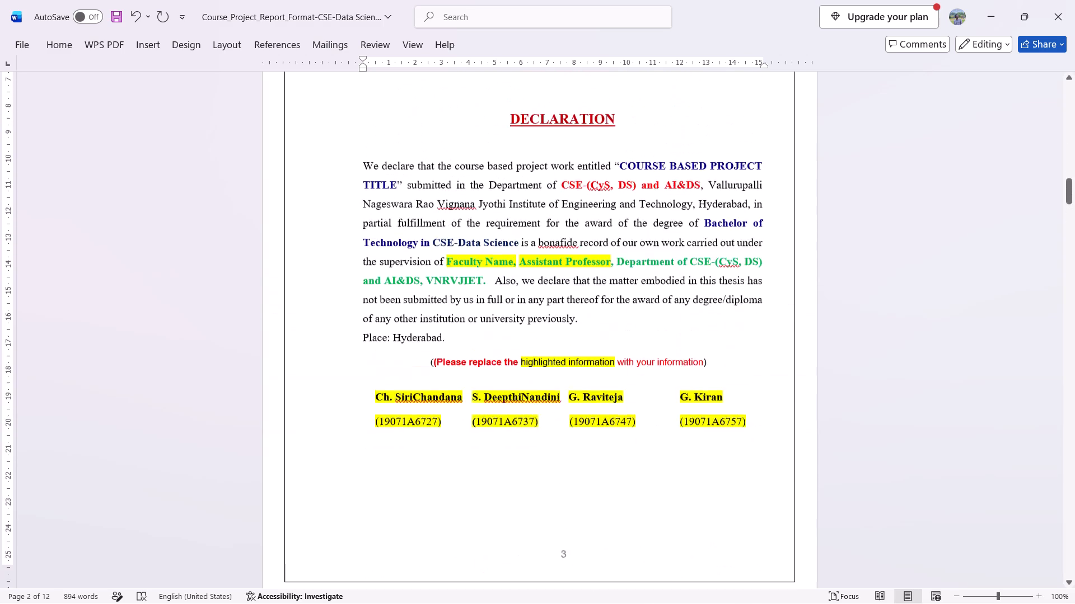
scroll(485, 398, "up", 1)
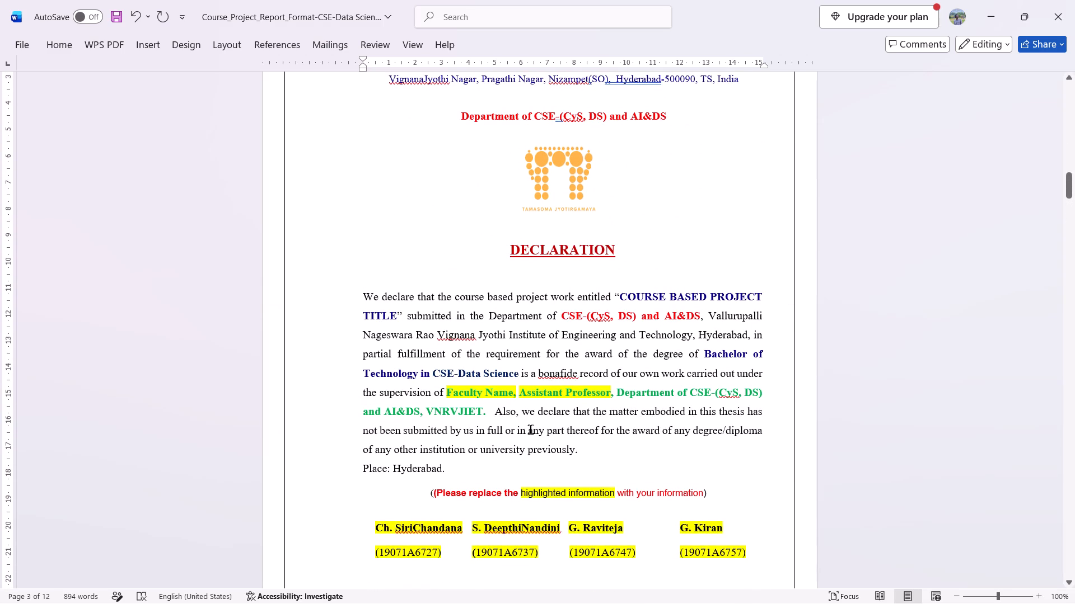
scroll(530, 428, "up", 2)
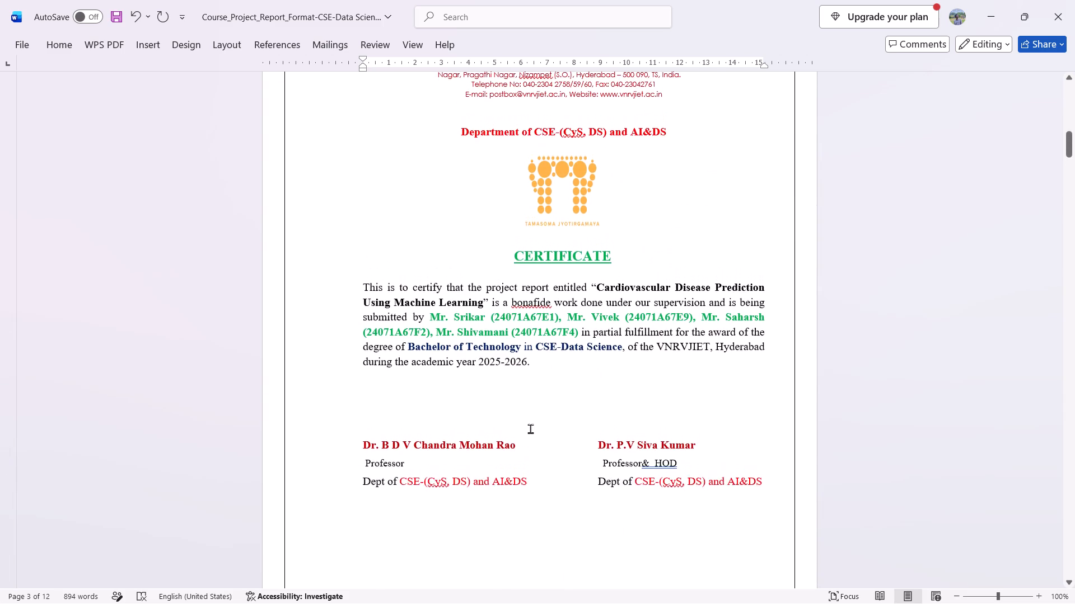
scroll(530, 428, "up", 1)
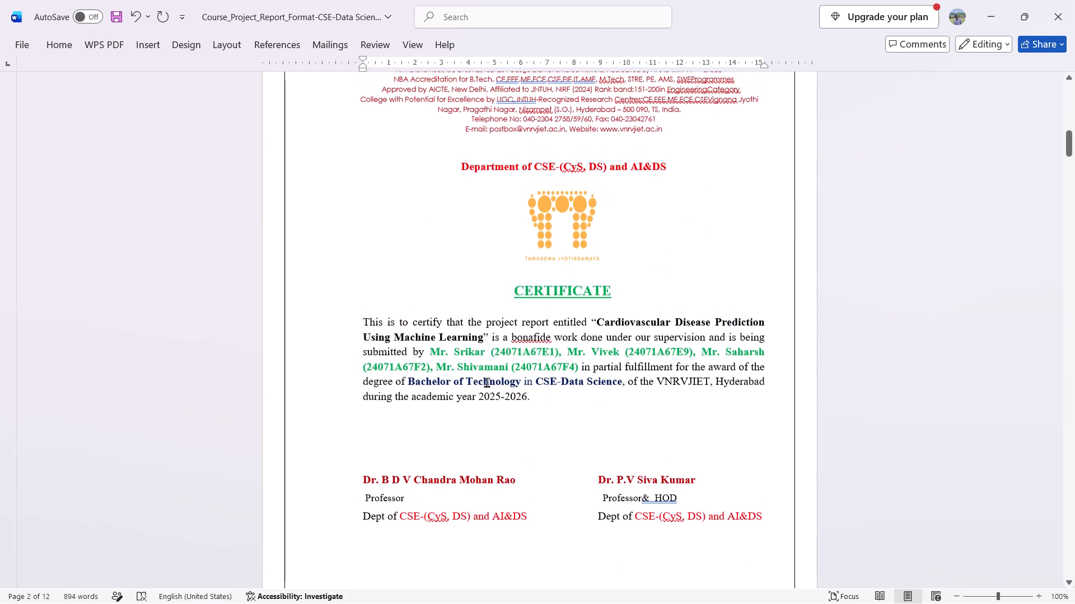
left_click_drag(366, 418, 529, 415)
left_click(529, 415)
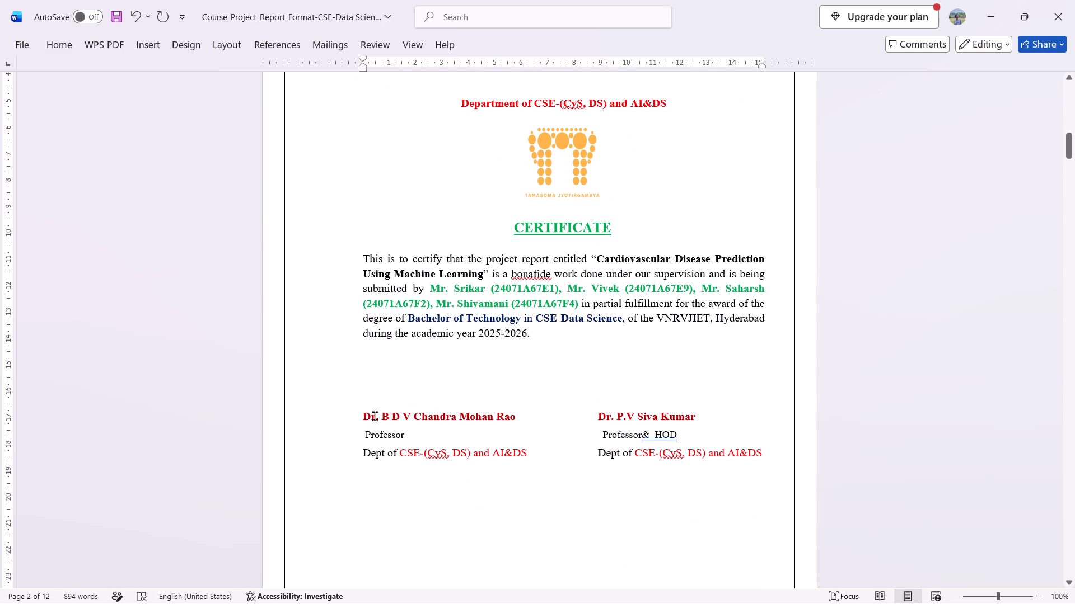
left_click_drag(364, 413, 516, 417)
key("ctrl+c")
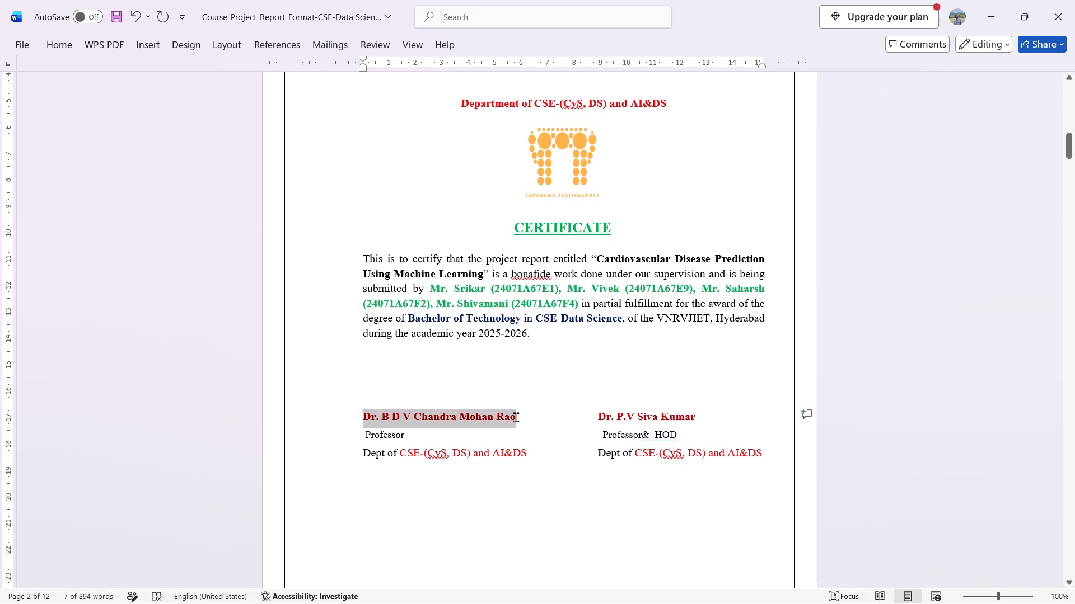
scroll(549, 507, "down", 2)
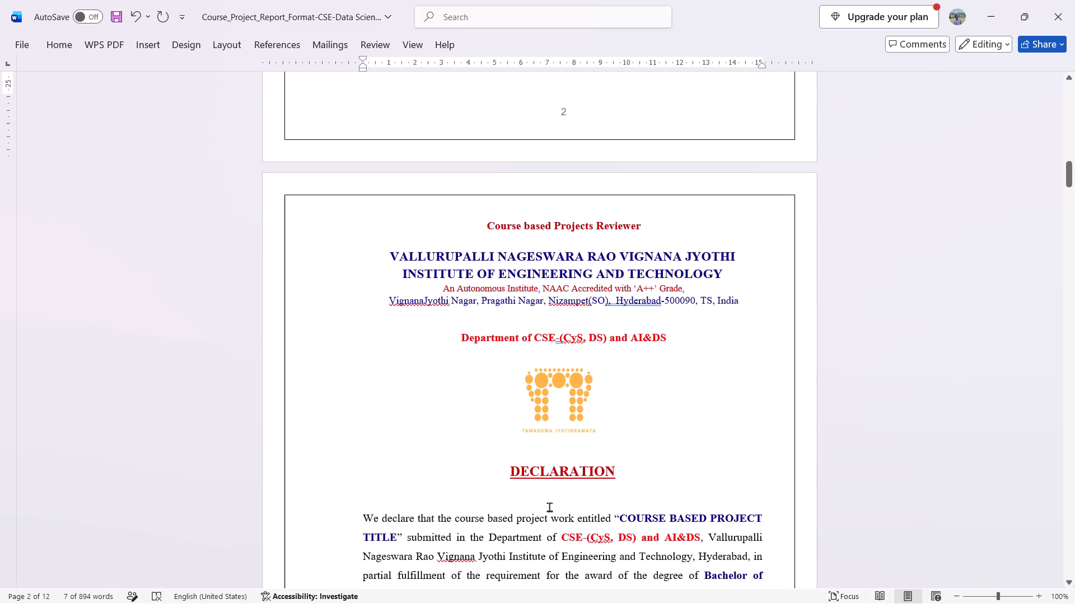
scroll(549, 507, "down", 2)
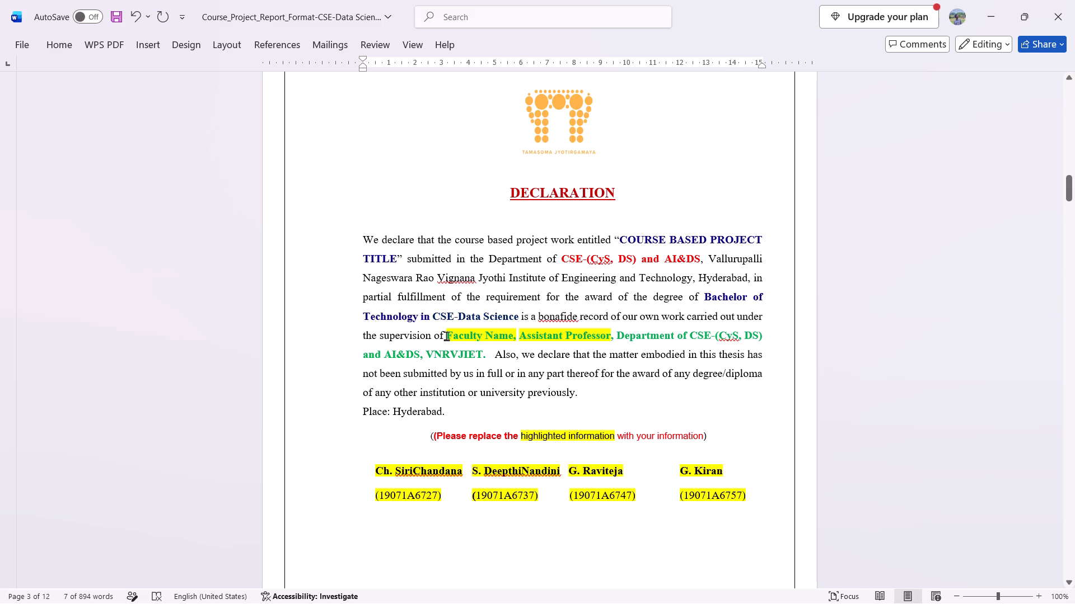
left_click_drag(446, 336, 510, 331)
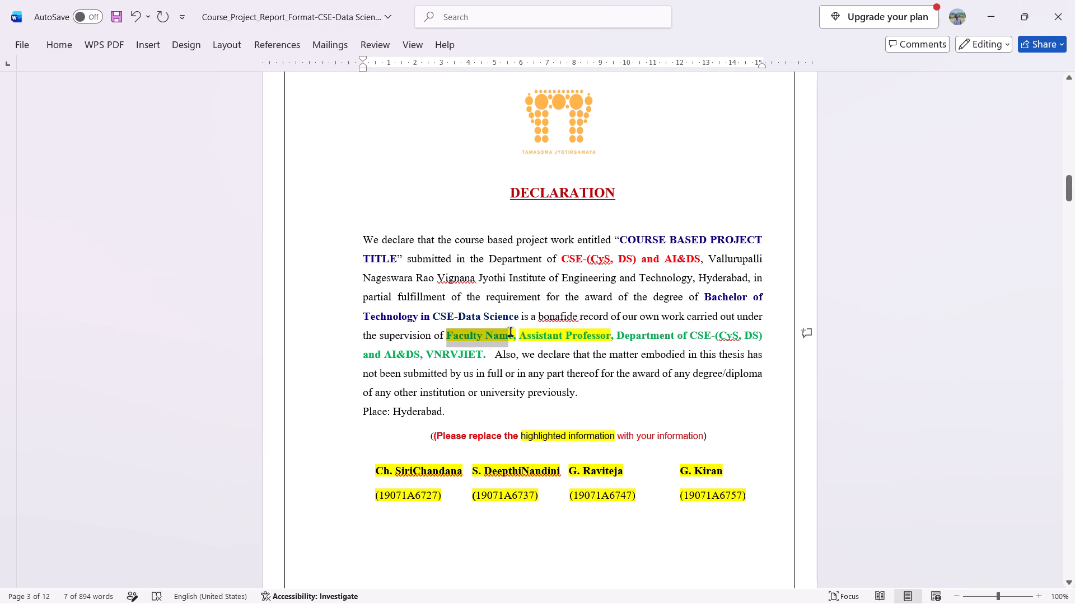
left_click_drag(510, 331, 512, 331)
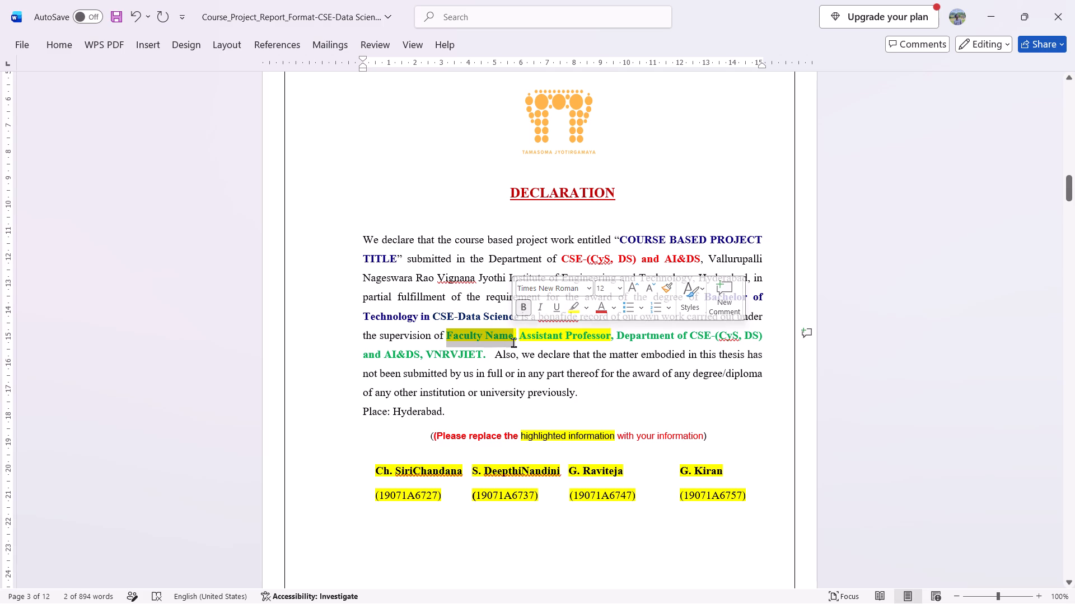
left_click(452, 335)
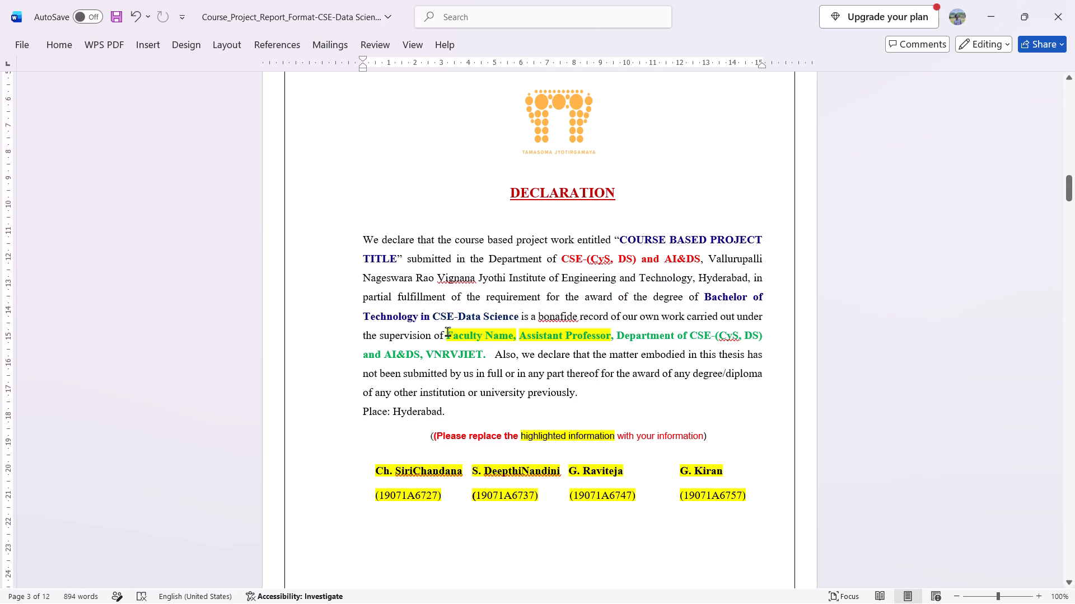
left_click_drag(447, 331, 516, 329)
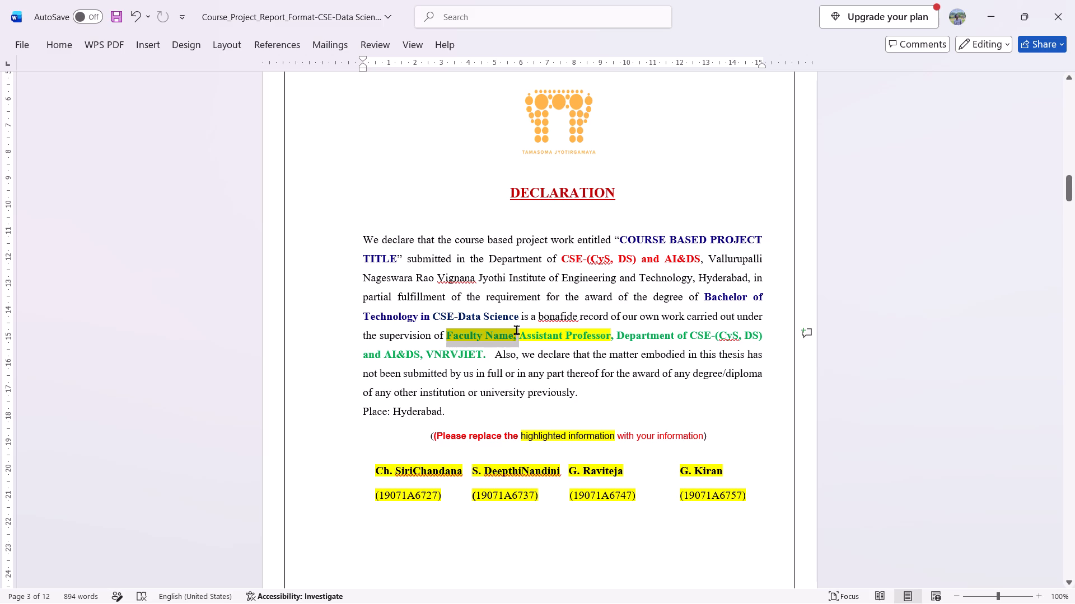
left_click_drag(516, 329, 516, 328)
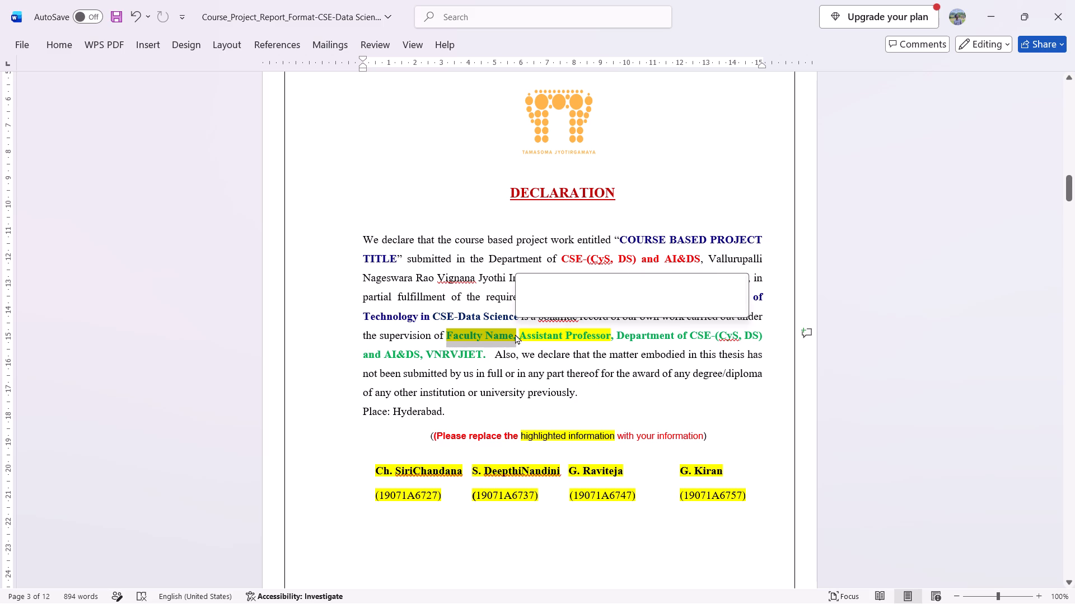
key("ctrl+v")
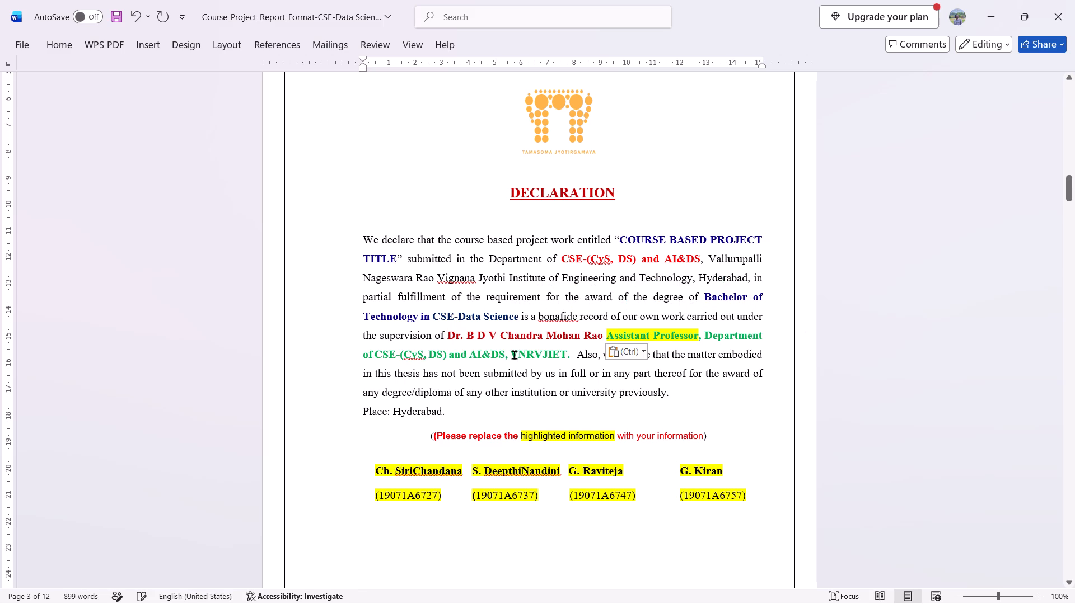
key("comma")
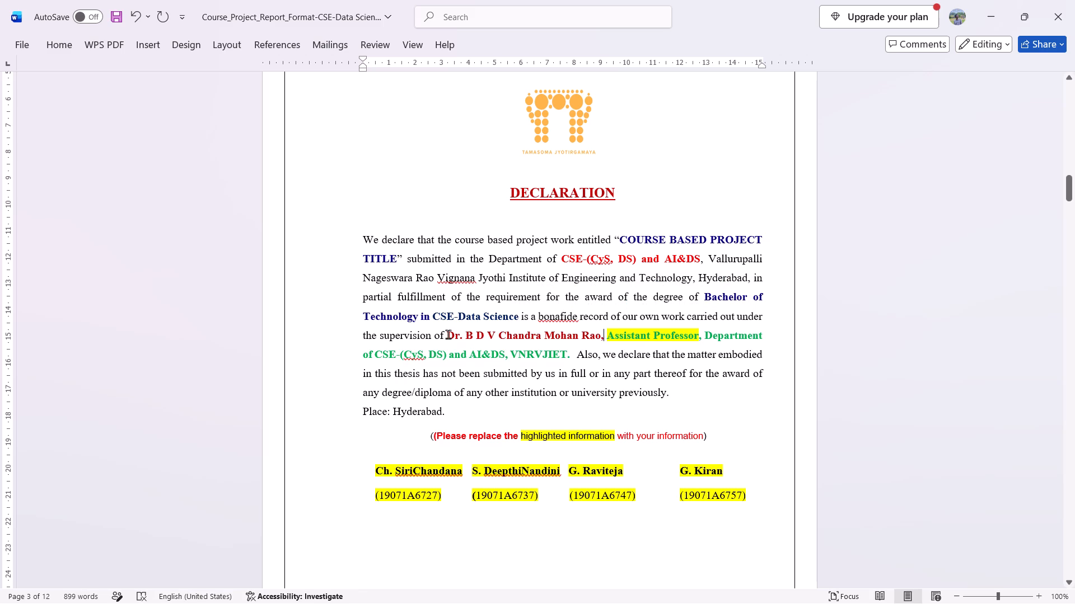
Colour the guide's name in the declaration standard green and re-enter the comma after it in the same green.
left_click_drag(448, 334, 594, 333)
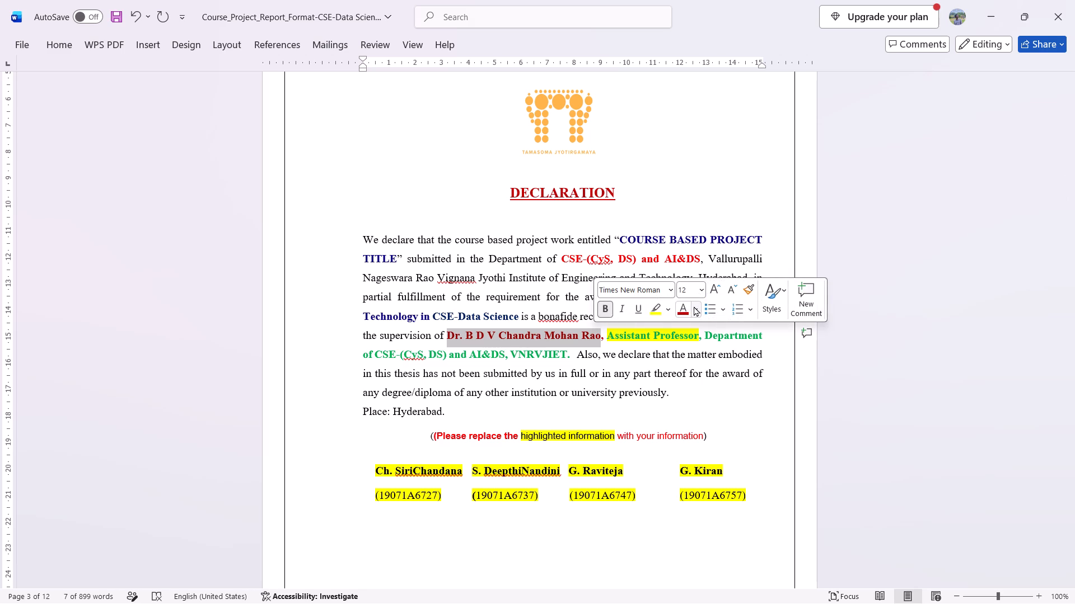
left_click(694, 306)
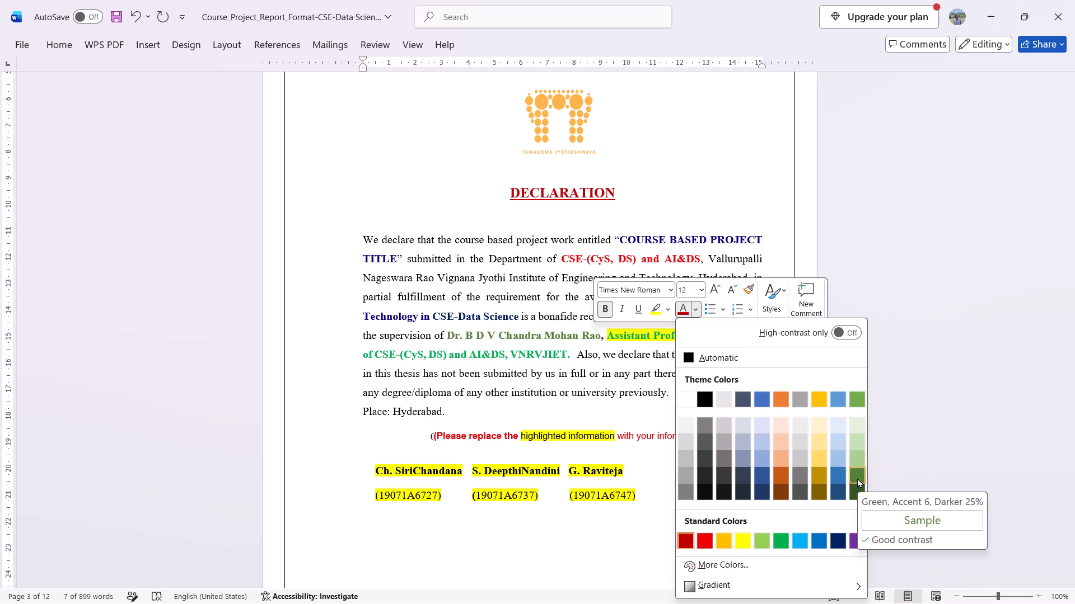
left_click(778, 540)
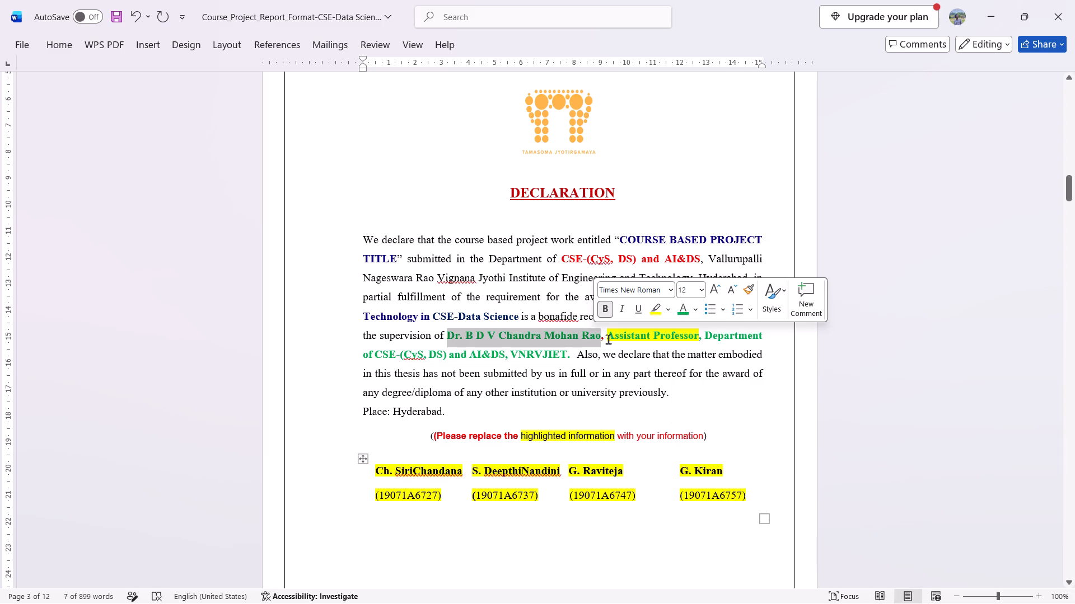
left_click(606, 338)
key("Left")
key("BackSpace")
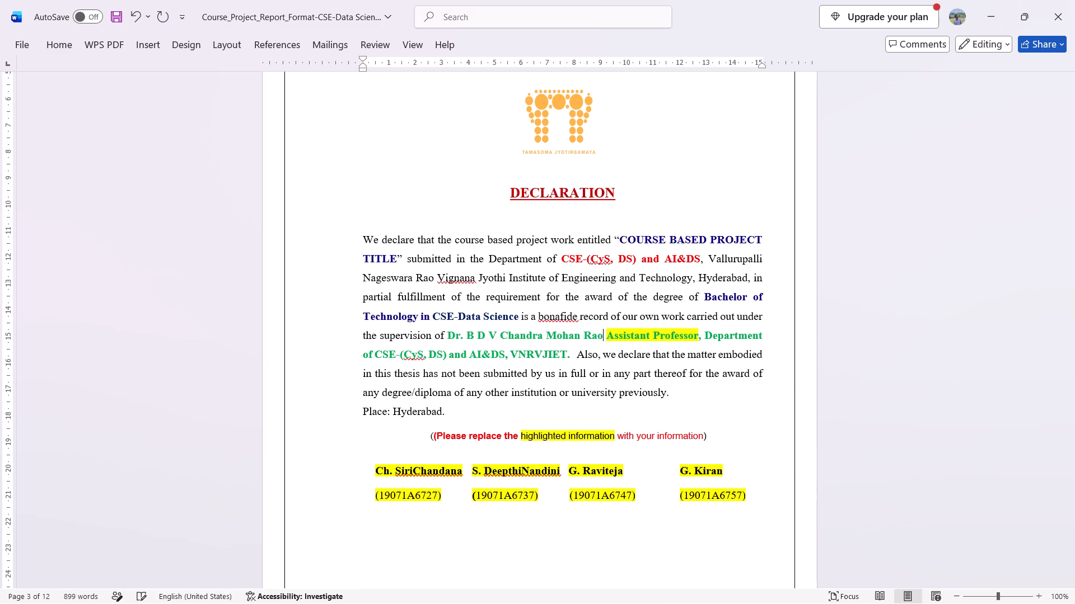
key("comma")
left_click(602, 335)
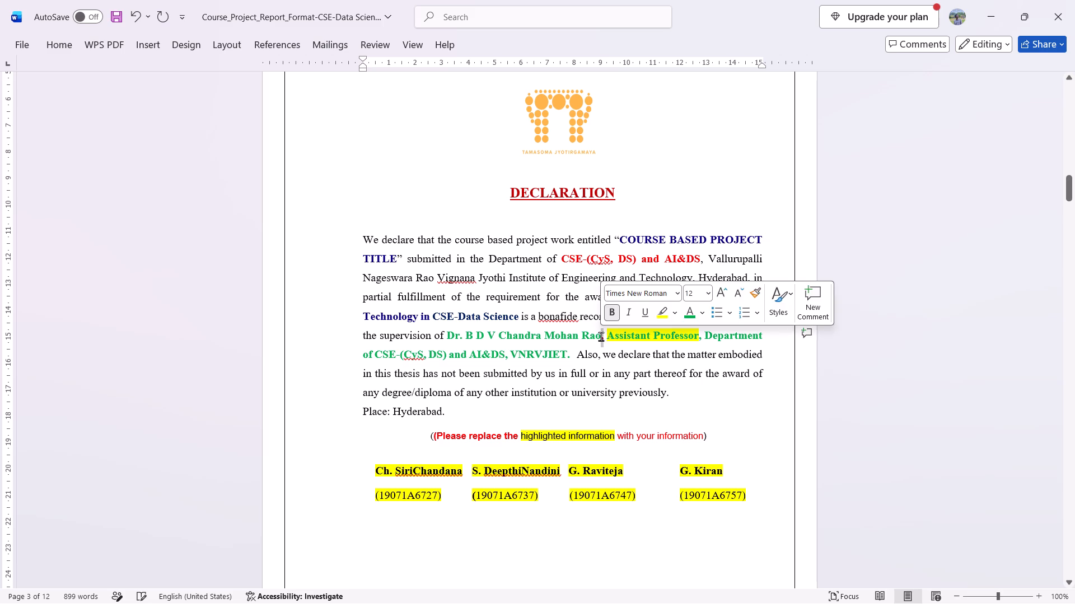
left_click(690, 316)
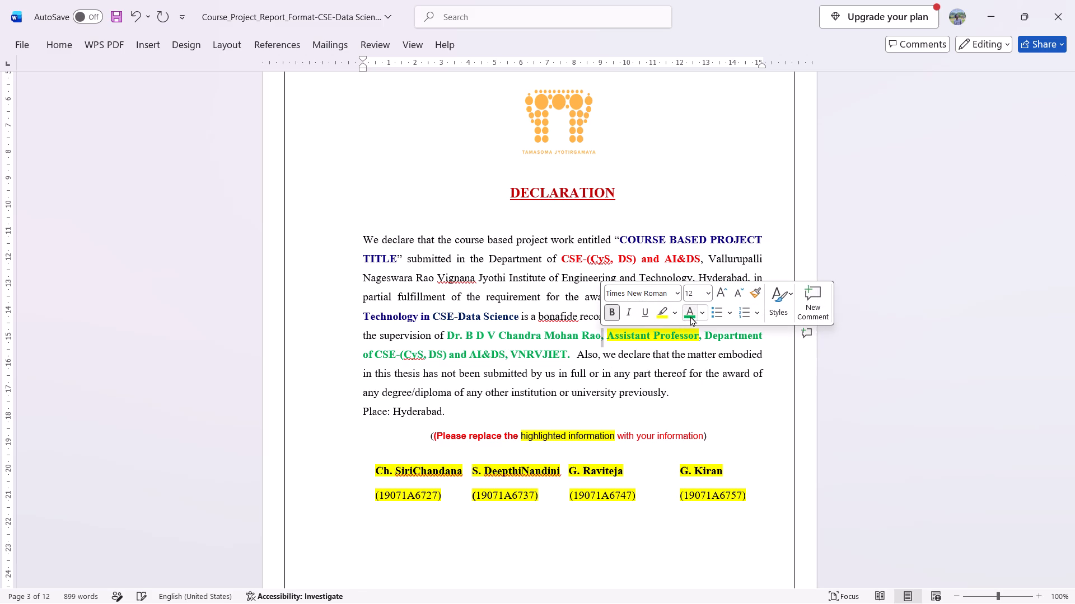
left_click(591, 346)
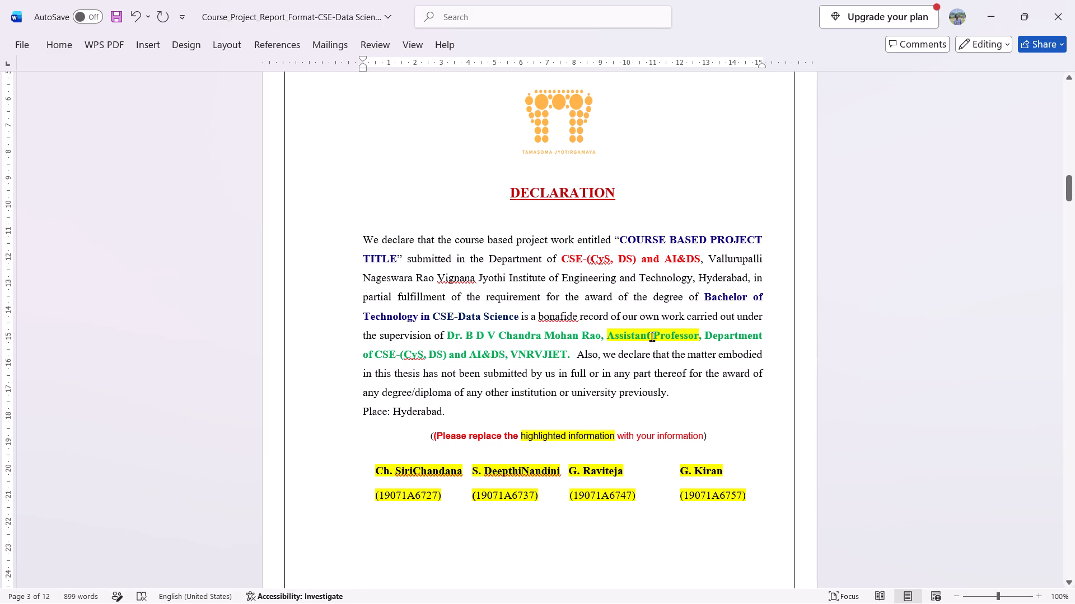
Delete the word "Assistant" from the guide's title in the declaration paragraph, leaving "Professor".
left_click(652, 336)
key("BackSpace")
key("BackSpace")
key("BackSpace")
key("BackSpace")
key("BackSpace")
key("BackSpace")
key("BackSpace")
key("BackSpace")
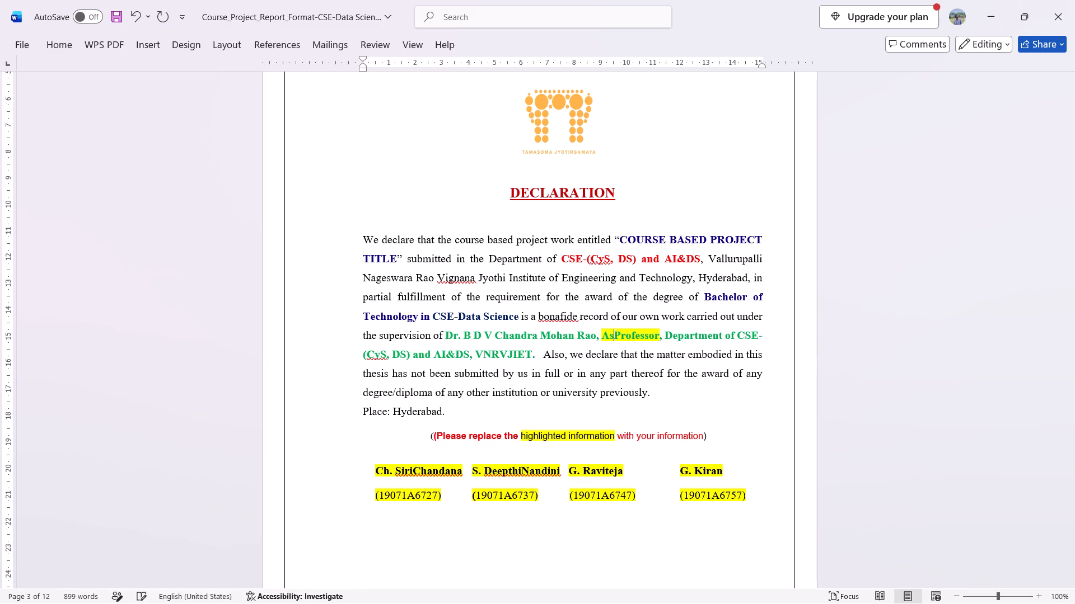
key("BackSpace")
key("BackSpace")
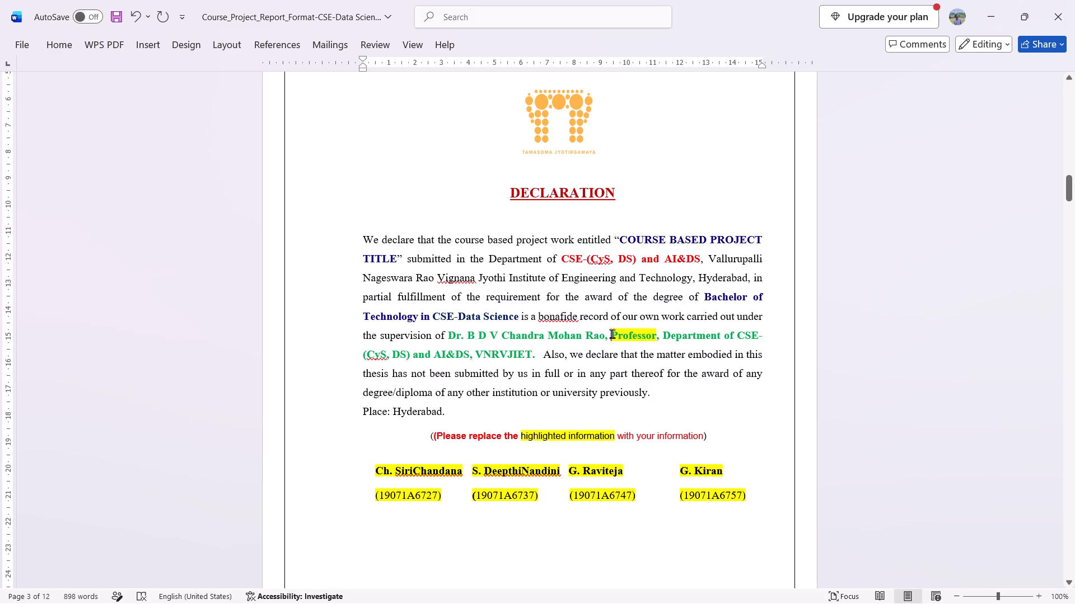
Remove the yellow highlight from "Professor" in the declaration paragraph.
left_click_drag(612, 333, 656, 332)
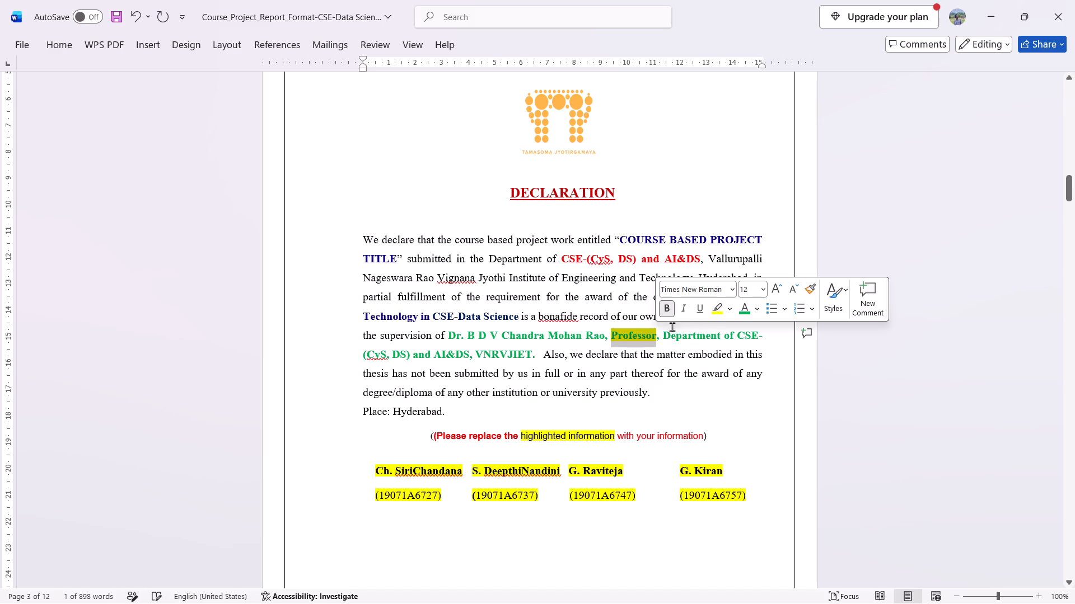
left_click(714, 312)
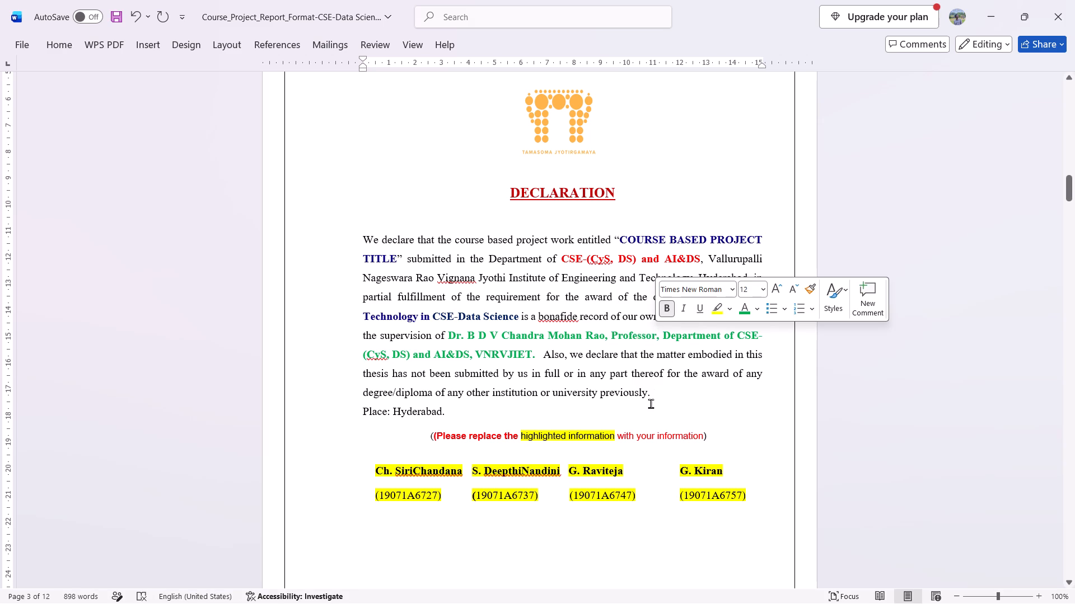
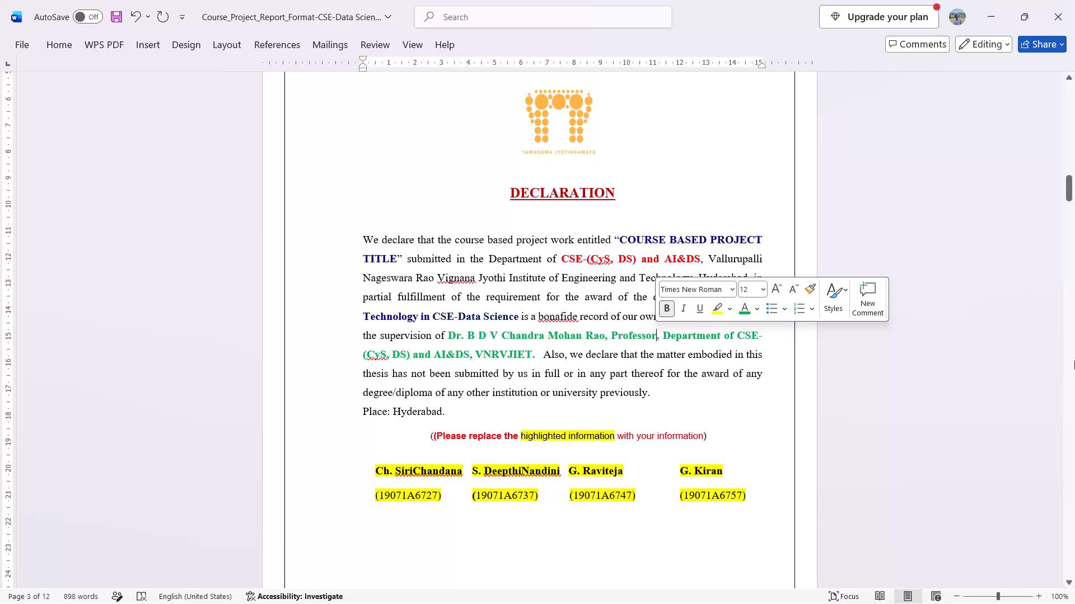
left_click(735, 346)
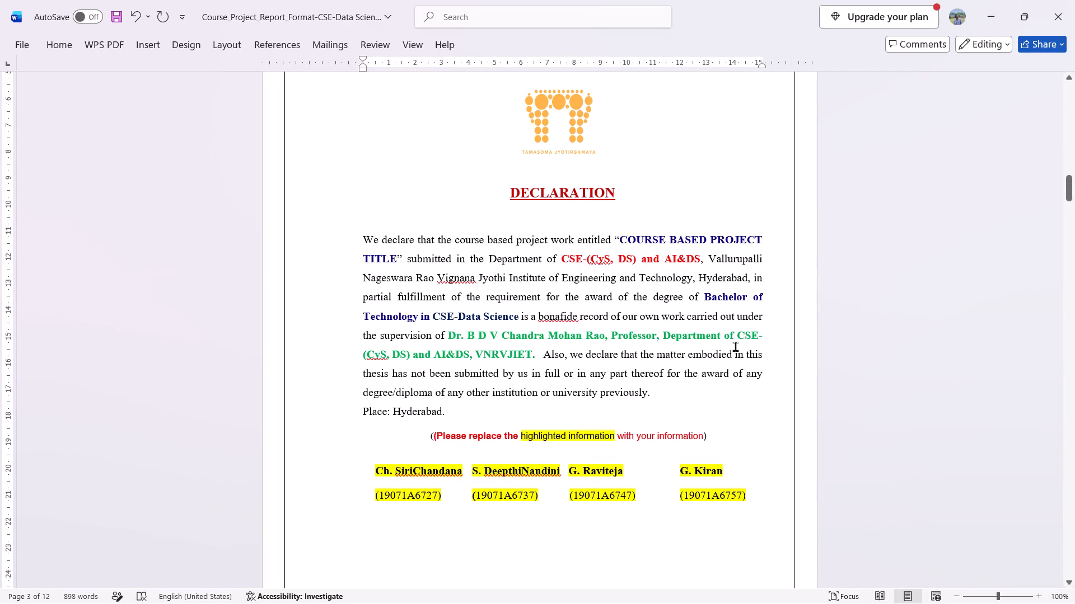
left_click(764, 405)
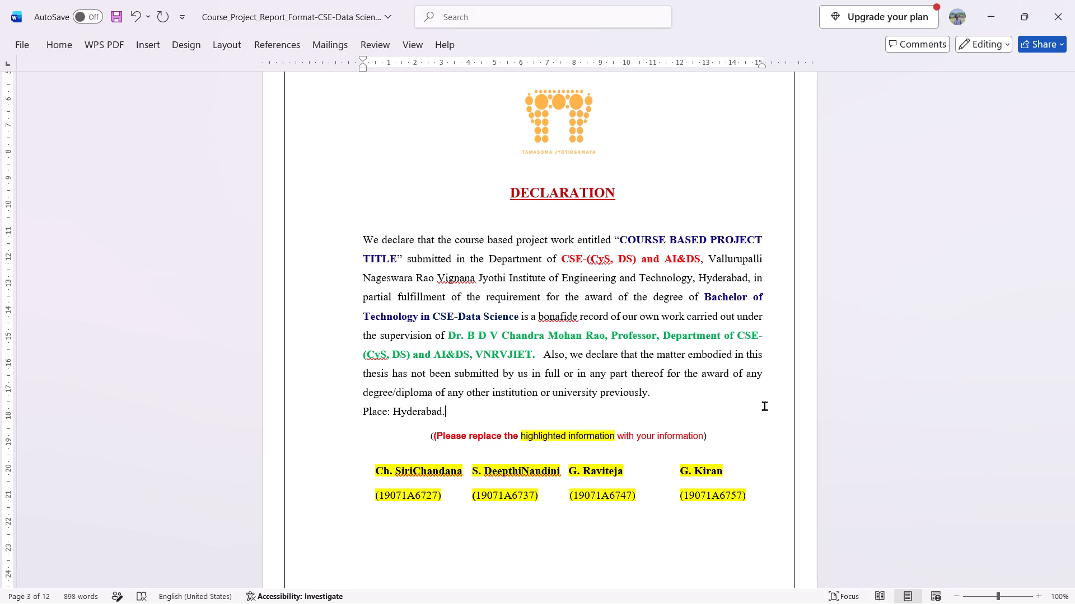
Replace the sample name in the first column of the declaration's student table with the first team member's initial and name.
left_click(463, 474)
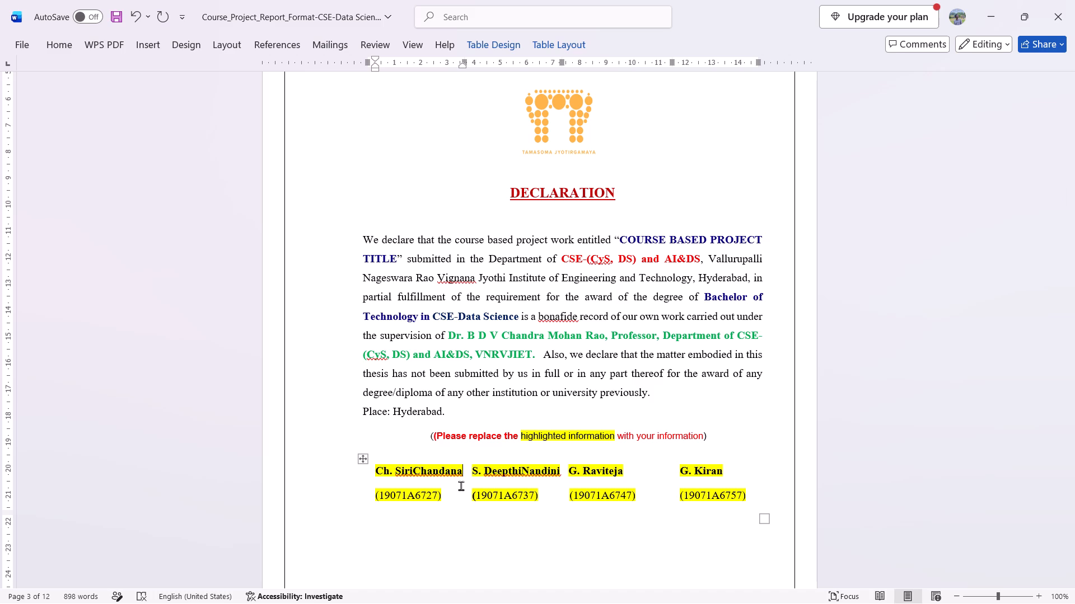
key("BackSpace")
key("BackSpace")
key("BackSpace")
key("BackSpace")
key("BackSpace")
key("BackSpace")
key("BackSpace")
key("BackSpace")
key("BackSpace")
key("BackSpace")
key("BackSpace")
key("BackSpace")
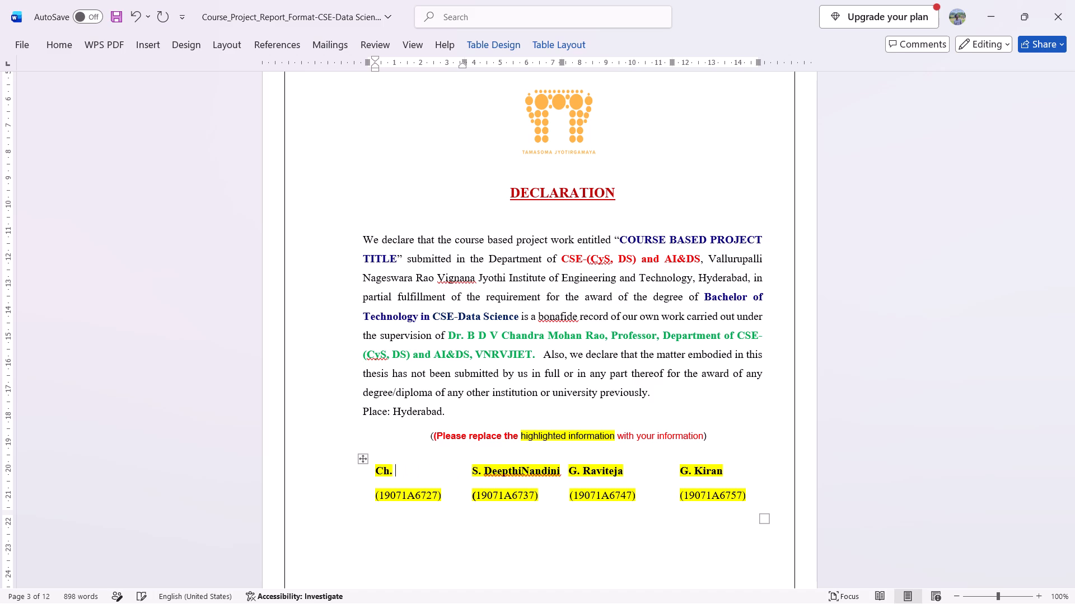
key("BackSpace")
key("BackSpace")
key("BackSpace")
key("BackSpace")
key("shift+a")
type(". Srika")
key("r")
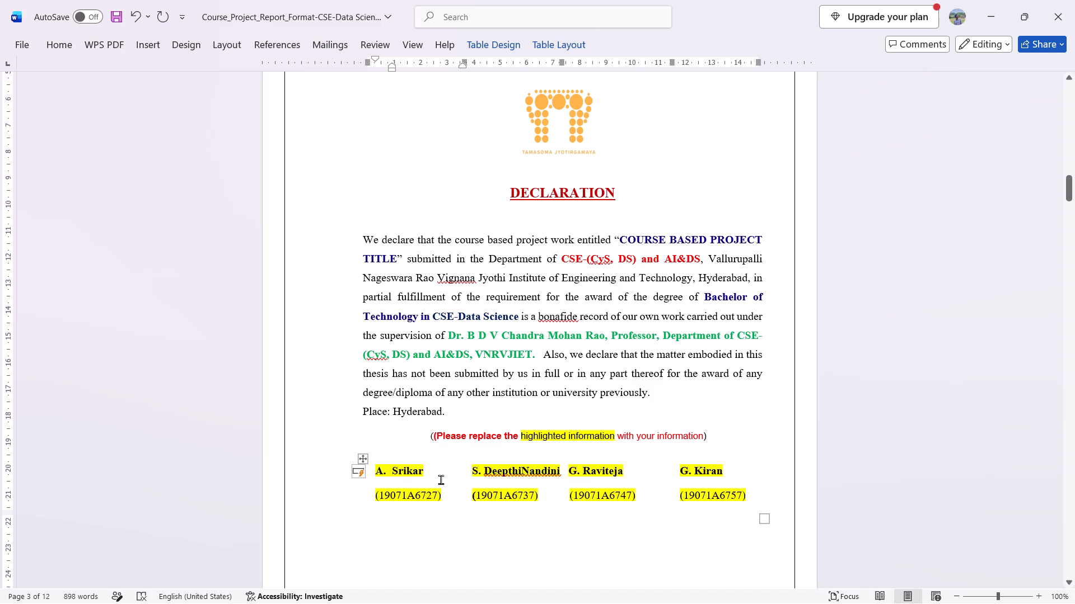
Remove the yellow highlight from the first student's name and initial in the declaration's student table.
left_click_drag(423, 466, 374, 470)
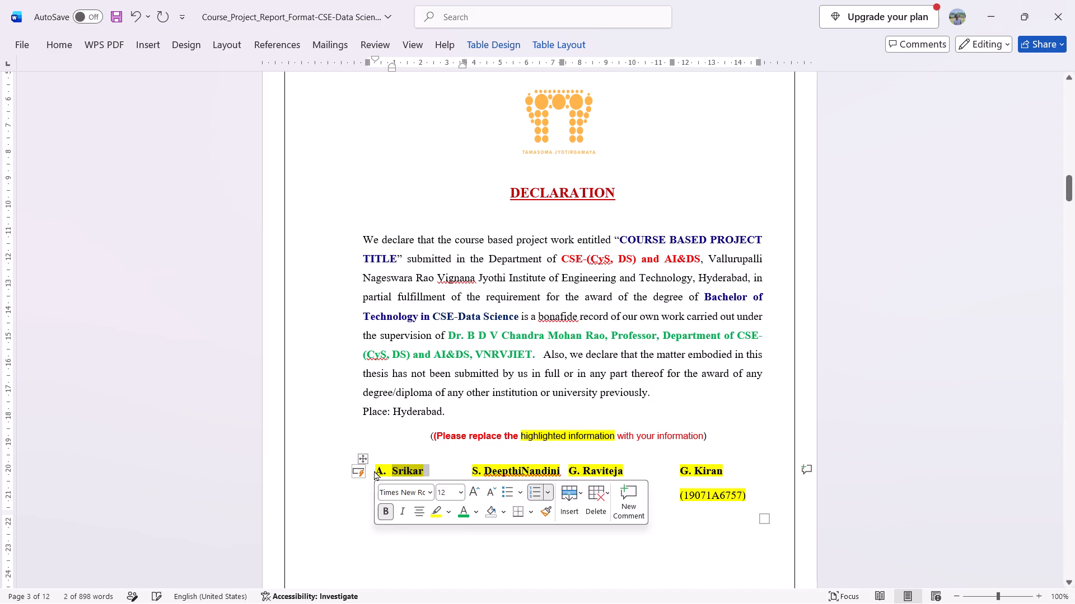
left_click(440, 450)
double_click(384, 469)
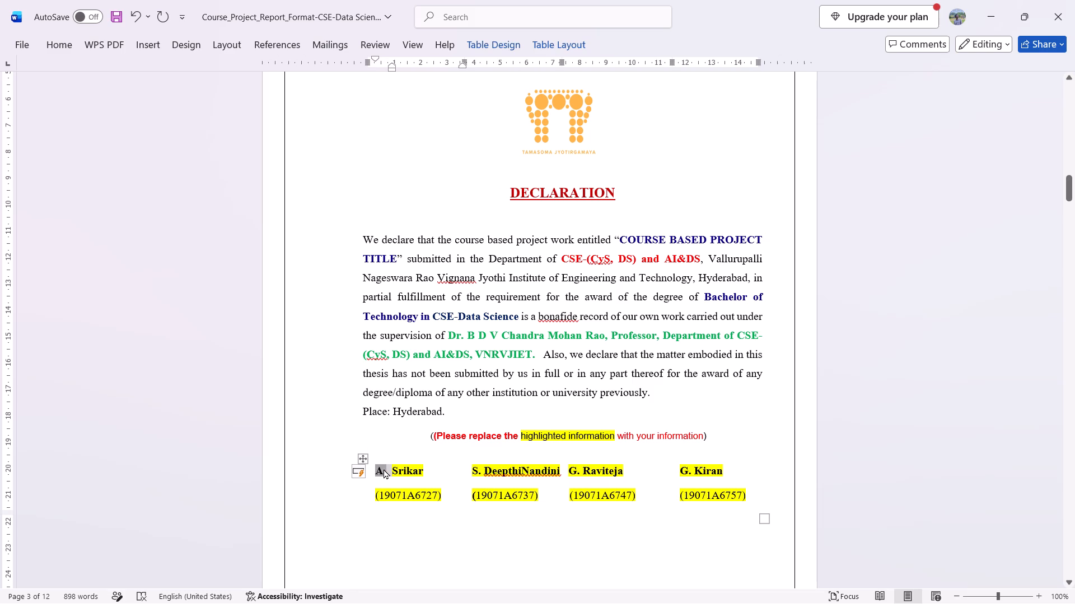
left_click_drag(425, 475, 409, 473)
left_click_drag(409, 473, 376, 473)
left_click_drag(376, 473, 395, 472)
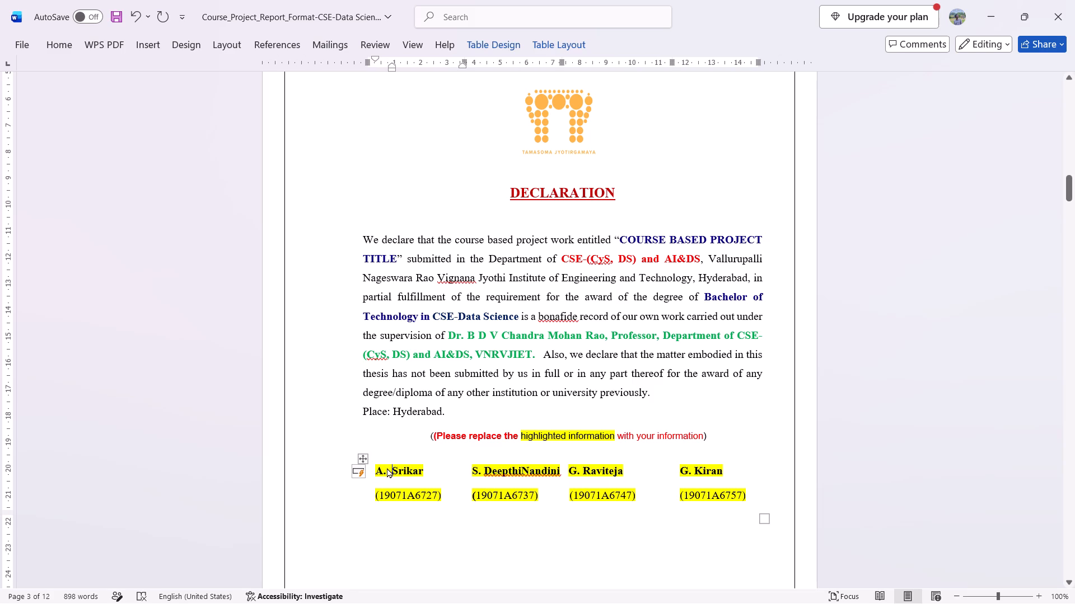
left_click(378, 468)
left_click(408, 422)
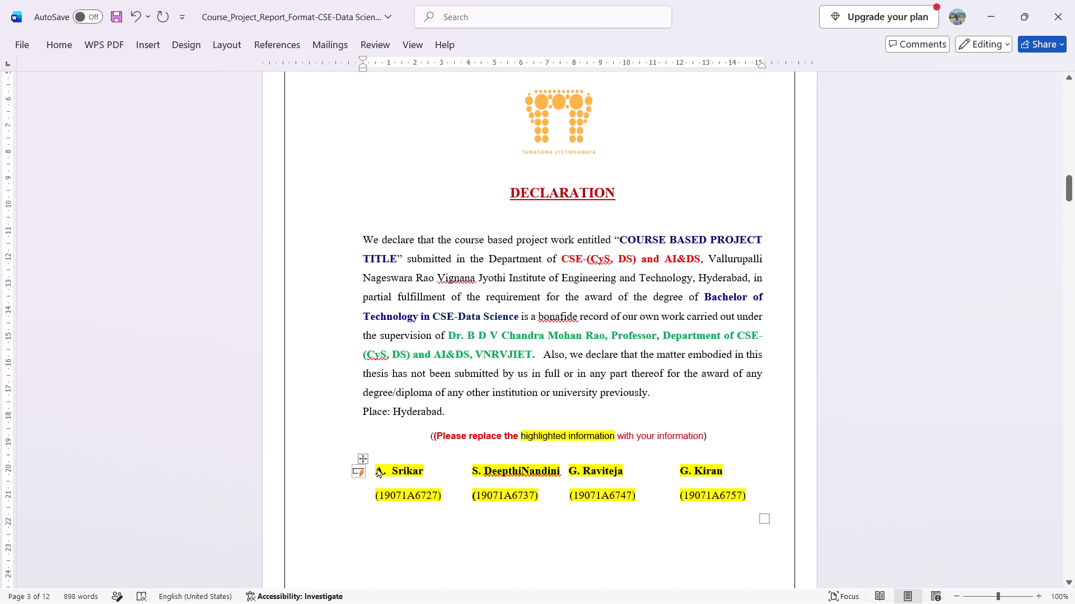
left_click_drag(374, 470, 390, 469)
left_click_drag(390, 469, 426, 467)
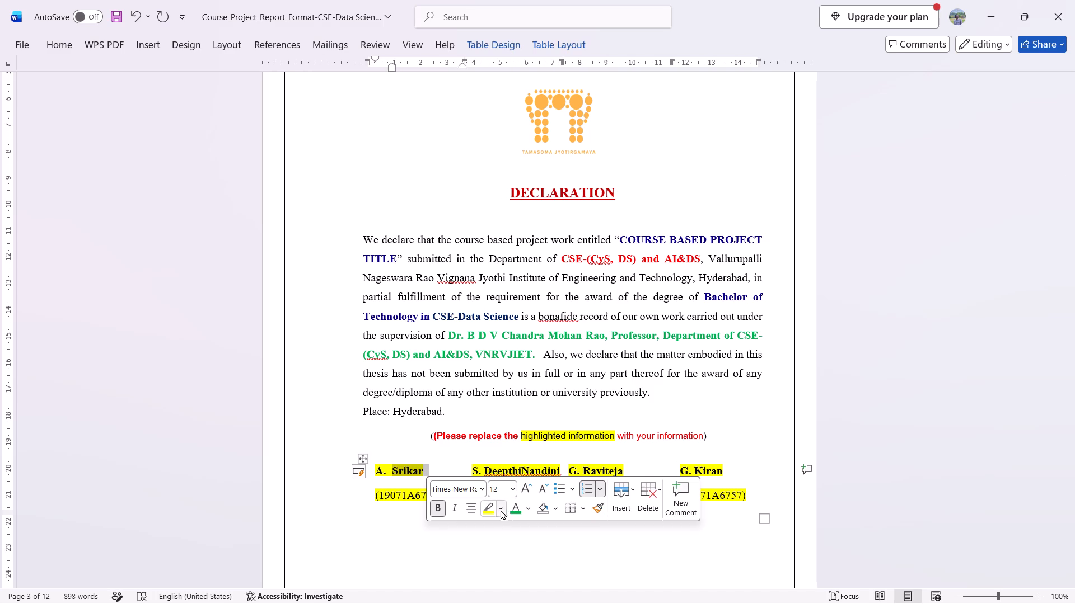
left_click(496, 509)
left_click(477, 459)
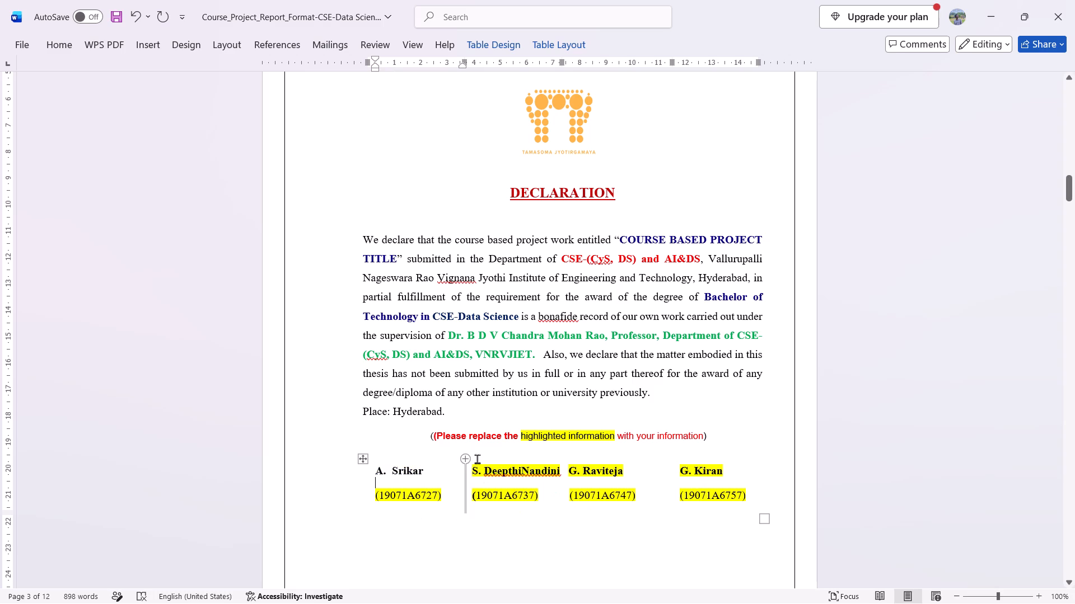
Replace the sample roll number under the first student's name with that student's own roll number, keeping the parentheses.
left_click(442, 497)
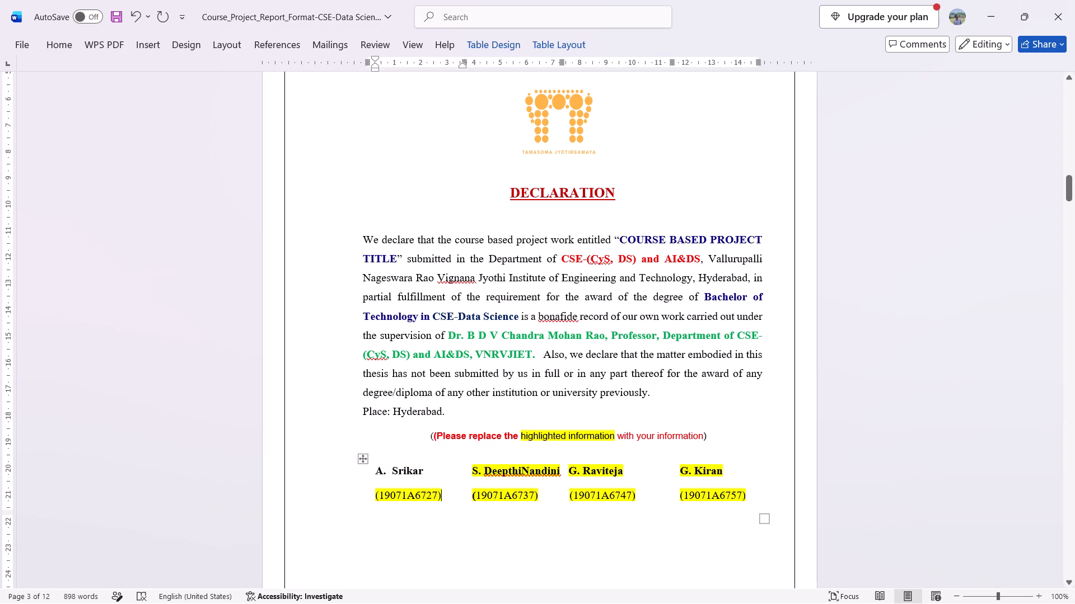
left_click(436, 496)
key("BackSpace")
key("BackSpace")
key("BackSpace")
key("BackSpace")
key("BackSpace")
key("BackSpace")
key("BackSpace")
key("BackSpace")
key("BackSpace")
key("BackSpace")
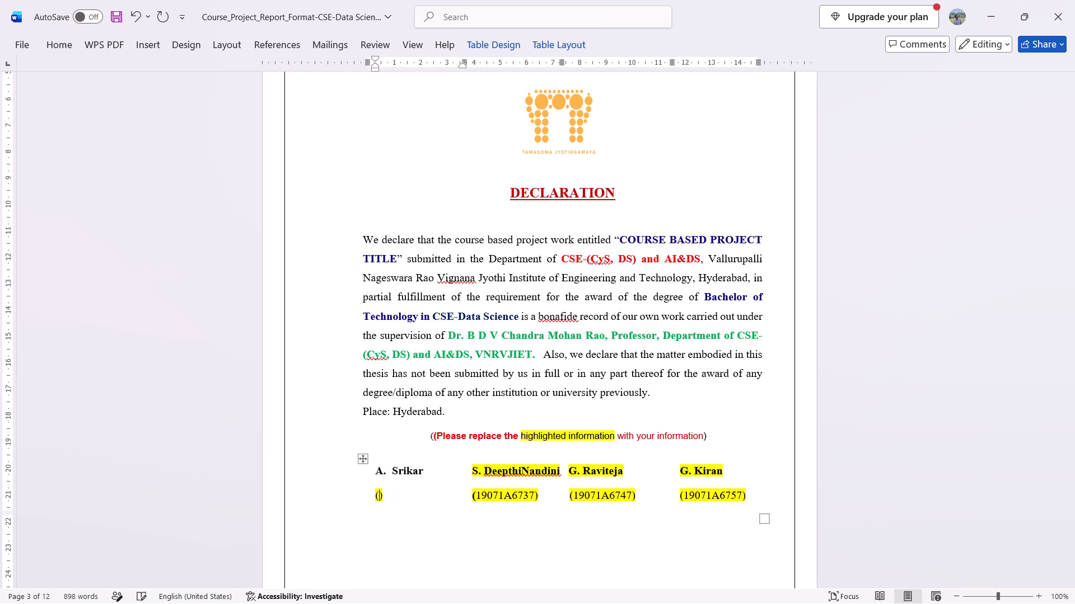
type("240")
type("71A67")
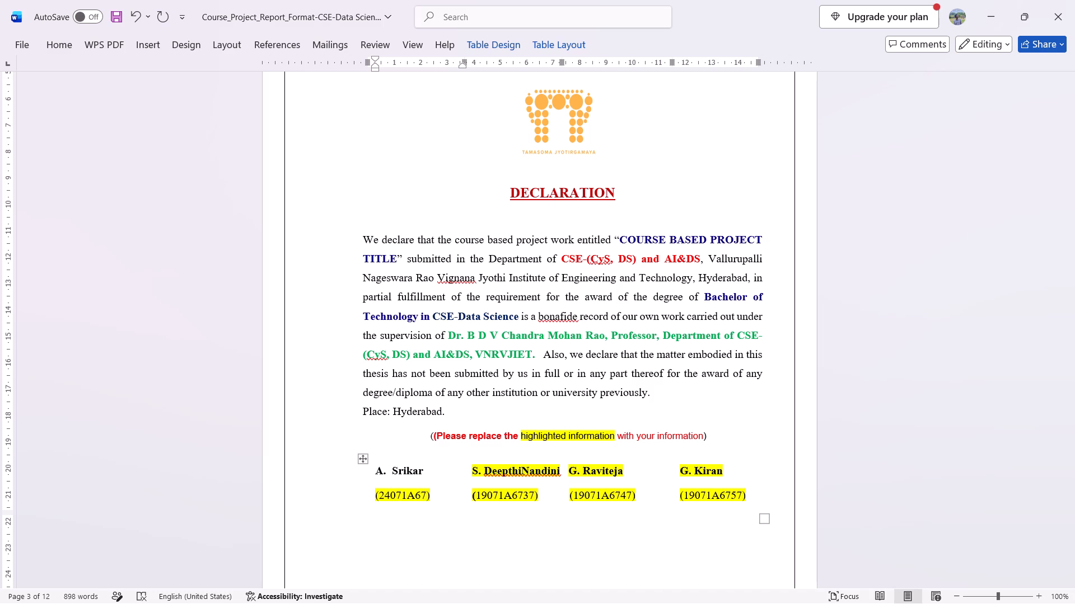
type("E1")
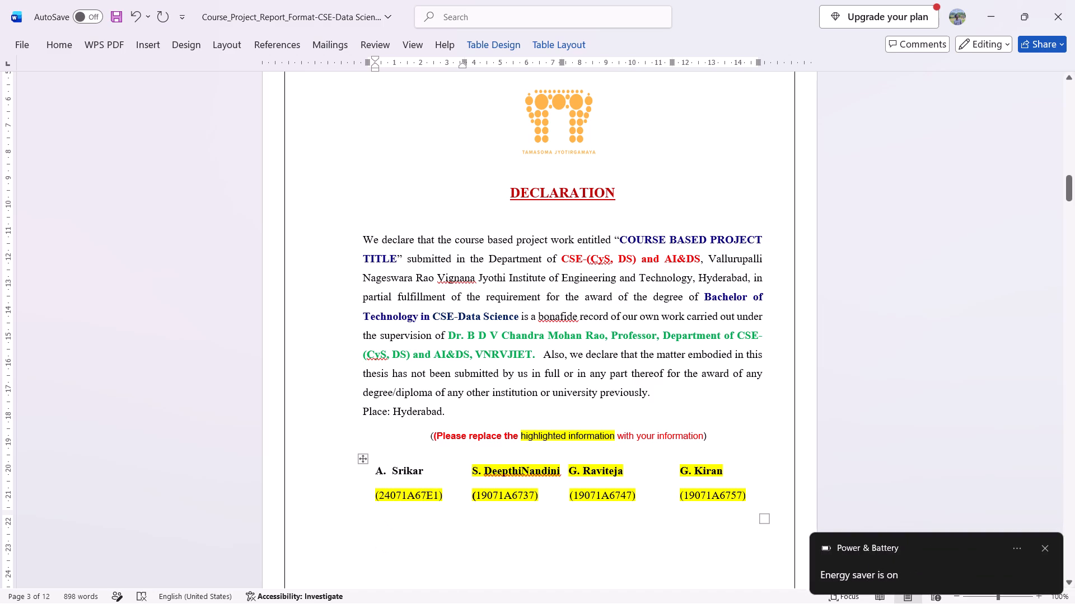
Remove the yellow highlight from the first student's roll number in the declaration's student table.
left_click_drag(373, 499, 441, 490)
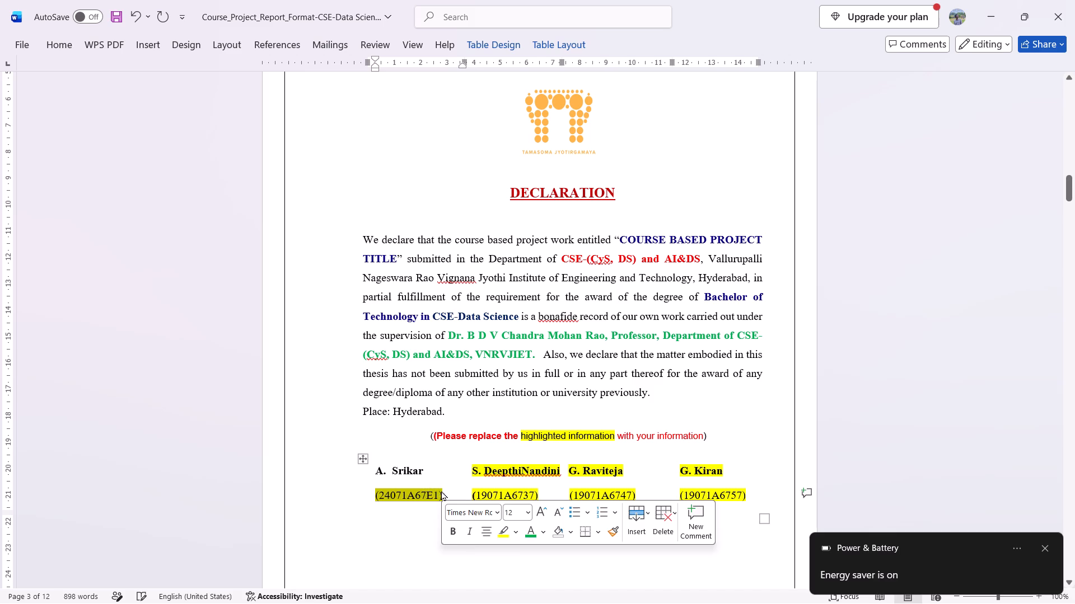
left_click(500, 532)
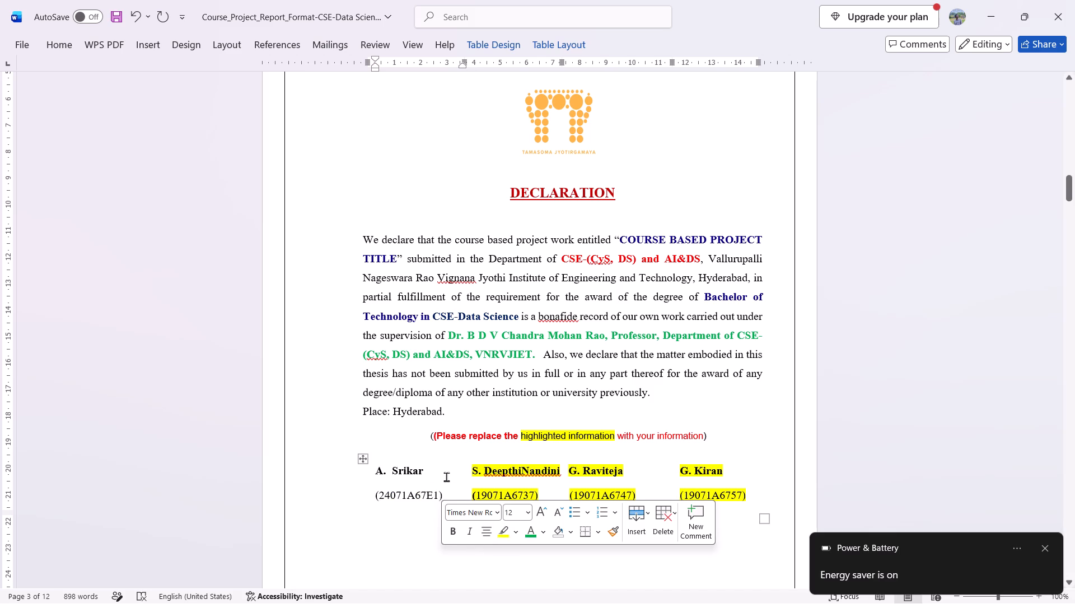
left_click(447, 475)
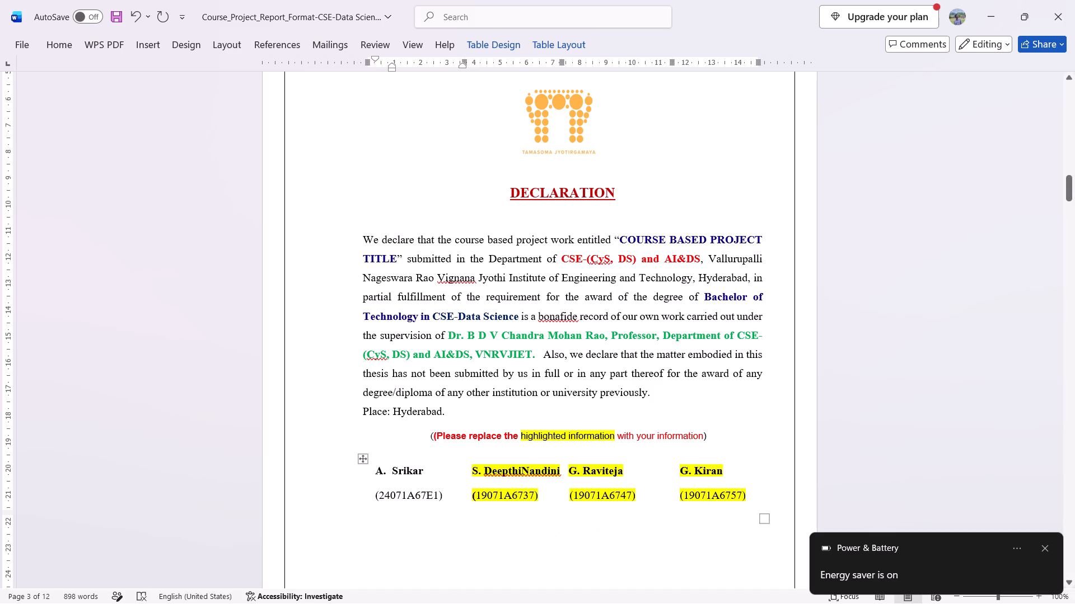
Replace the sample name in the second column of the declaration's student table with the second team member's initial and name.
left_click(562, 471)
left_click(562, 470)
left_click(558, 472)
key("BackSpace")
key("BackSpace")
key("BackSpace")
key("BackSpace")
key("BackSpace")
key("BackSpace")
key("BackSpace")
key("BackSpace")
key("BackSpace")
key("BackSpace")
key("BackSpace")
key("BackSpace")
key("BackSpace")
key("BackSpace")
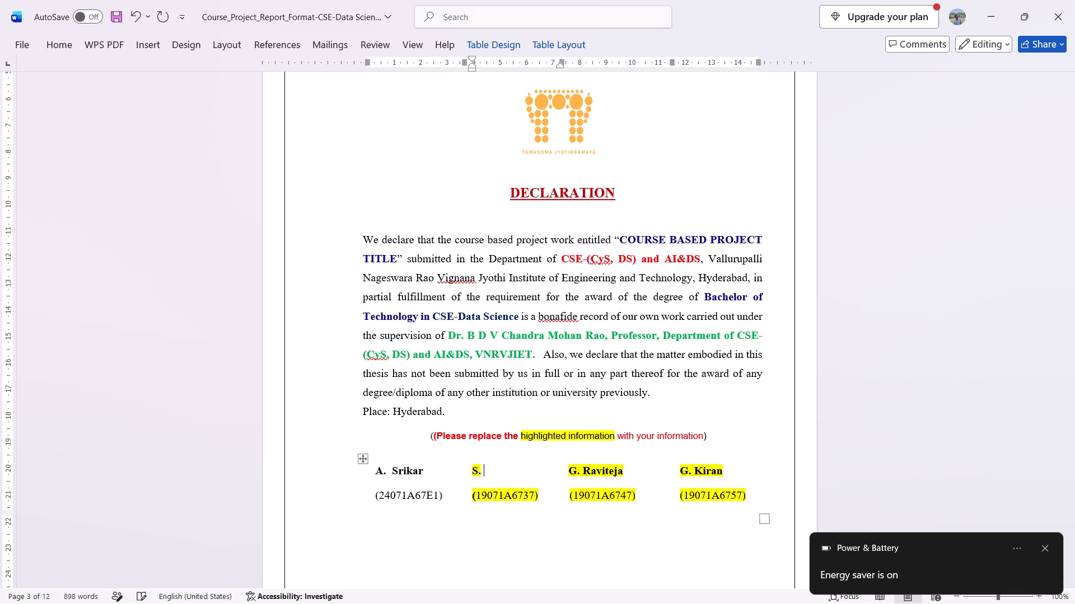
key("BackSpace")
key("BackSpace")
key("BackSpace")
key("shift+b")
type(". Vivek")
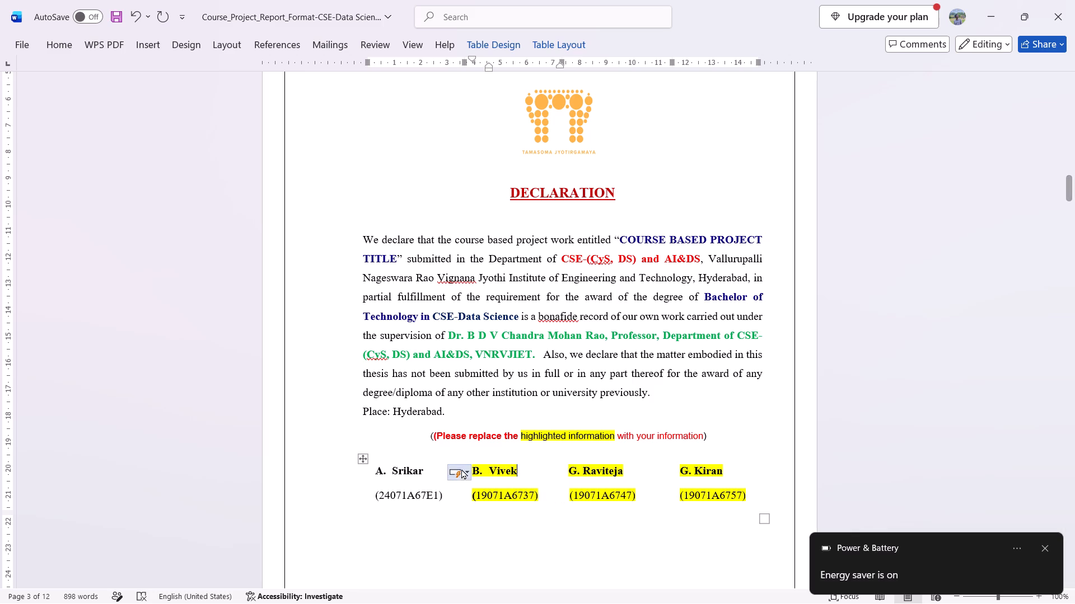
Remove the yellow highlight from the second student's name and initial in the declaration's student table.
left_click(473, 471)
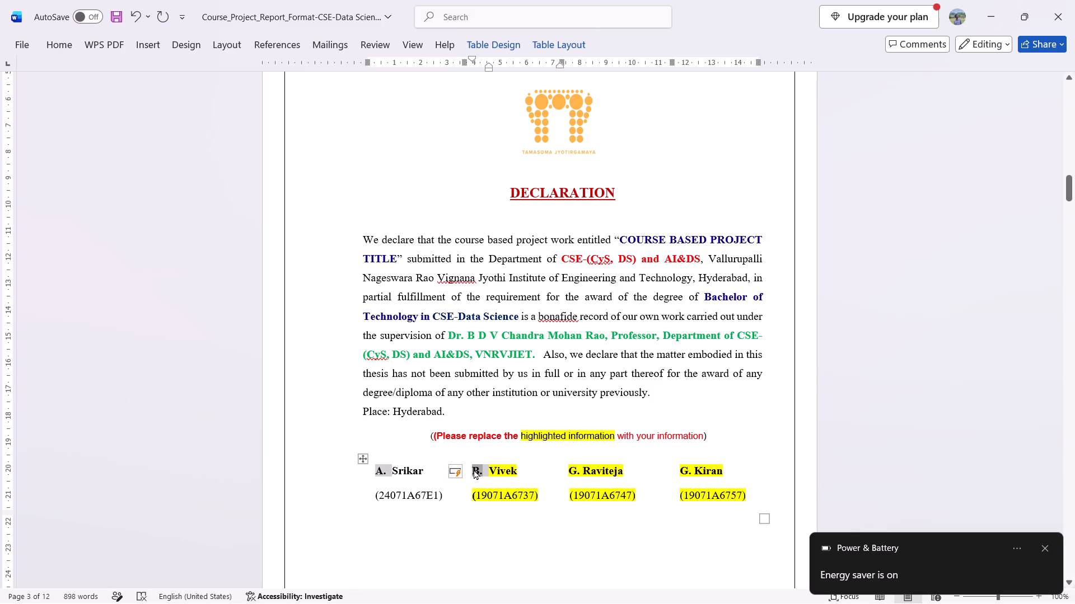
left_click(474, 469)
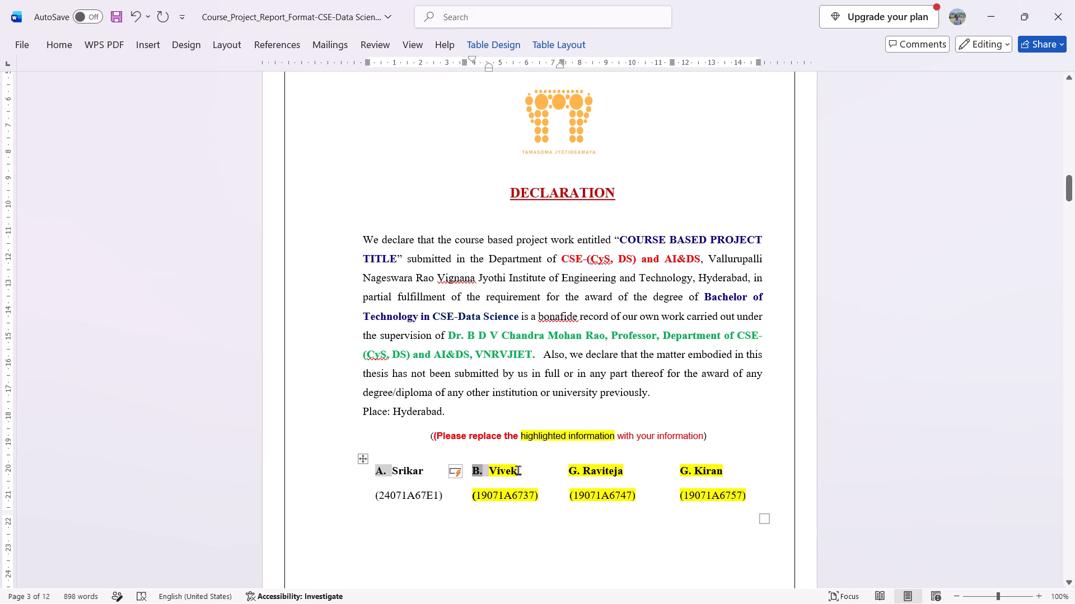
left_click_drag(518, 470, 479, 470)
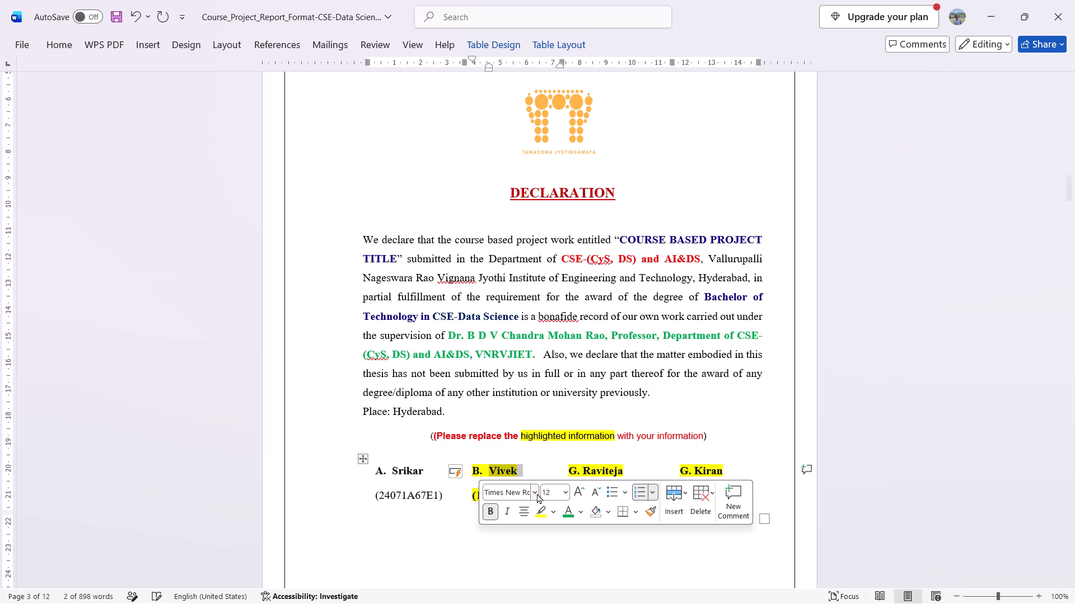
left_click(537, 504)
left_click(452, 527)
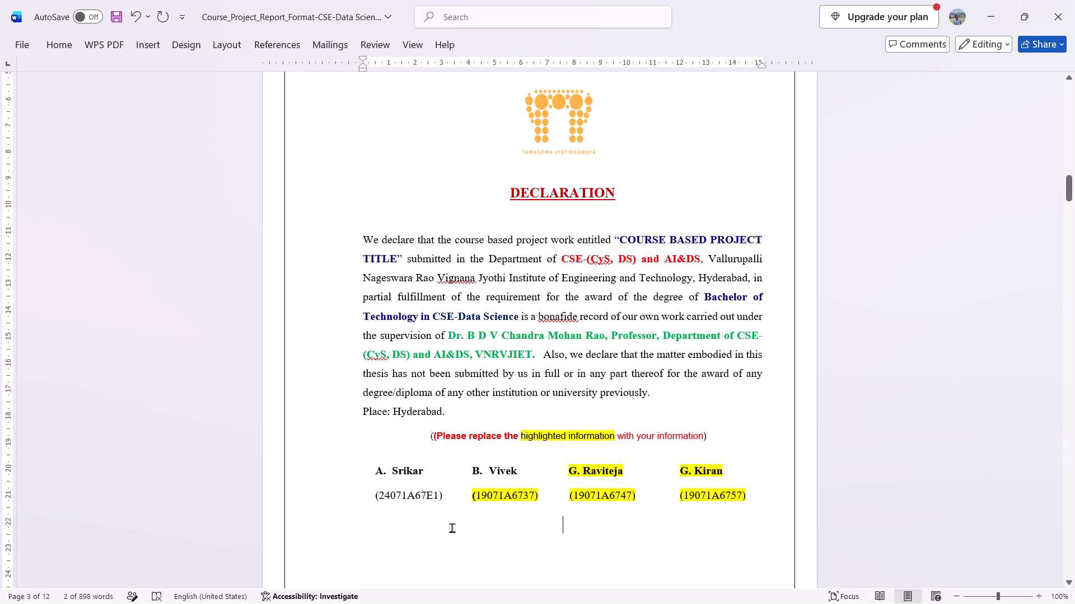
Replace the second student's sample roll number with a copy of the first student's, changing its last digit to 9.
left_click_drag(375, 497, 445, 495)
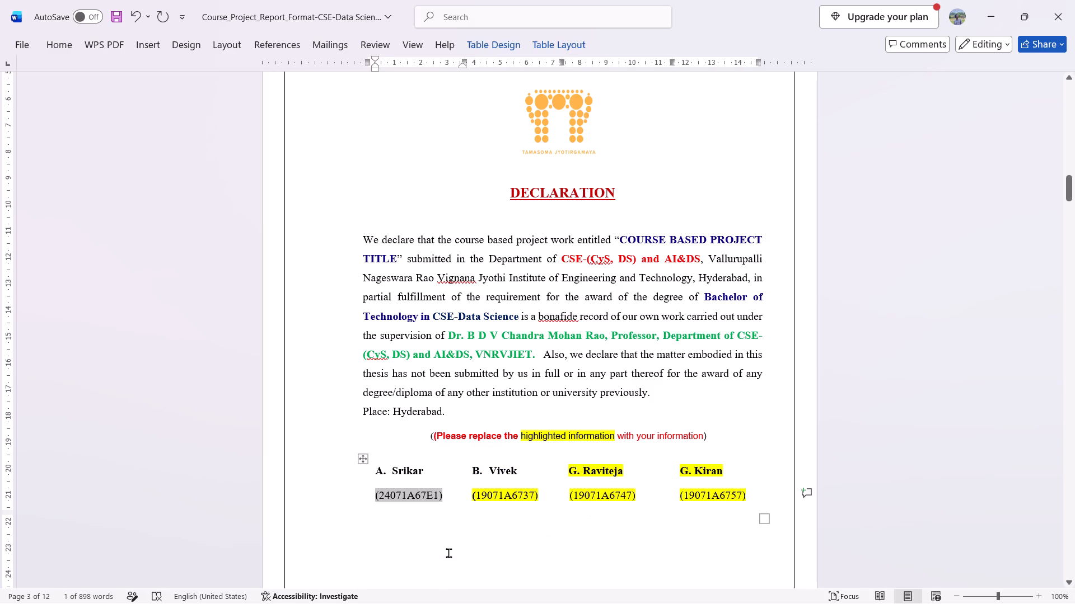
key("ctrl+c")
left_click_drag(473, 495, 537, 492)
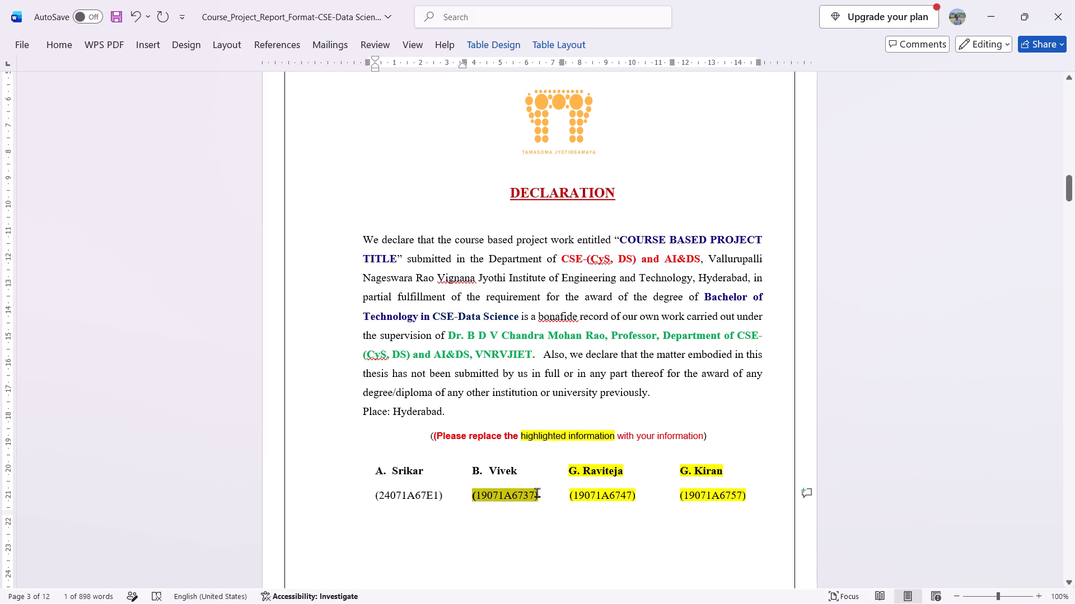
left_click_drag(537, 492, 537, 493)
key("ctrl+v")
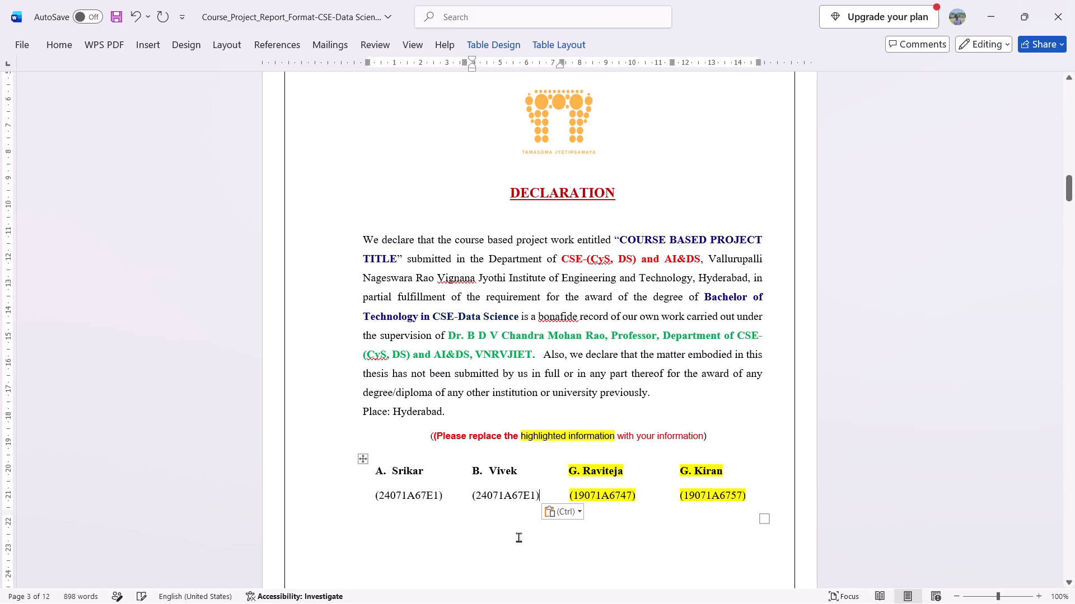
key("Left")
key("BackSpace")
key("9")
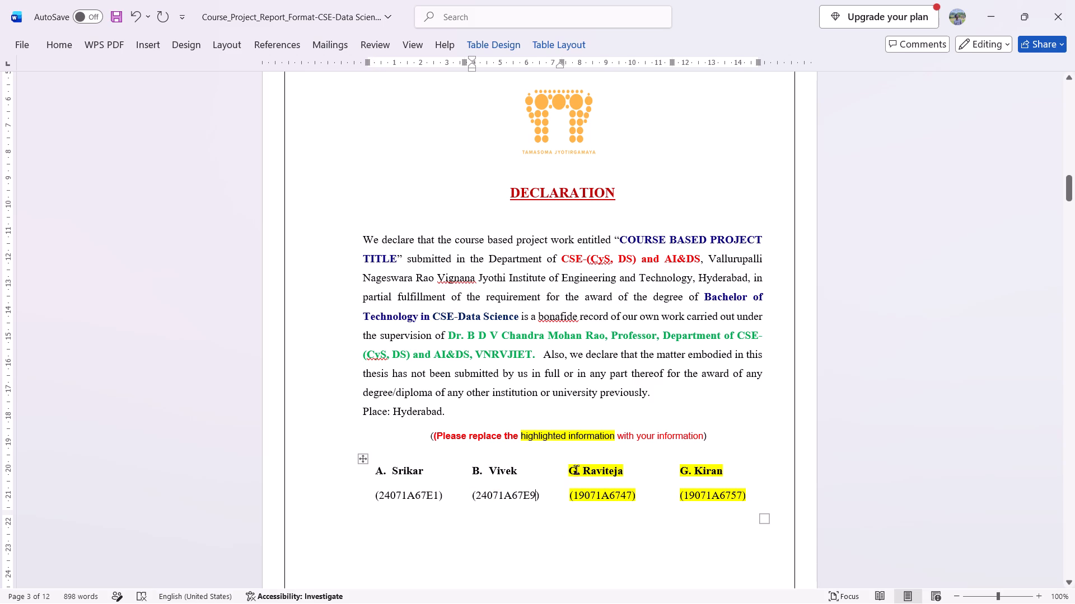
Clear the sample name from the third column of the declaration's student table.
left_click_drag(568, 469, 625, 466)
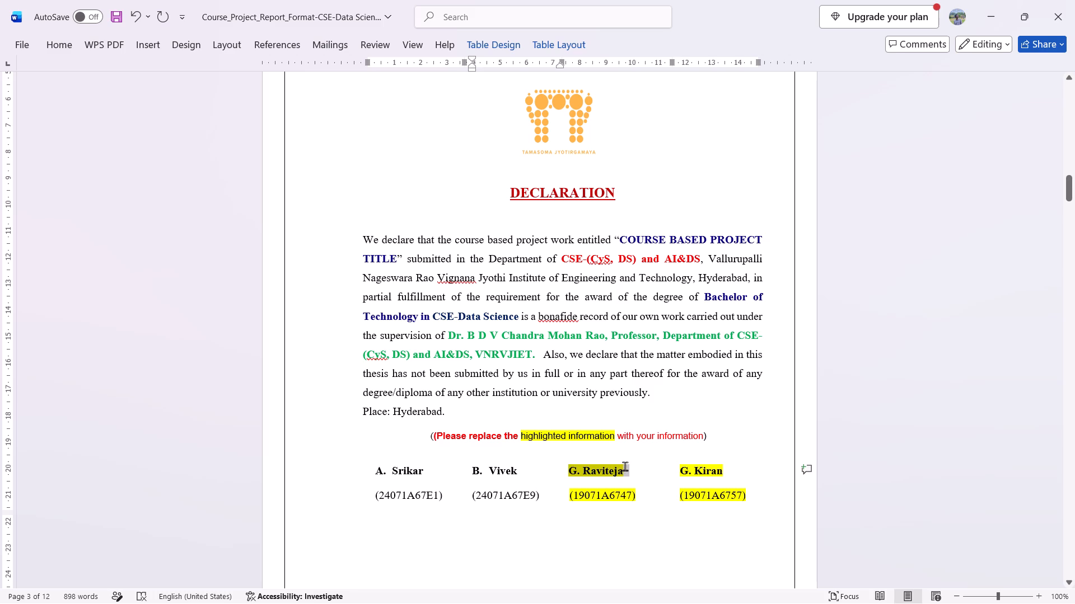
left_click_drag(625, 466, 630, 466)
left_click(617, 471)
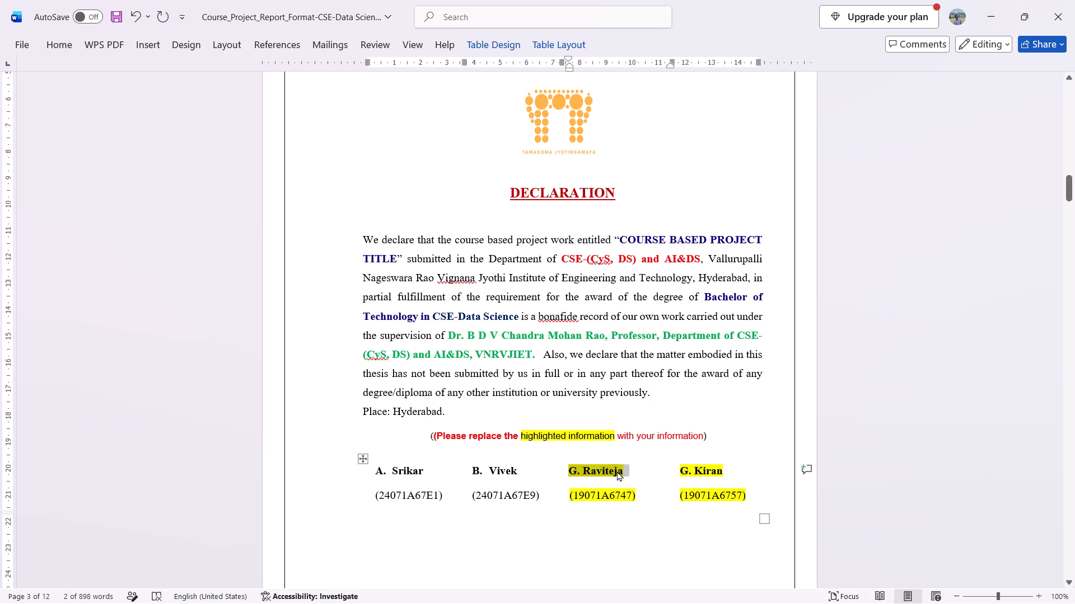
key("Right")
key("BackSpace")
key("BackSpace")
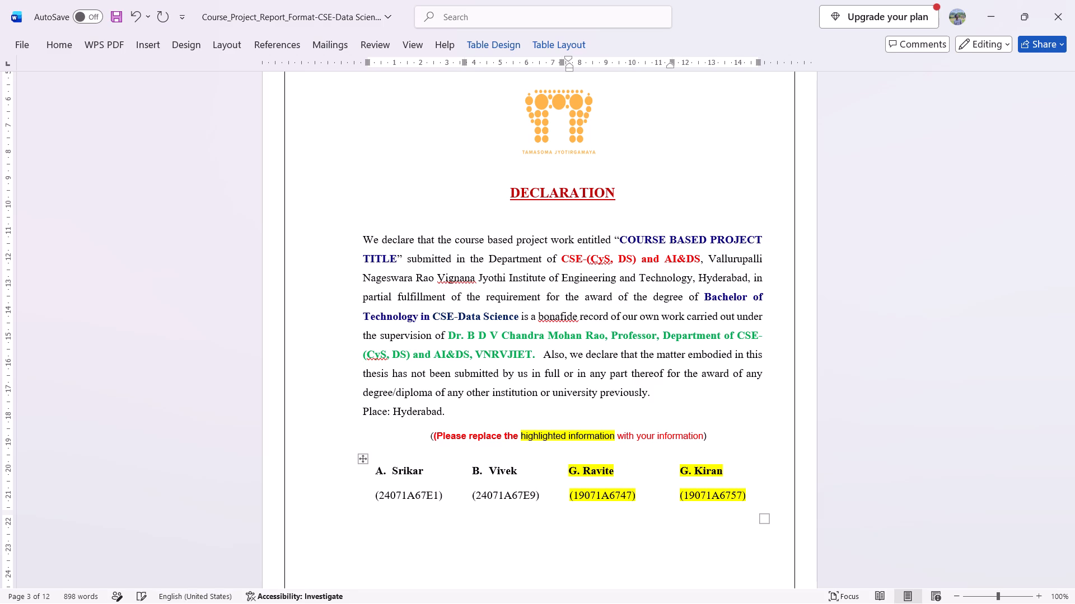
key("BackSpace")
key("BackSpace")
key("BackSpace")
key("BackSpace")
key("BackSpace")
key("BackSpace")
key("BackSpace")
key("BackSpace")
key("BackSpace")
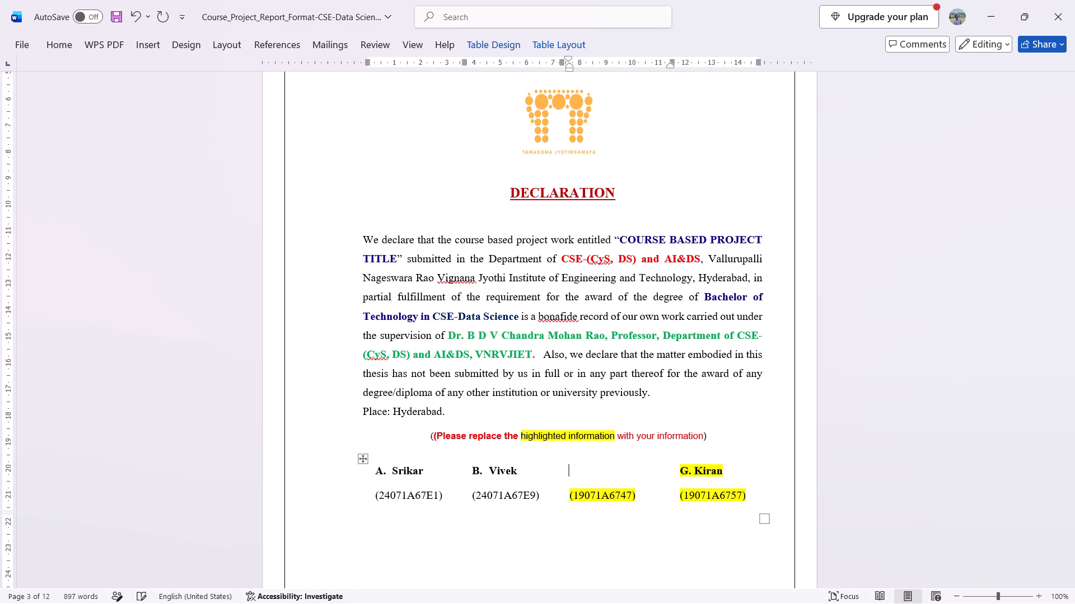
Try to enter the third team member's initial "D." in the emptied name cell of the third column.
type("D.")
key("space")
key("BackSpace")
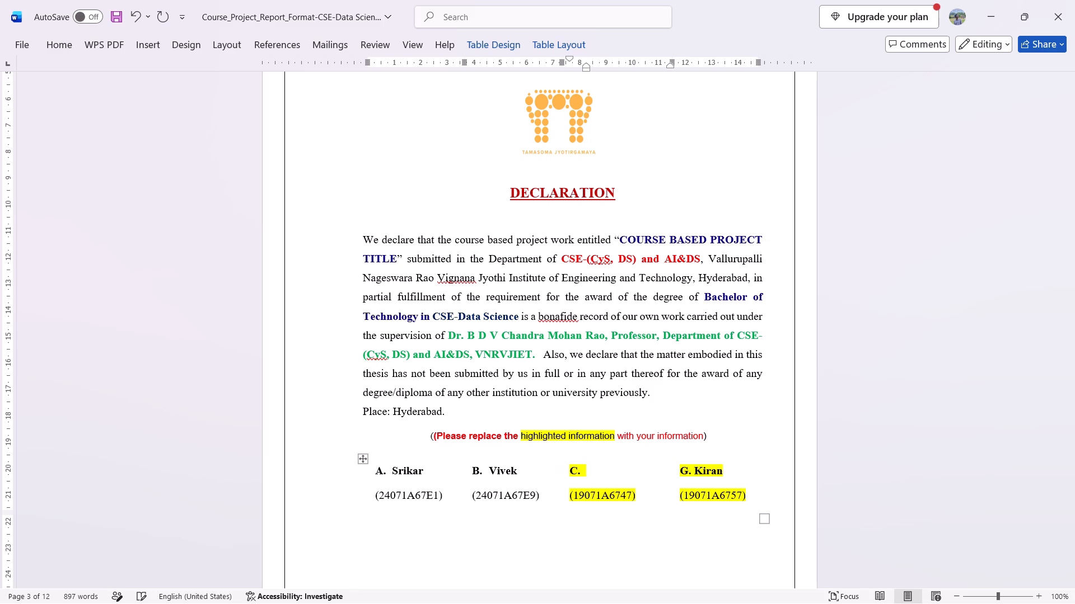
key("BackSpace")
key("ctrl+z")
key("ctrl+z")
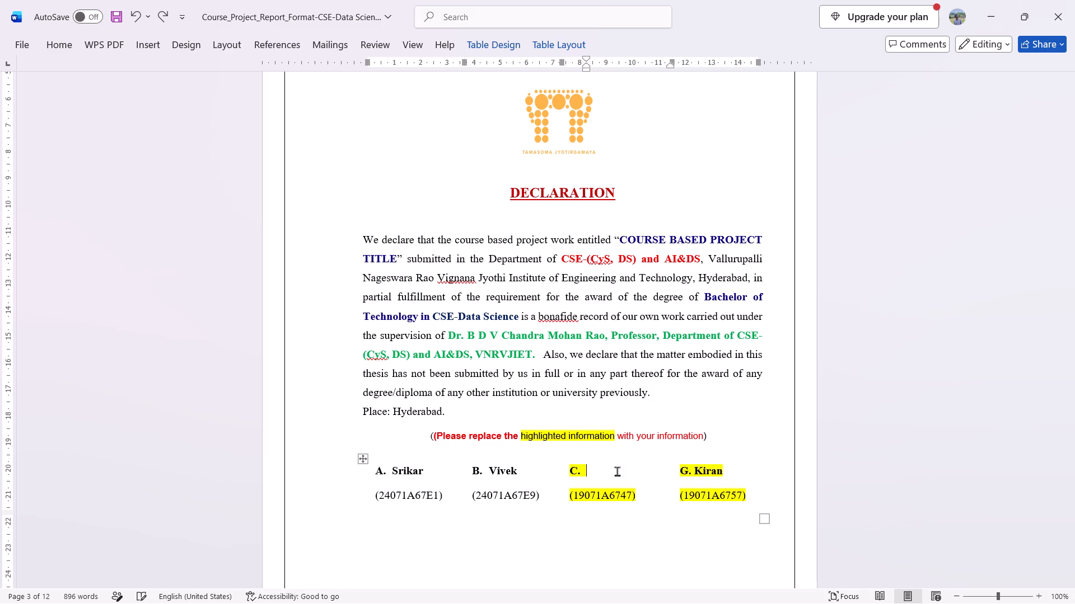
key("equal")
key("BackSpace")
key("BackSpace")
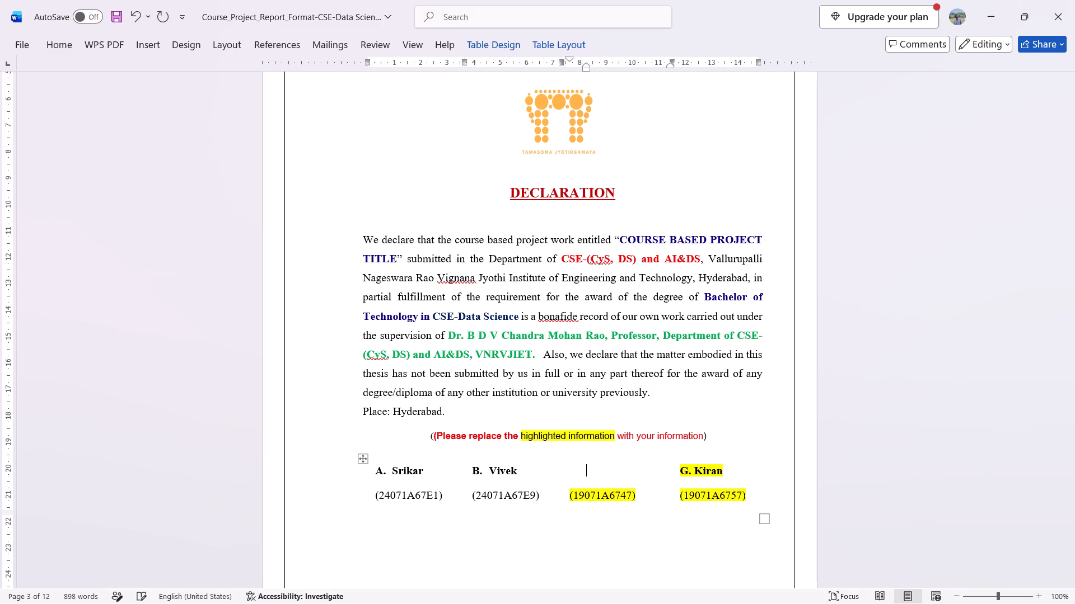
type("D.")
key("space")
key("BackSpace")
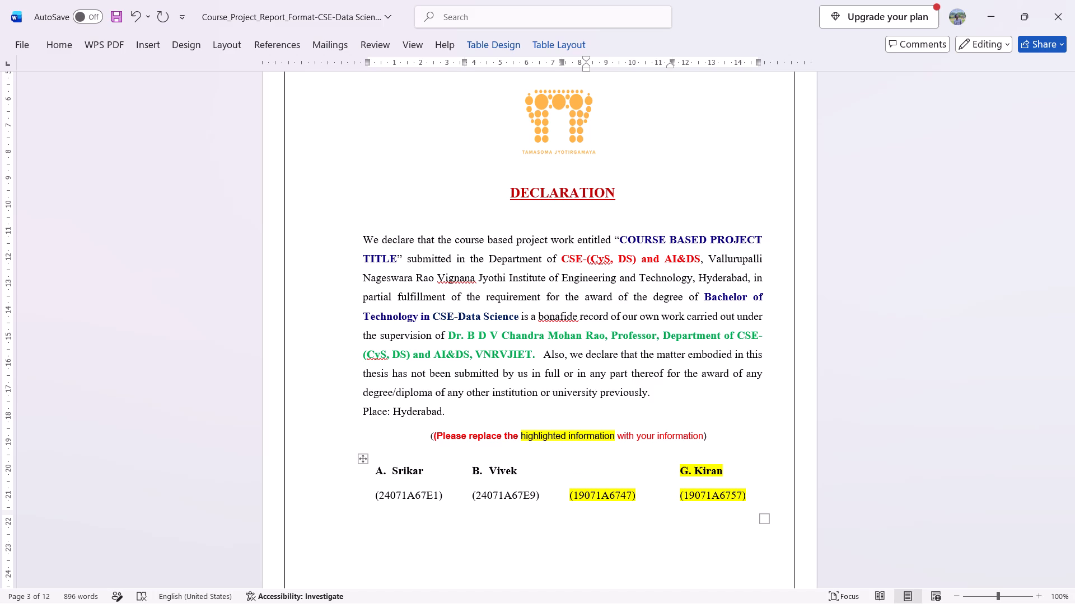
Enter the third team member's name in the third column, and add an initial followed by a period before it.
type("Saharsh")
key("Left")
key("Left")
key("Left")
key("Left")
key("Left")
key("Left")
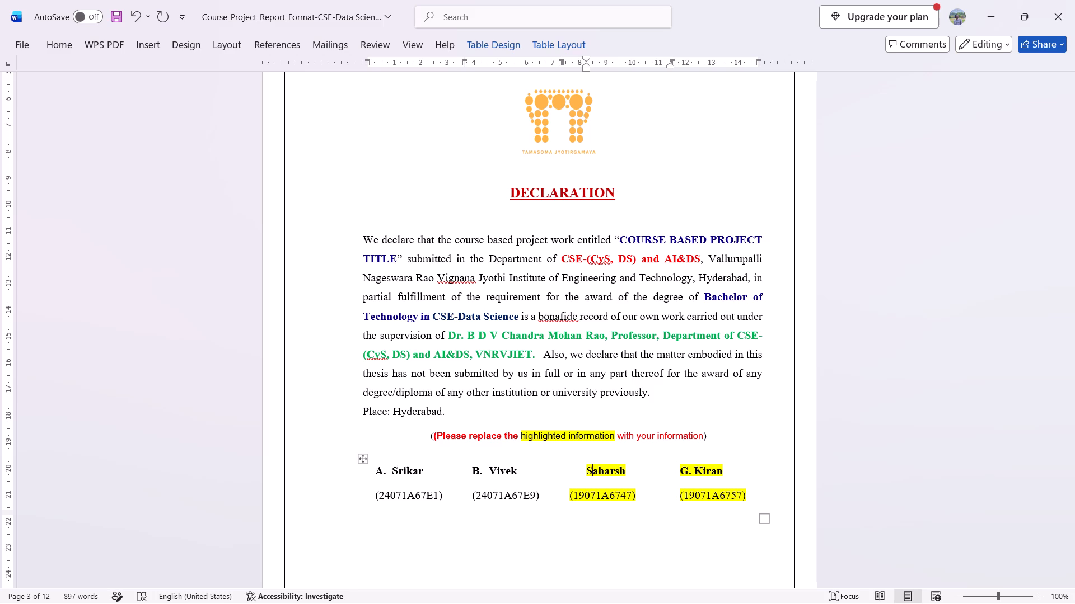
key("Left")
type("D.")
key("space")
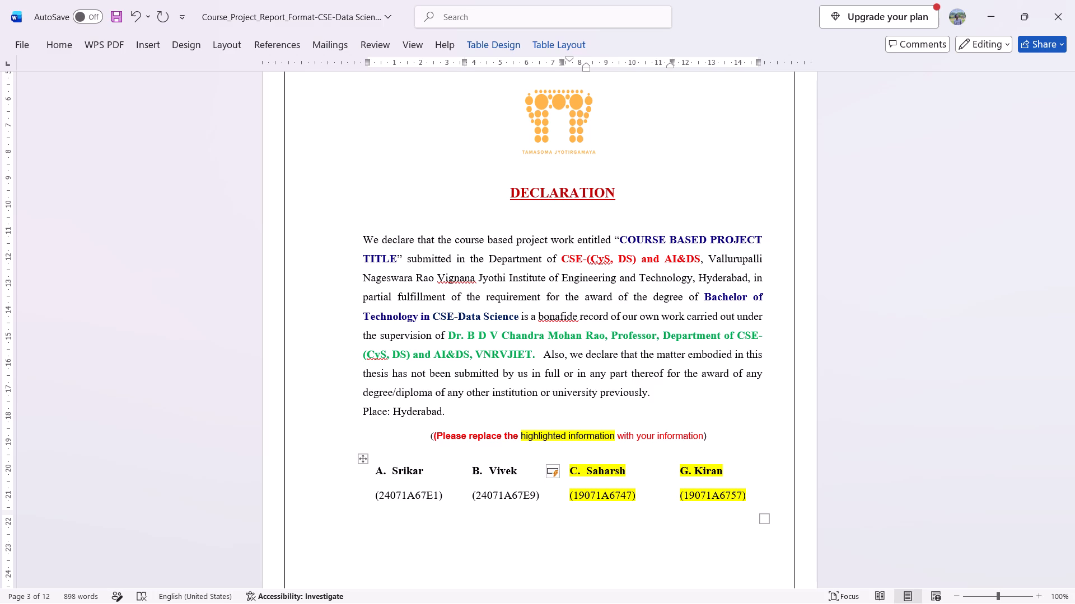
Correct the initial before the third student's name to "D.", followed by a space.
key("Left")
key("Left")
left_click(577, 469)
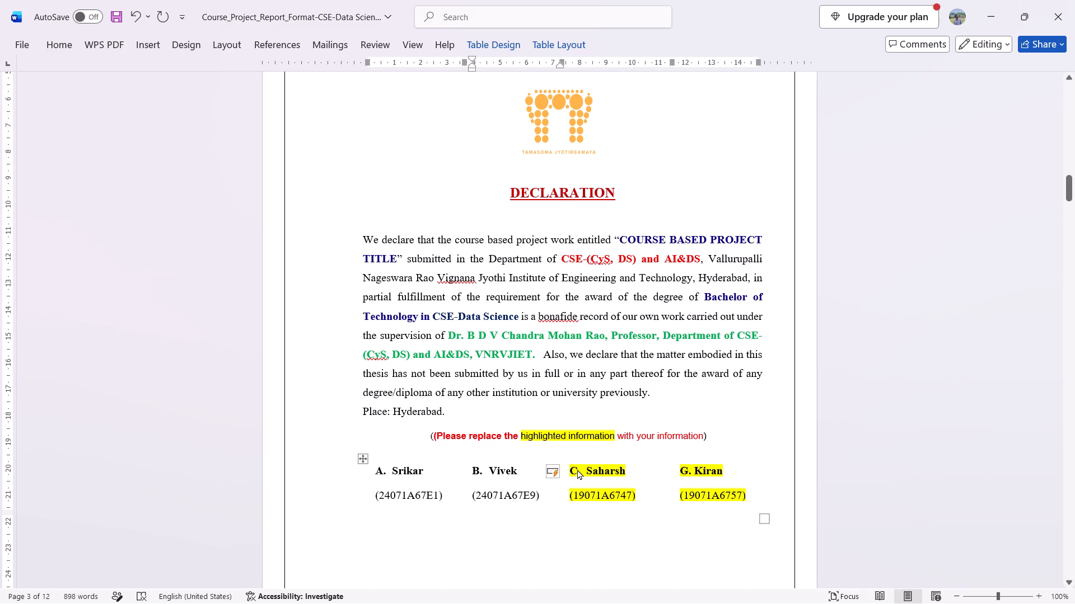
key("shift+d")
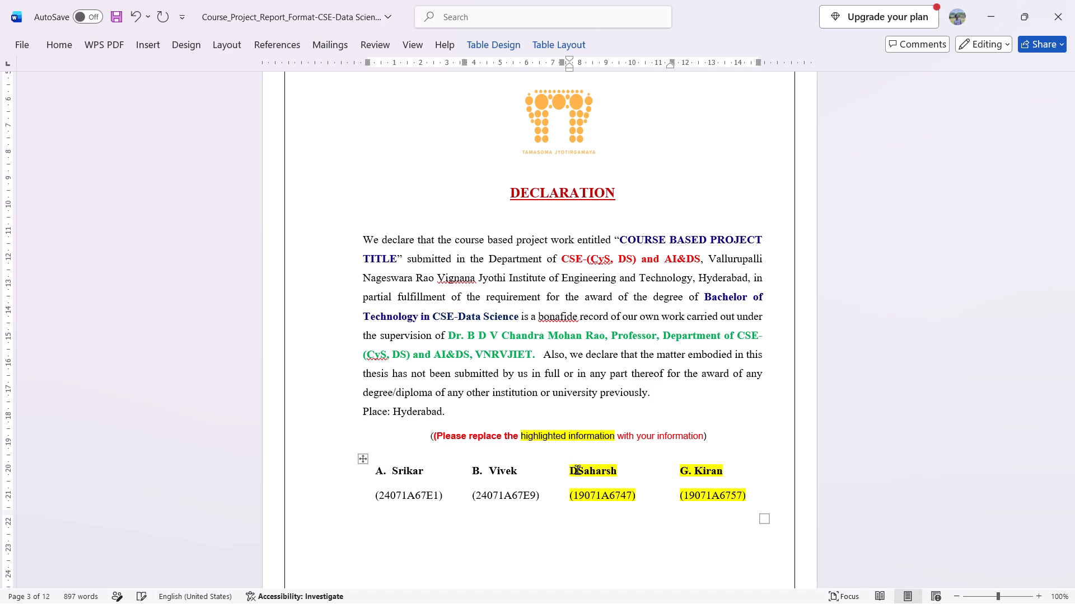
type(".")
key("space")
Remove the yellow highlight from the third student's name and initial in the declaration's student table.
left_click(722, 470)
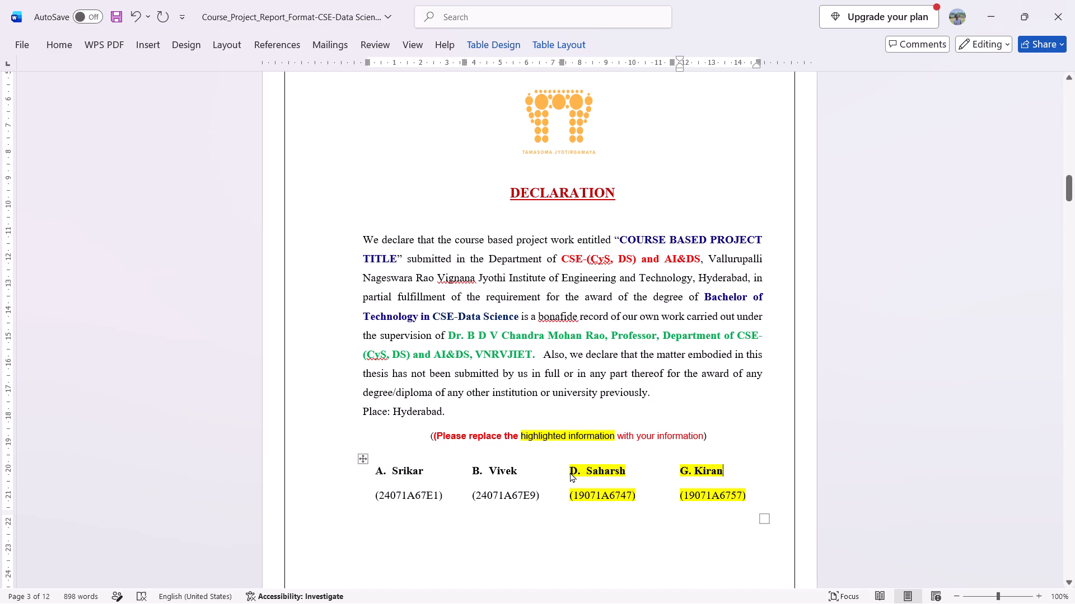
left_click_drag(570, 472, 628, 466)
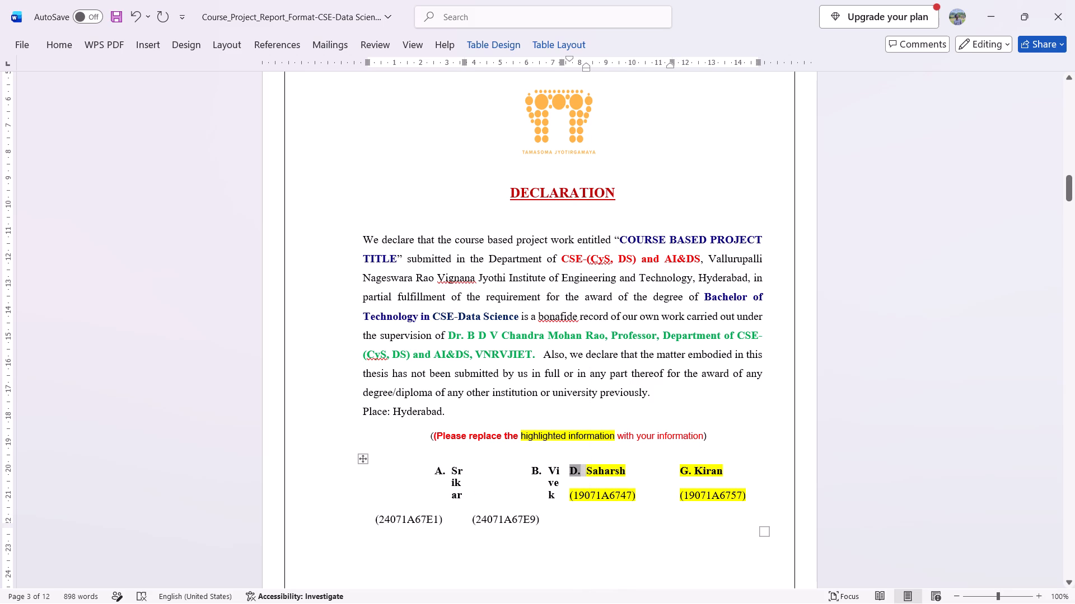
key("ctrl+z")
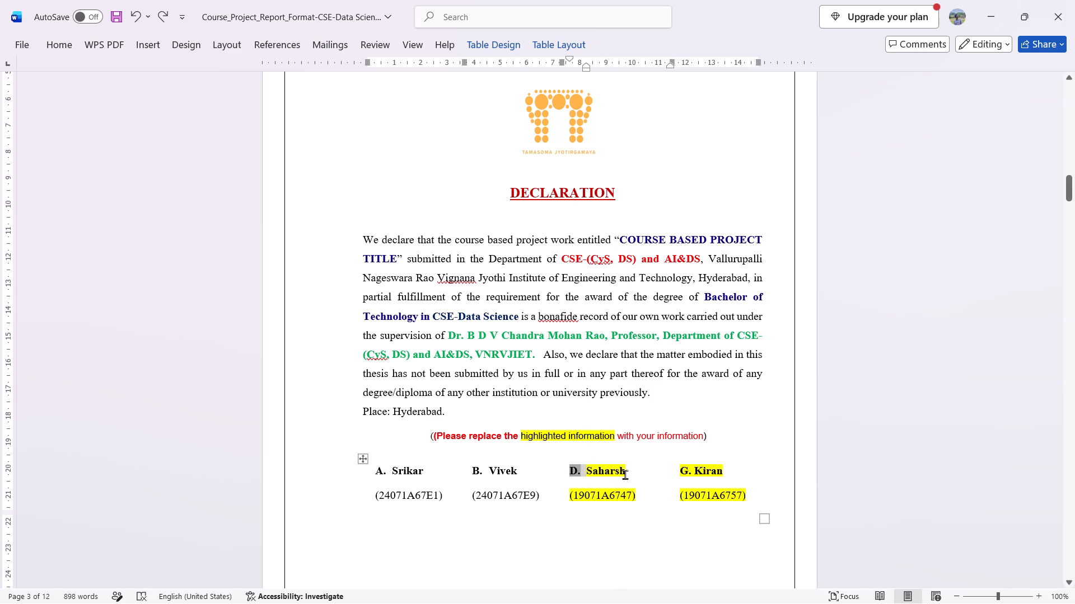
left_click_drag(625, 472, 583, 472)
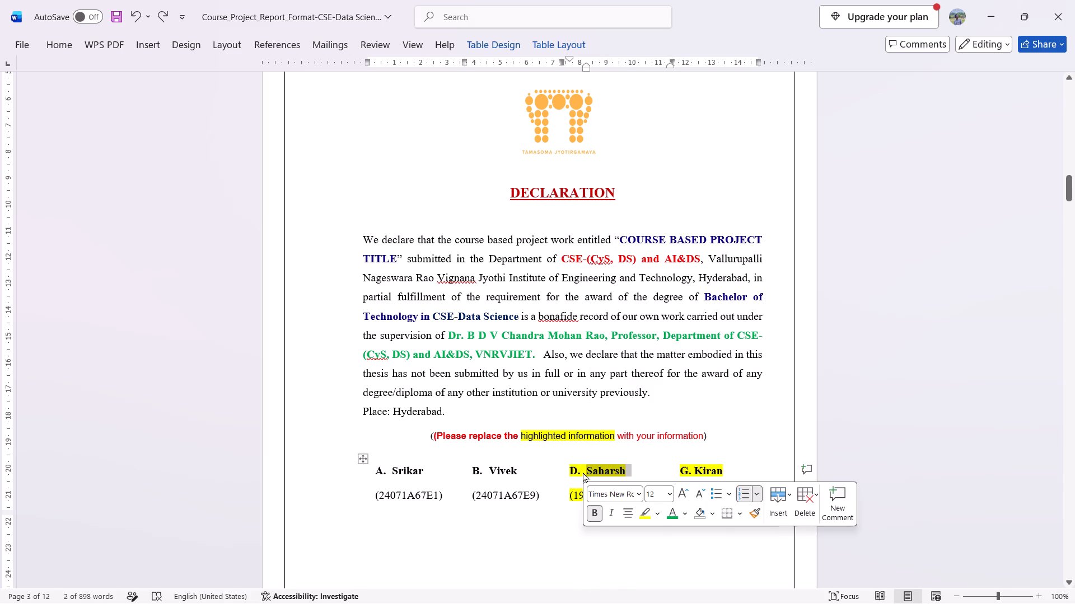
left_click(639, 513)
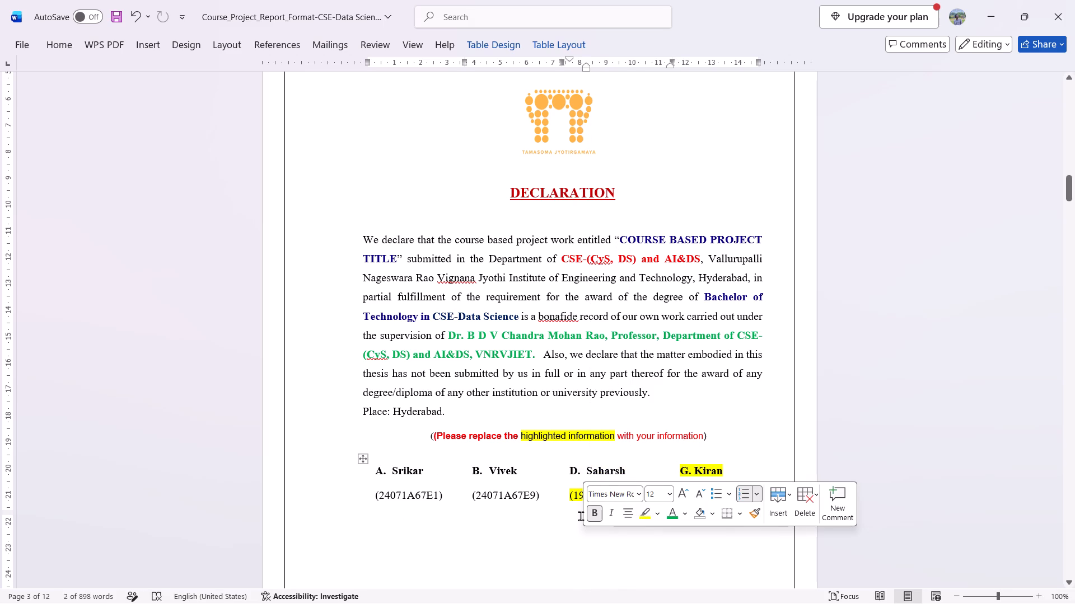
left_click(581, 516)
Replace the third student's sample roll number with a copy of the first student's, changing its last two characters to F2.
left_click_drag(571, 494, 602, 496)
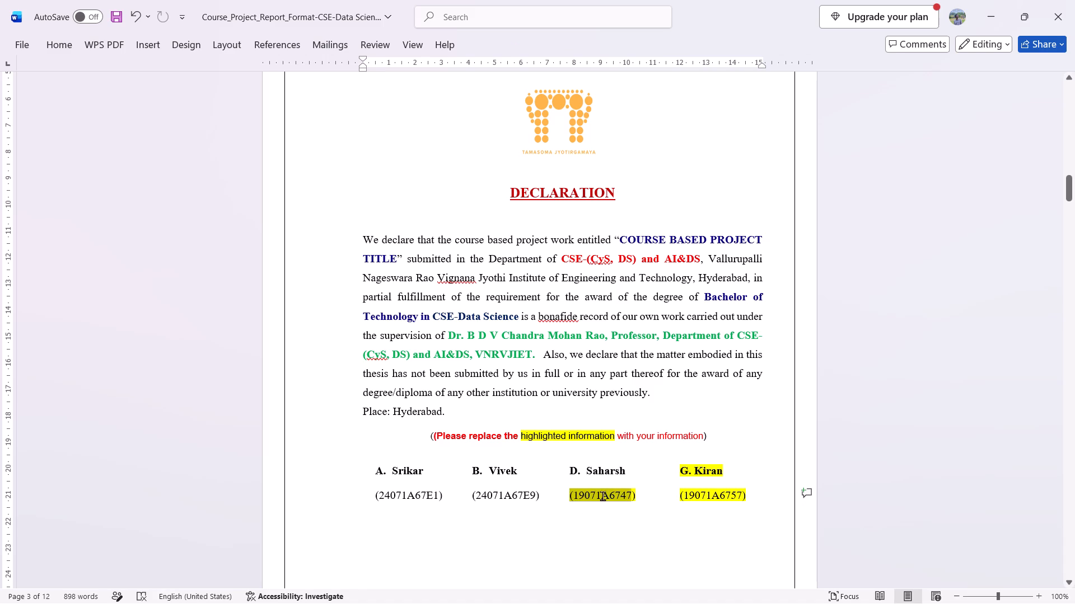
left_click_drag(602, 496, 635, 493)
key("ctrl+v")
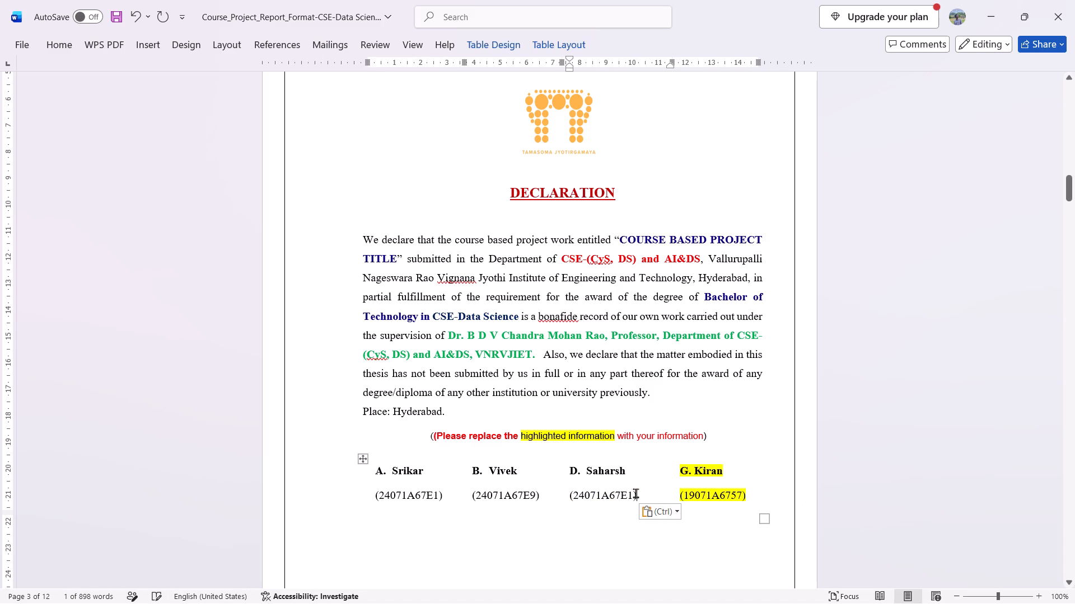
key("Left")
key("BackSpace")
key("BackSpace")
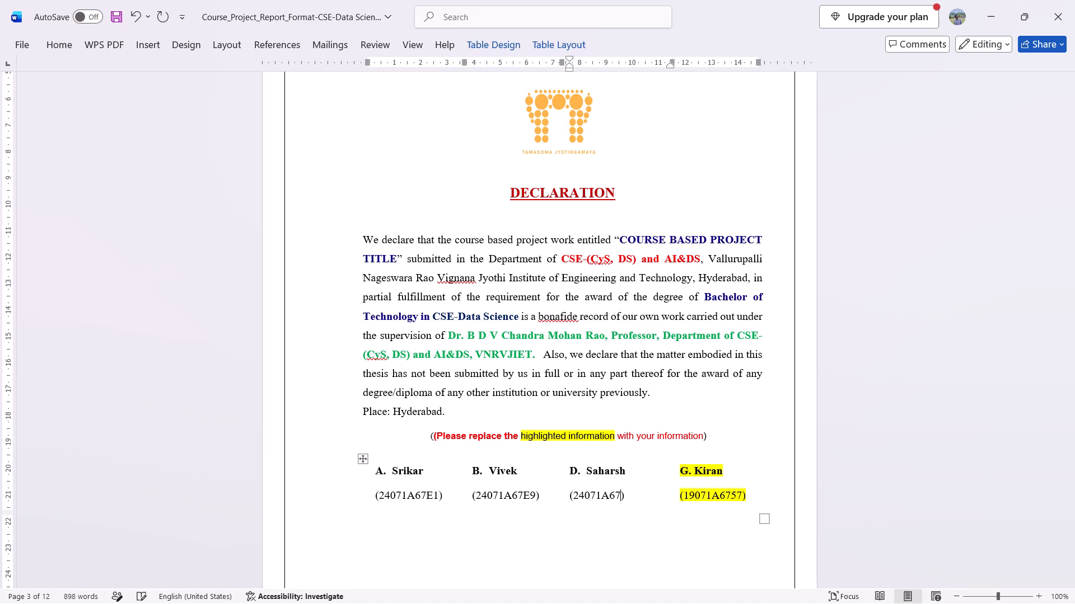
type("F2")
Replace the sample name in the fourth column of the declaration's student table with the fourth team member's name, preceded by the initial "E.".
left_click(723, 473)
key("BackSpace")
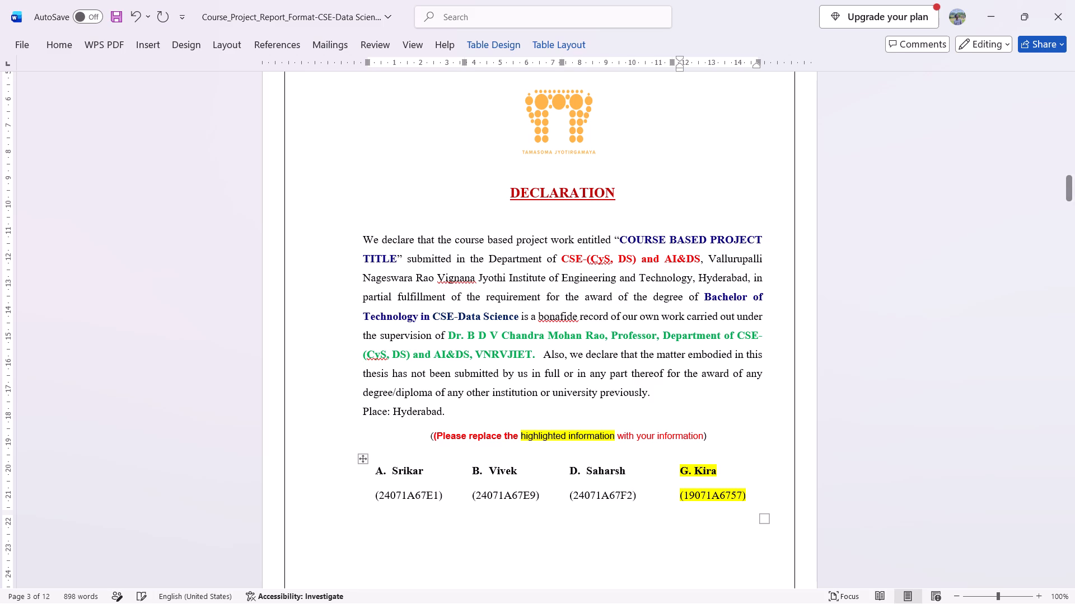
key("BackSpace")
key("BackSpace")
key("BackSpace")
key("BackSpace")
key("BackSpace")
key("BackSpace")
key("BackSpace")
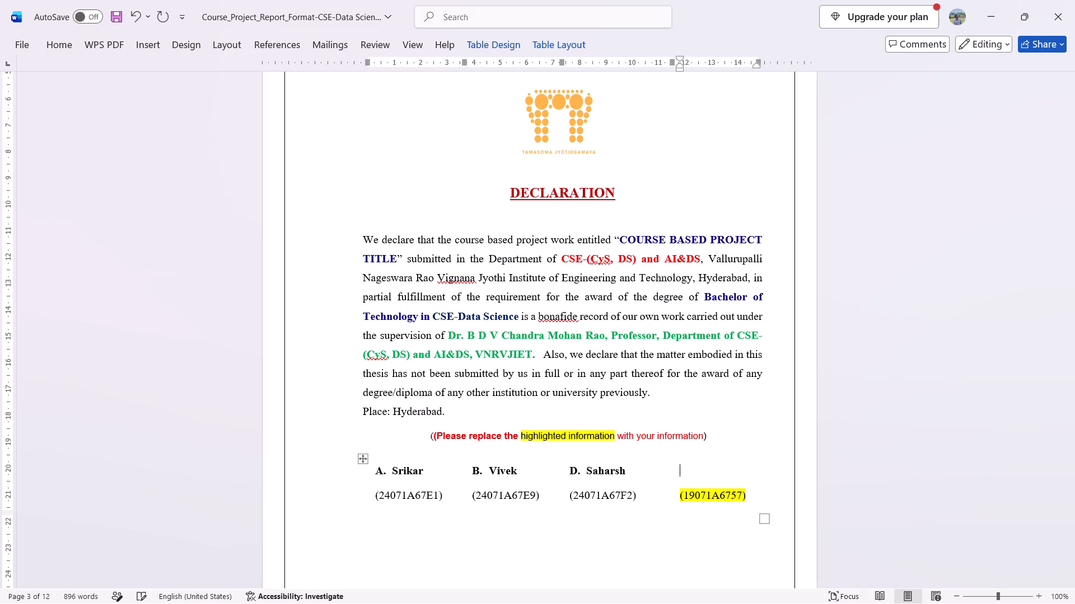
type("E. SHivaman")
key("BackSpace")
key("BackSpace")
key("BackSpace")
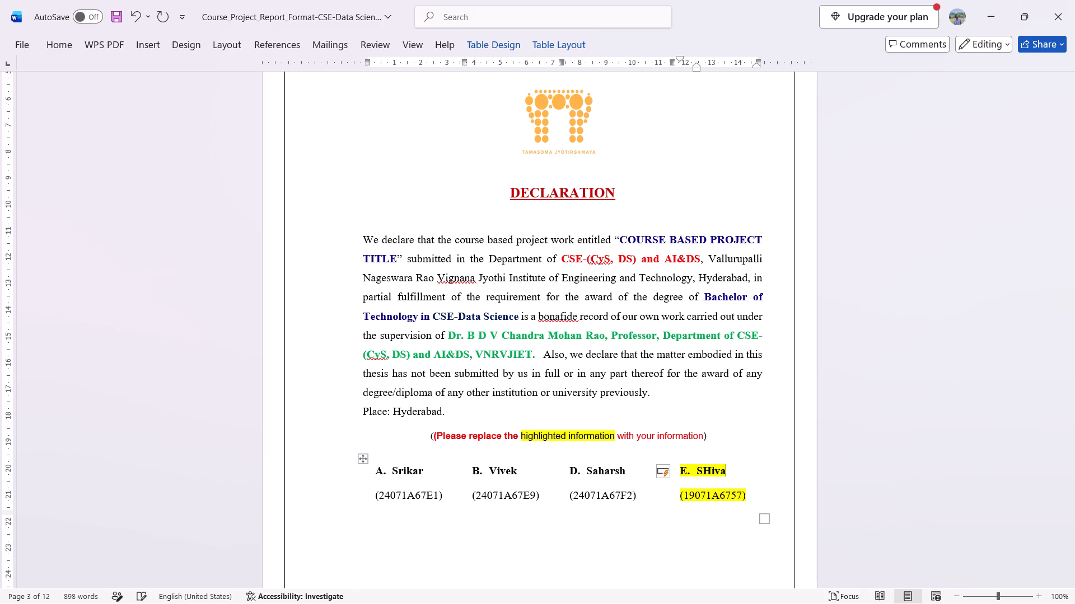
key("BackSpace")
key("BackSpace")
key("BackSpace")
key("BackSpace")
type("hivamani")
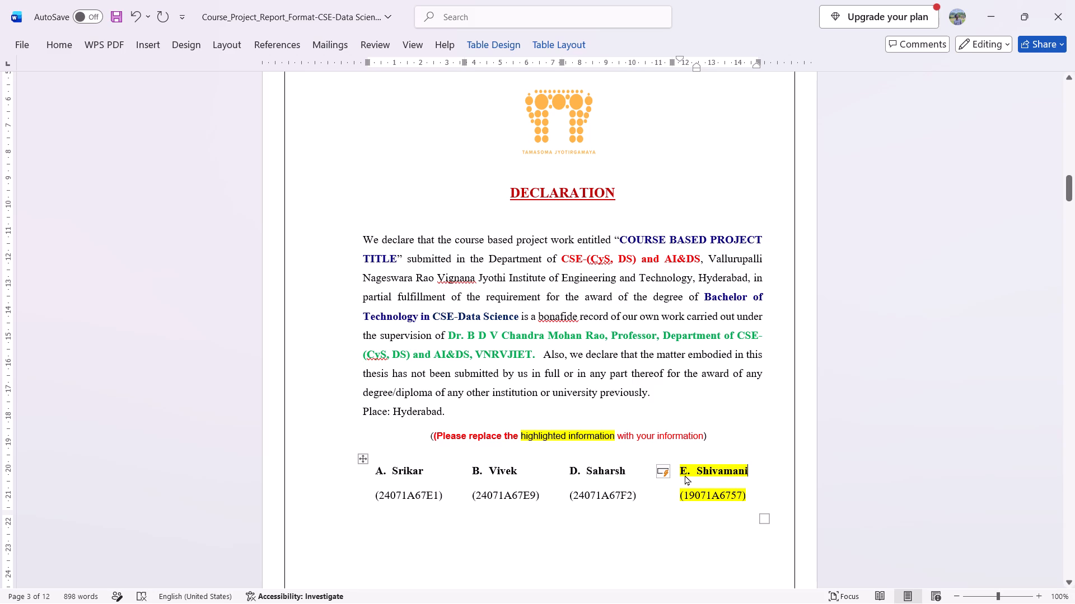
Remove the yellow highlight from the fourth student's name and initial in the declaration's student table.
left_click_drag(750, 472, 701, 470)
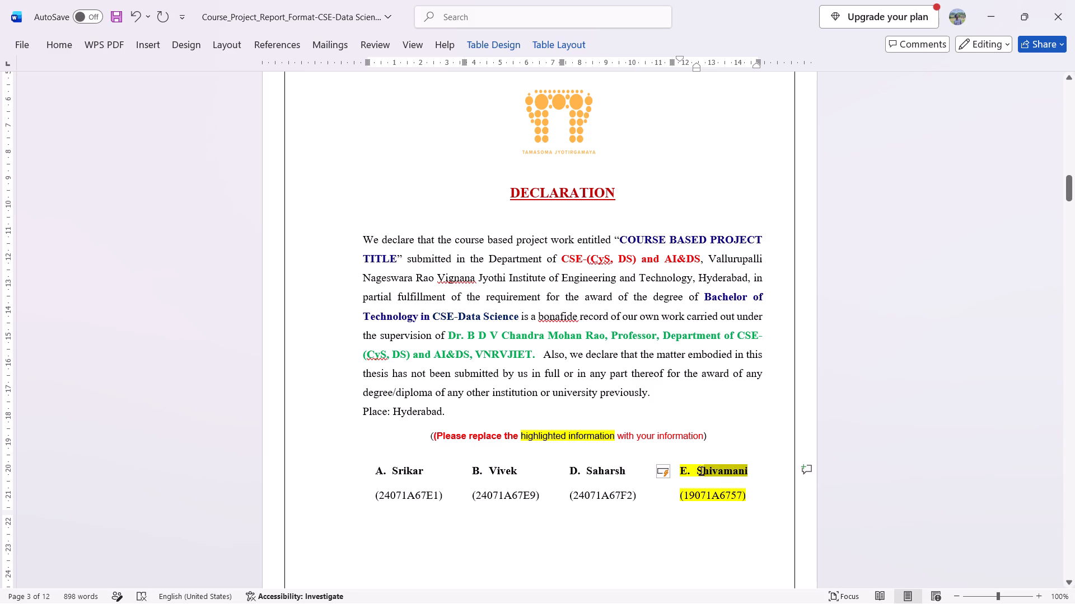
left_click_drag(701, 470, 691, 470)
left_click(756, 511)
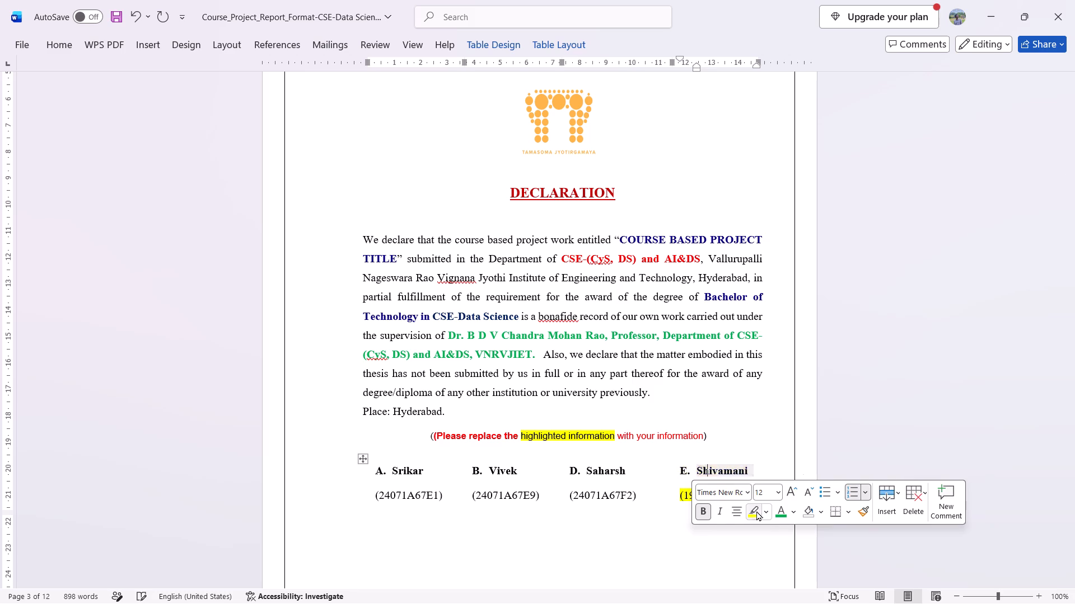
Replace the fourth student's sample roll number with the copied first student's number, changing its last two characters to F4.
left_click(666, 503)
left_click_drag(679, 495, 754, 492)
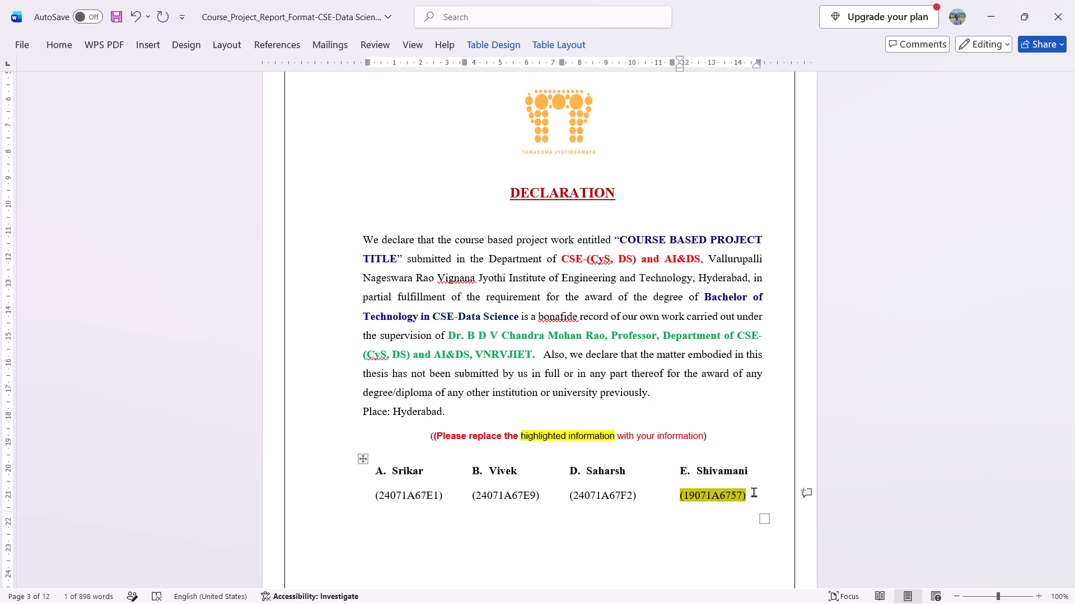
key("ctrl+v")
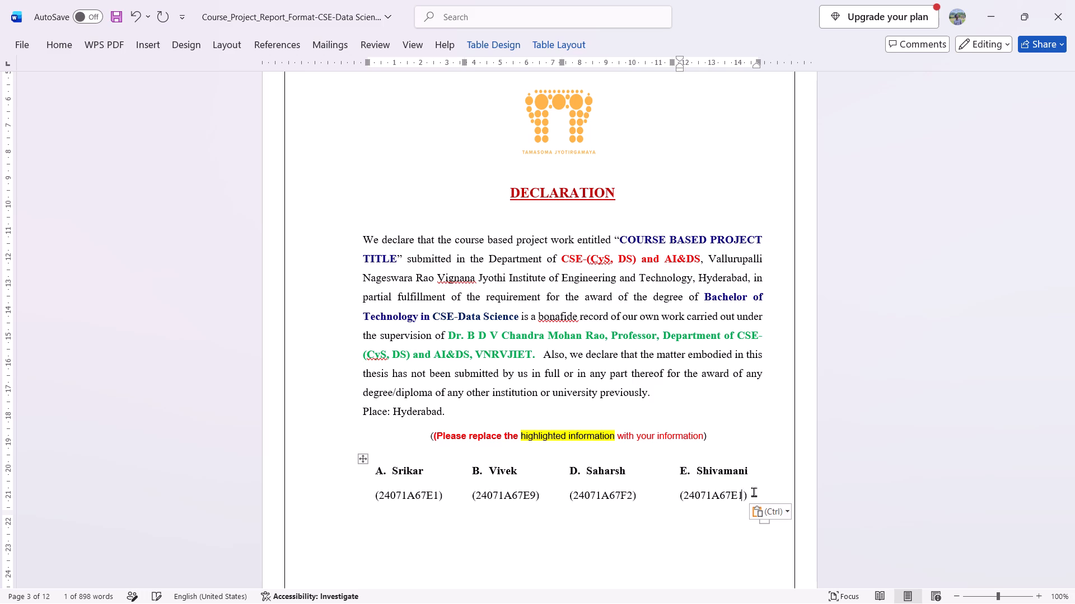
key("Left")
key("BackSpace")
key("BackSpace")
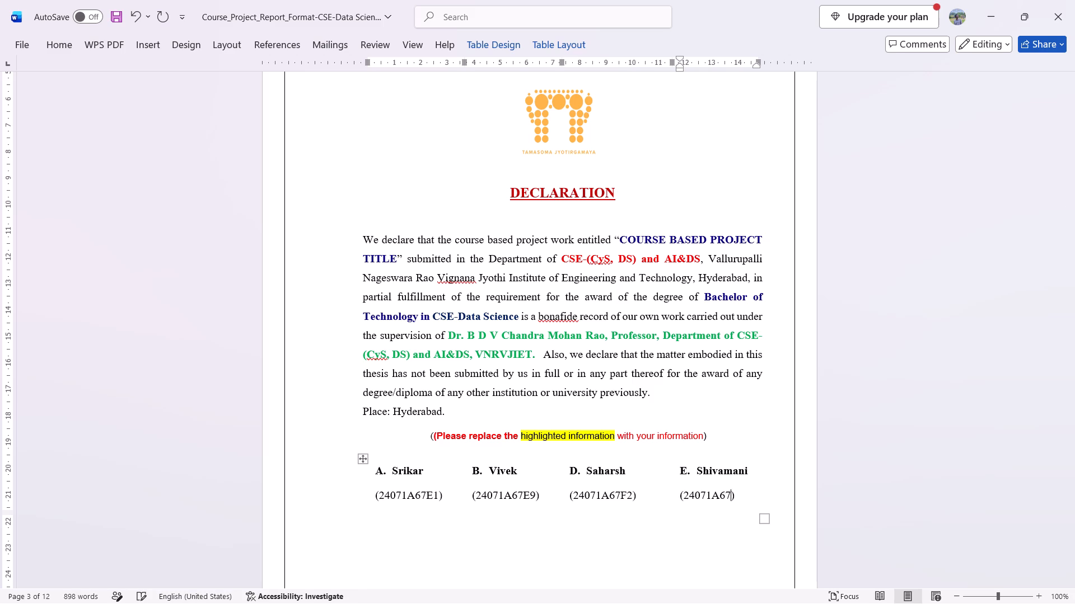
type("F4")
Delete the instruction line about replacing the highlighted information above the declaration's student table.
left_click_drag(714, 434, 533, 436)
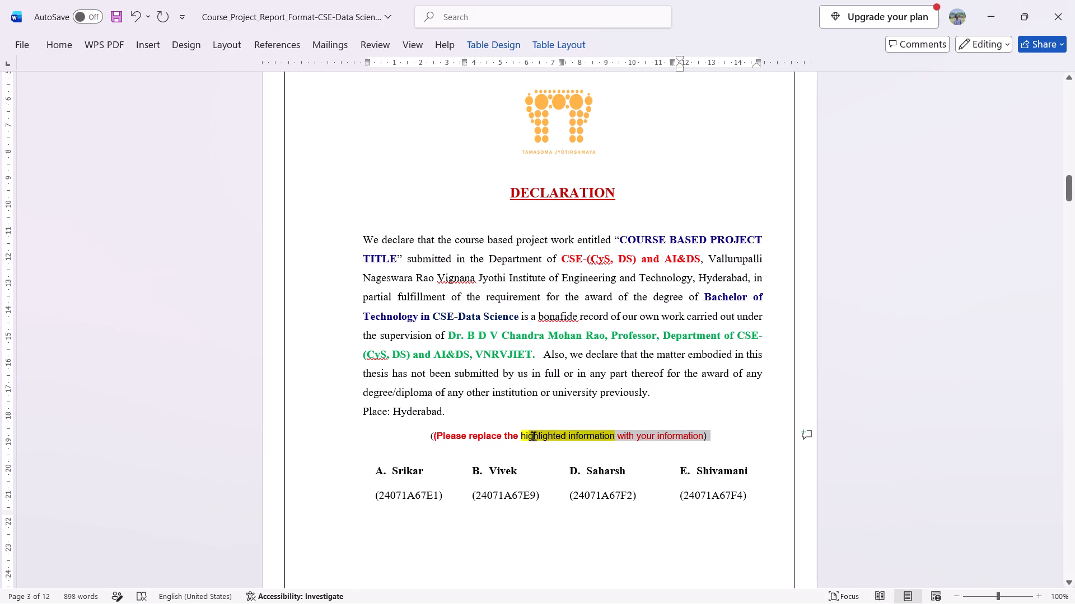
left_click_drag(533, 436, 428, 434)
key("BackSpace")
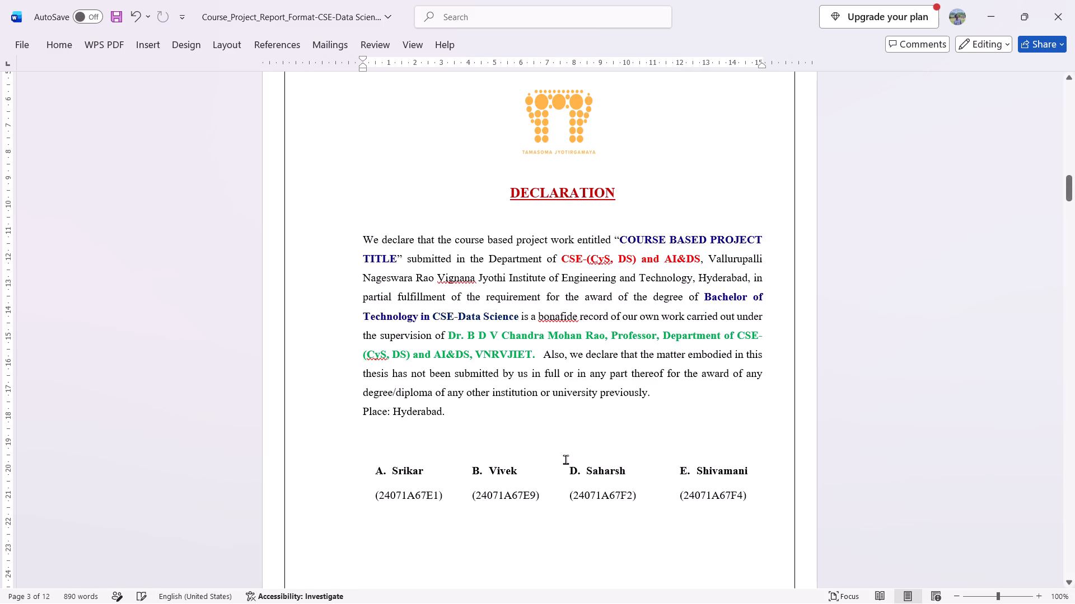
scroll(565, 459, "down", 1)
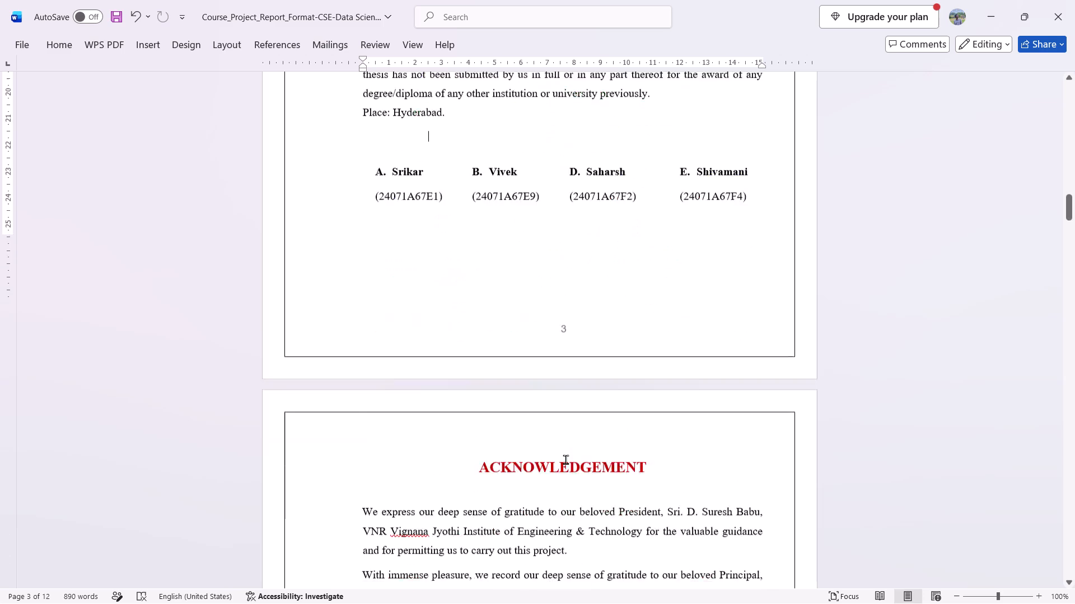
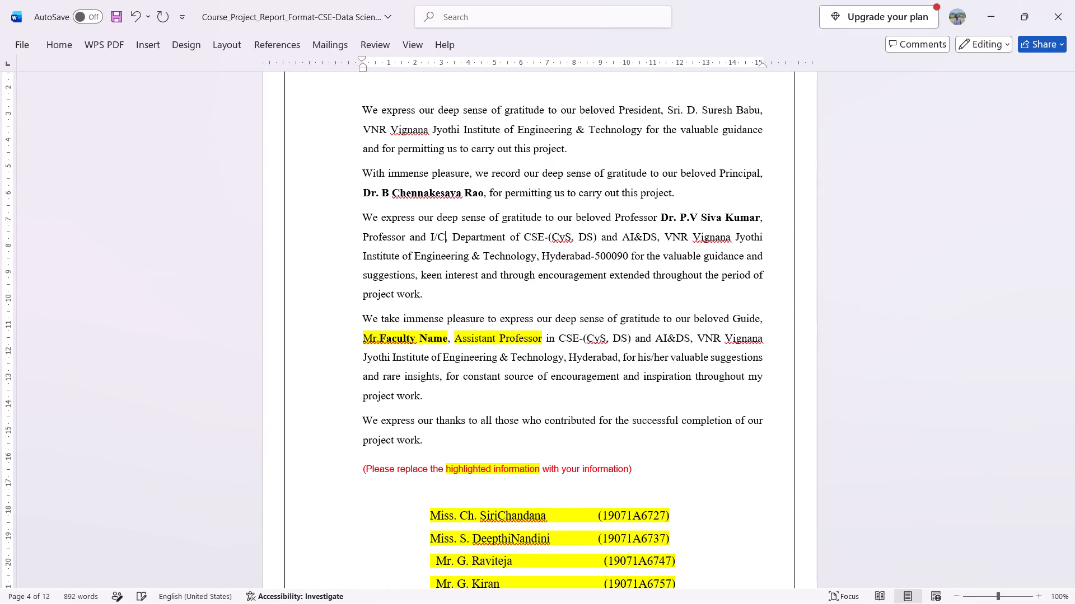
Replace "I/C" with "Head" in the professor's title in the acknowledgement and remove the comma before "Department".
key("BackSpace")
key("BackSpace")
key("BackSpace")
type("Head")
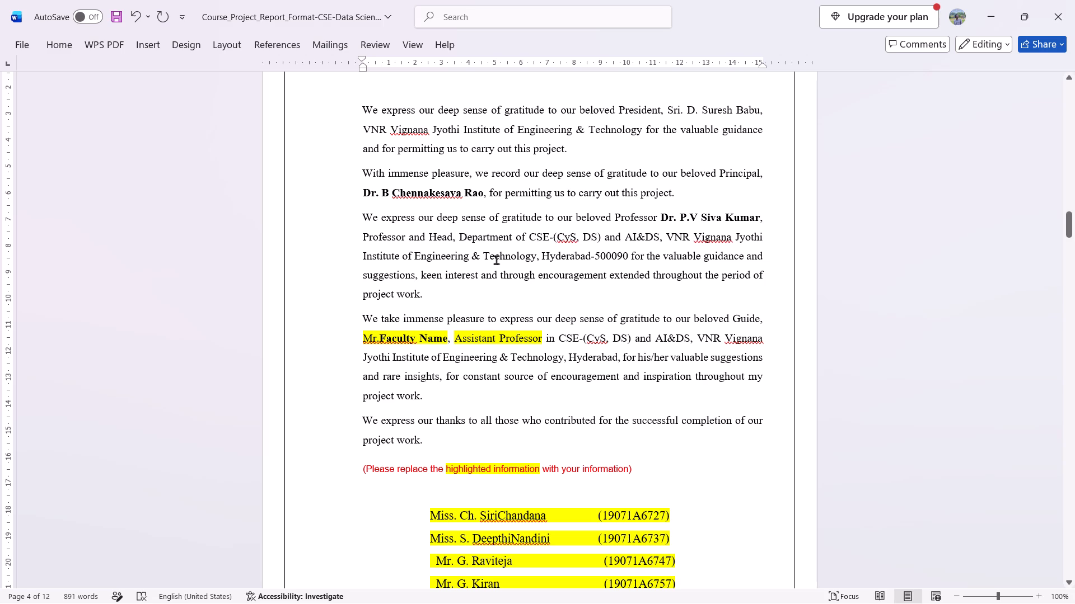
key("Right")
key("BackSpace")
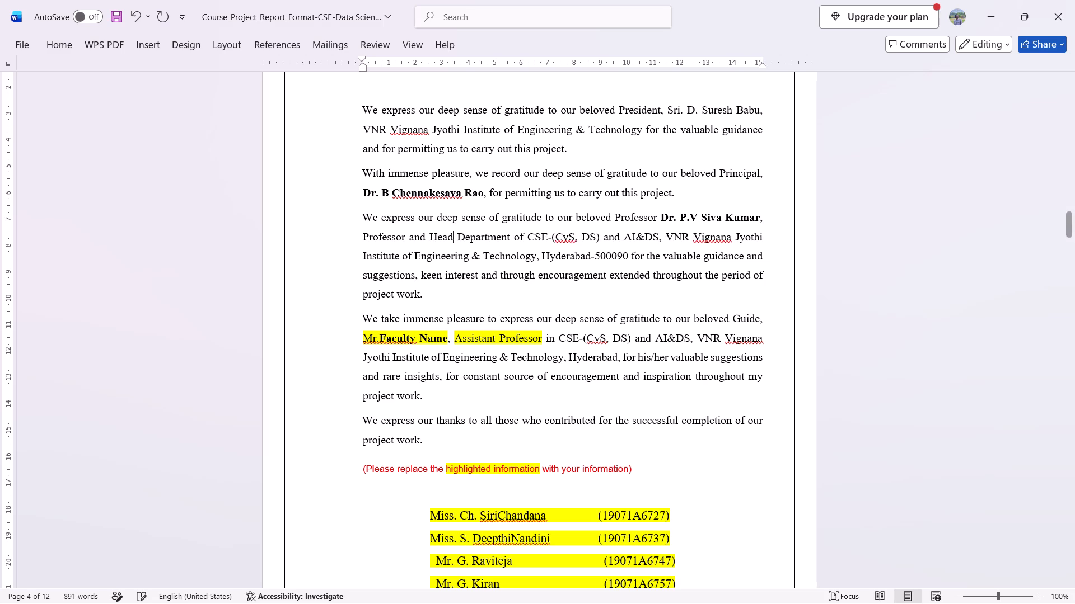
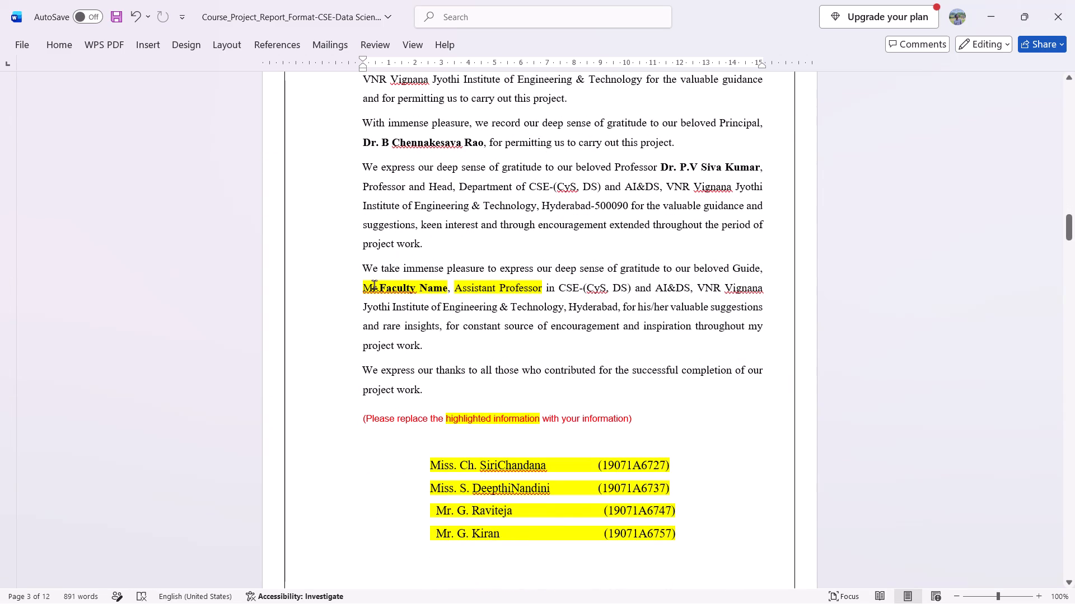
Replace the highlighted faculty name placeholder in the guide paragraph of the acknowledgement with the copied guide's name.
left_click_drag(364, 287, 441, 287)
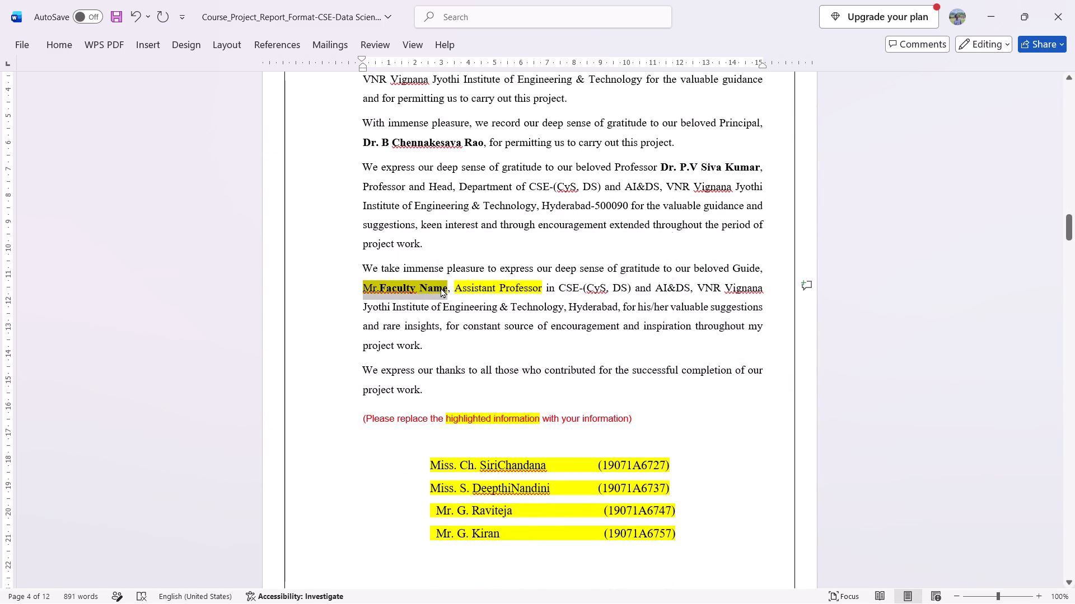
key("ctrl+v")
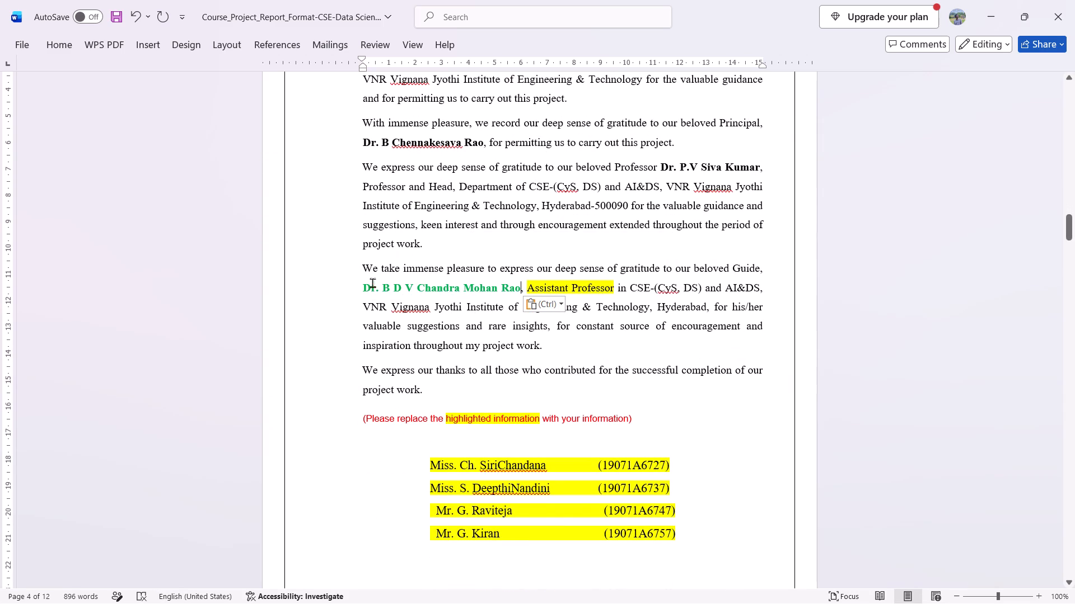
Change the font colour of the guide's name in the acknowledgement to black, with the name in bold.
left_click_drag(365, 287, 517, 289)
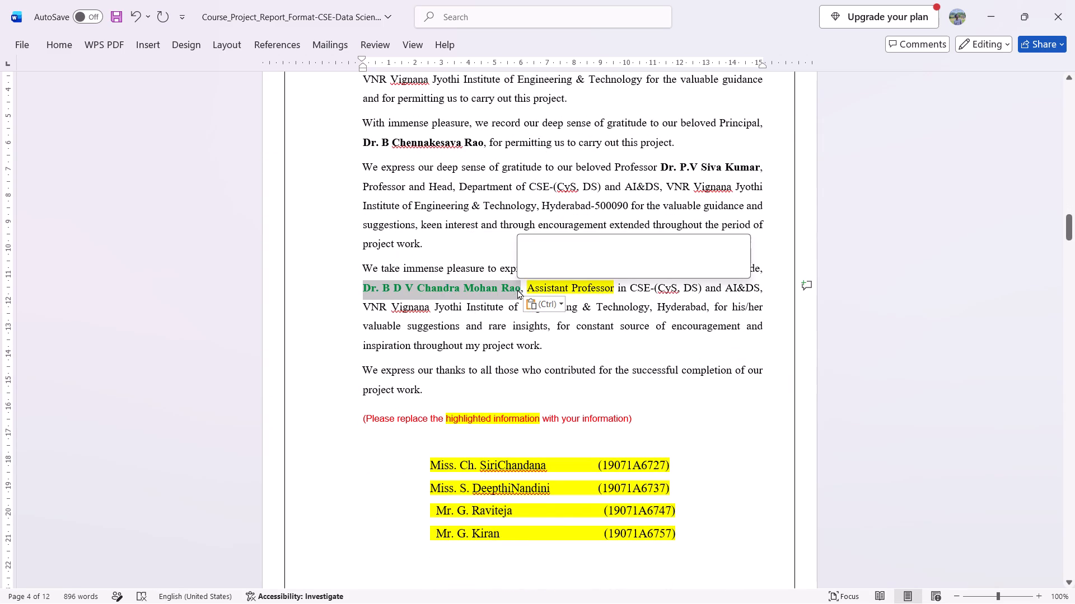
left_click(526, 267)
left_click(526, 267)
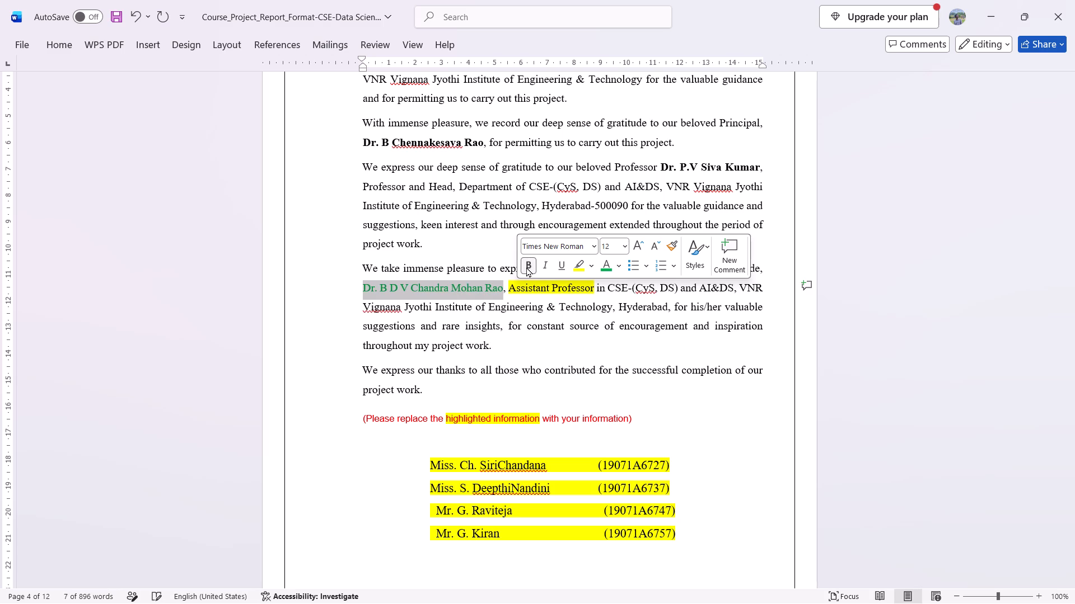
left_click(611, 266)
left_click(624, 269)
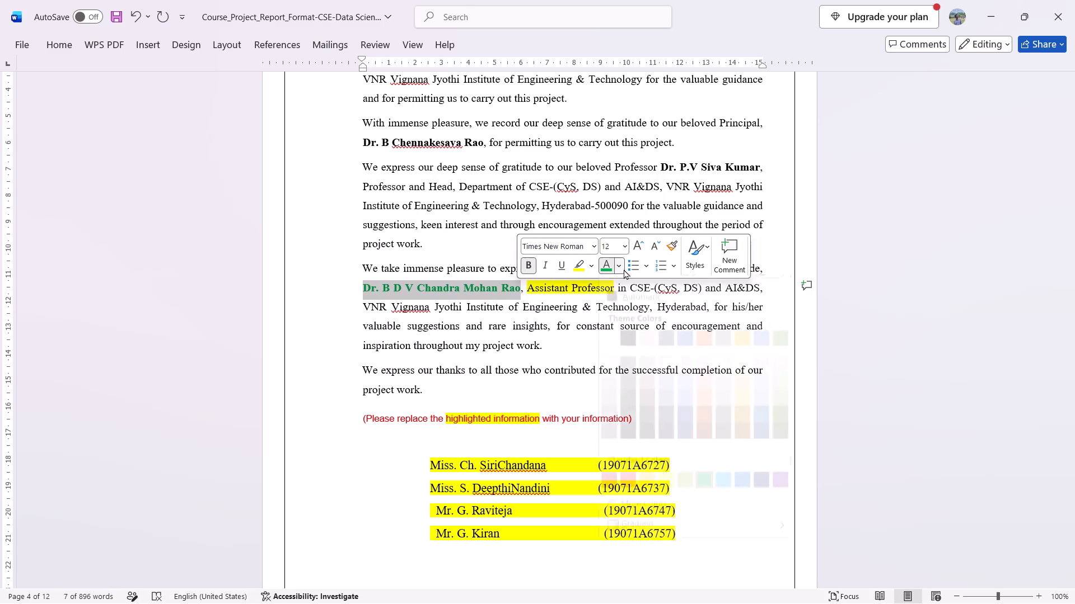
left_click(628, 353)
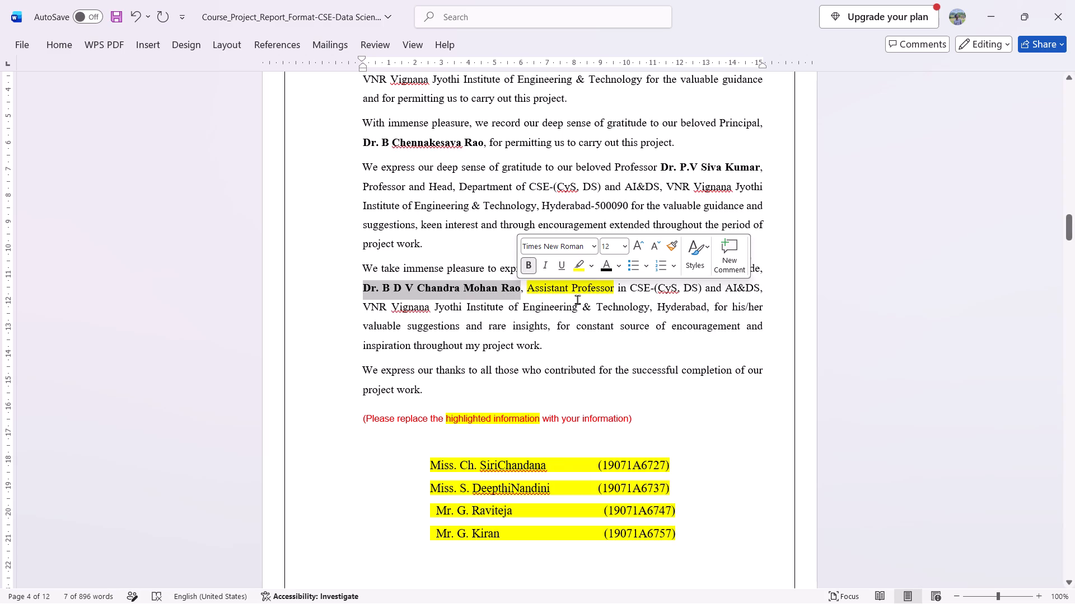
left_click(577, 298)
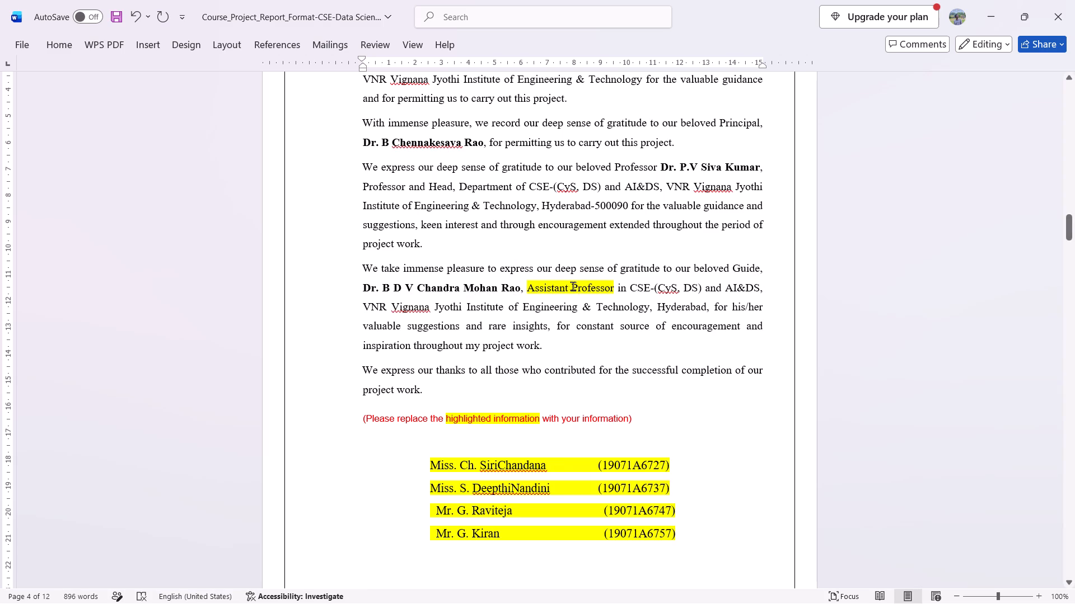
Delete the word "Assistant" from the guide's title so that it reads "Professor".
left_click(572, 286)
key("BackSpace")
key("BackSpace")
key("BackSpace")
key("BackSpace")
key("BackSpace")
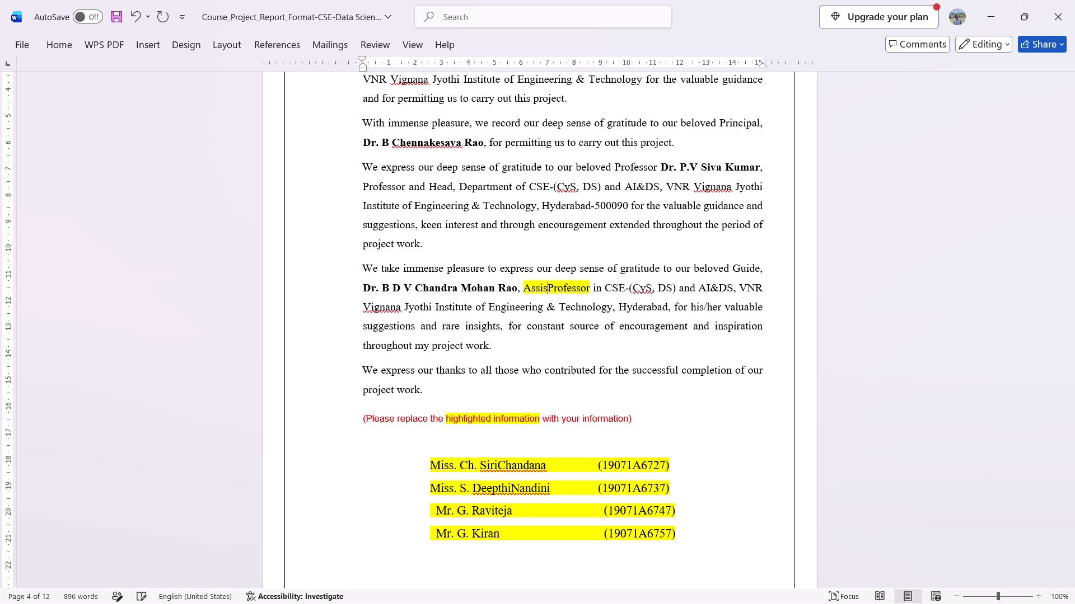
key("BackSpace")
key("BackSpace")
key("BackSpace")
key("BackSpace")
key("BackSpace")
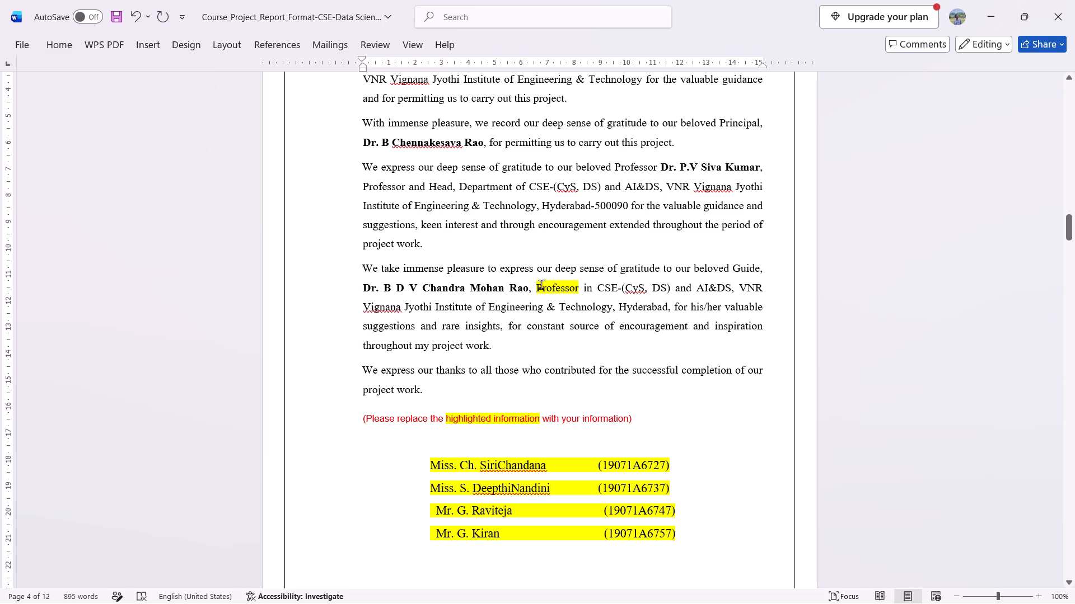
Remove the yellow highlight from the word "Professor" after the guide's name.
left_click_drag(535, 287, 580, 280)
left_click(643, 251)
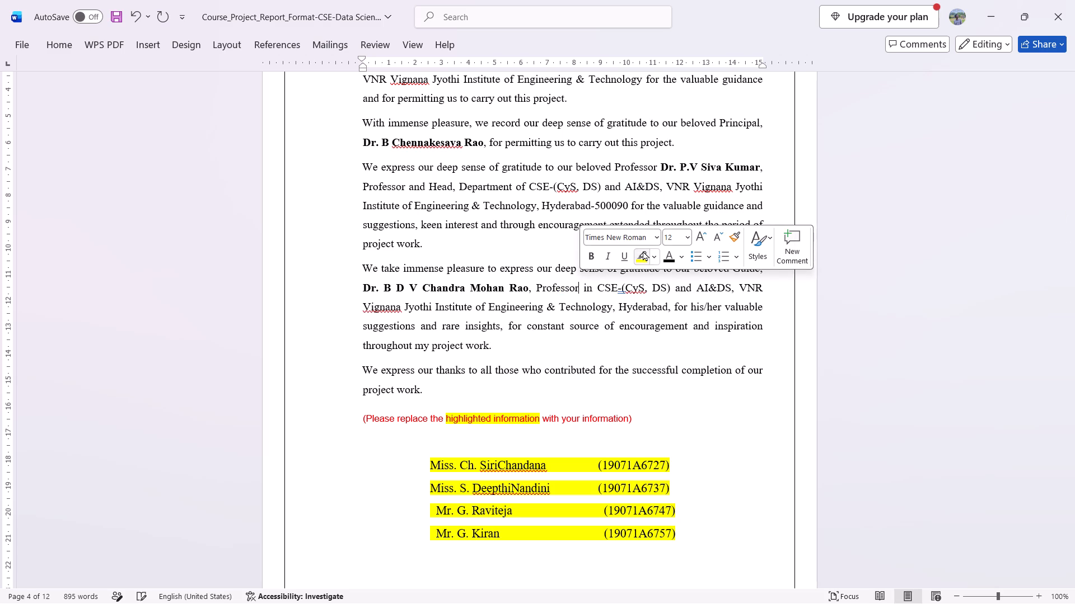
left_click(666, 252)
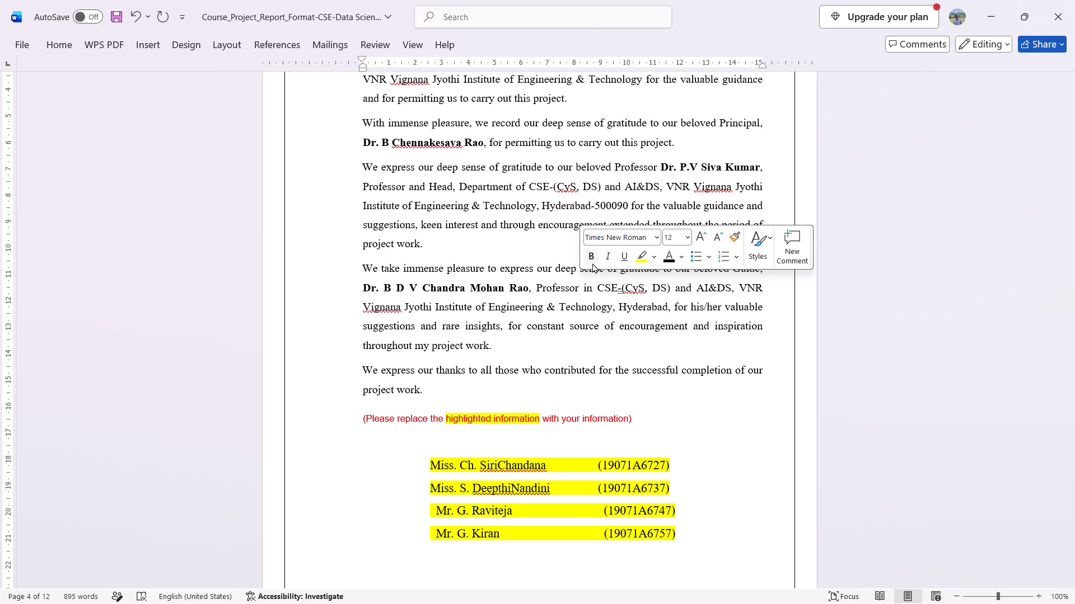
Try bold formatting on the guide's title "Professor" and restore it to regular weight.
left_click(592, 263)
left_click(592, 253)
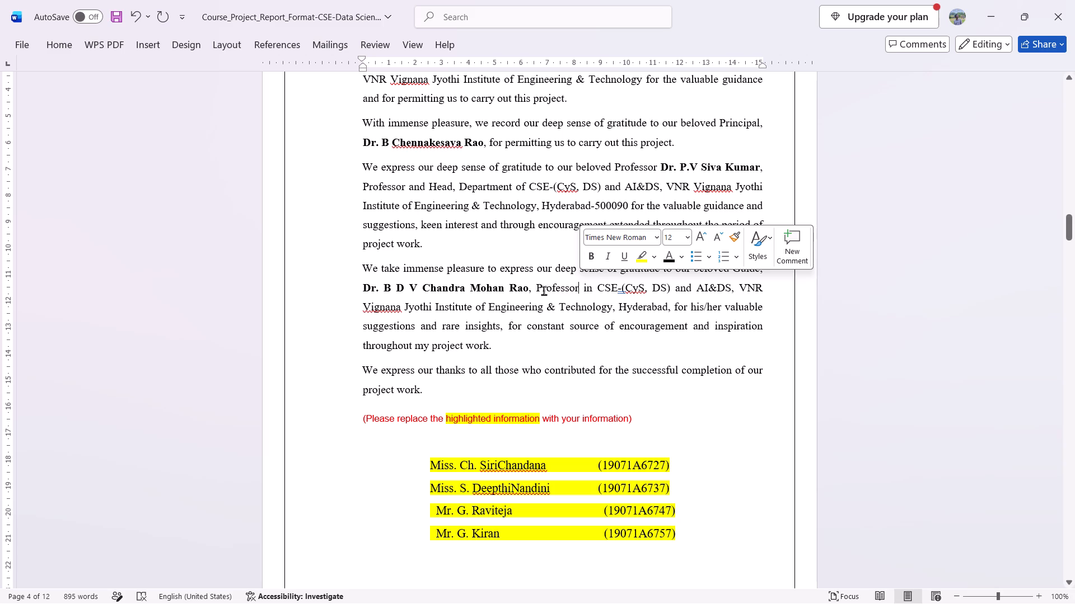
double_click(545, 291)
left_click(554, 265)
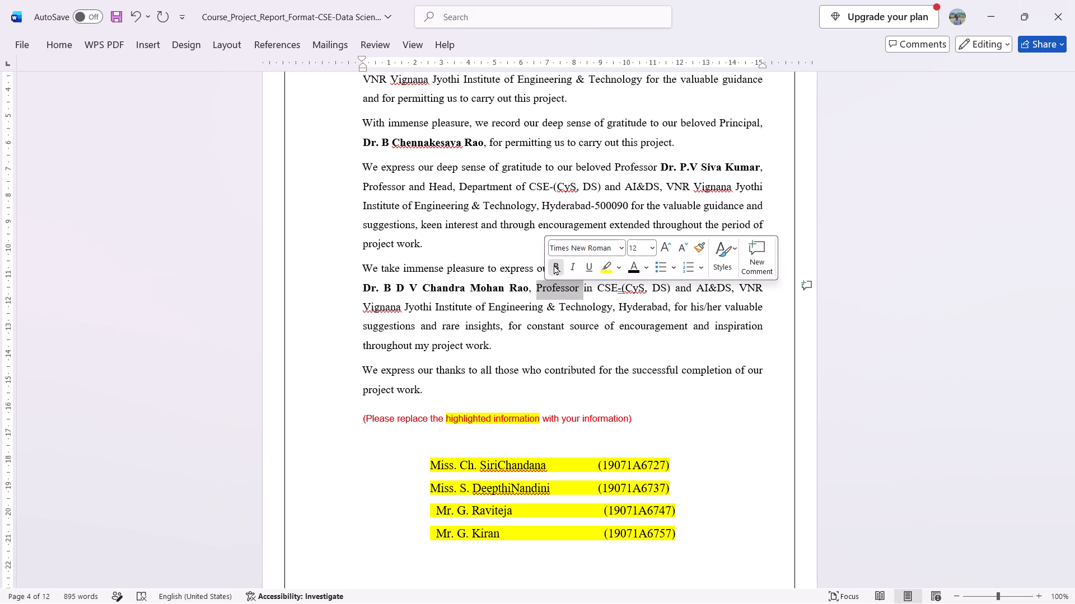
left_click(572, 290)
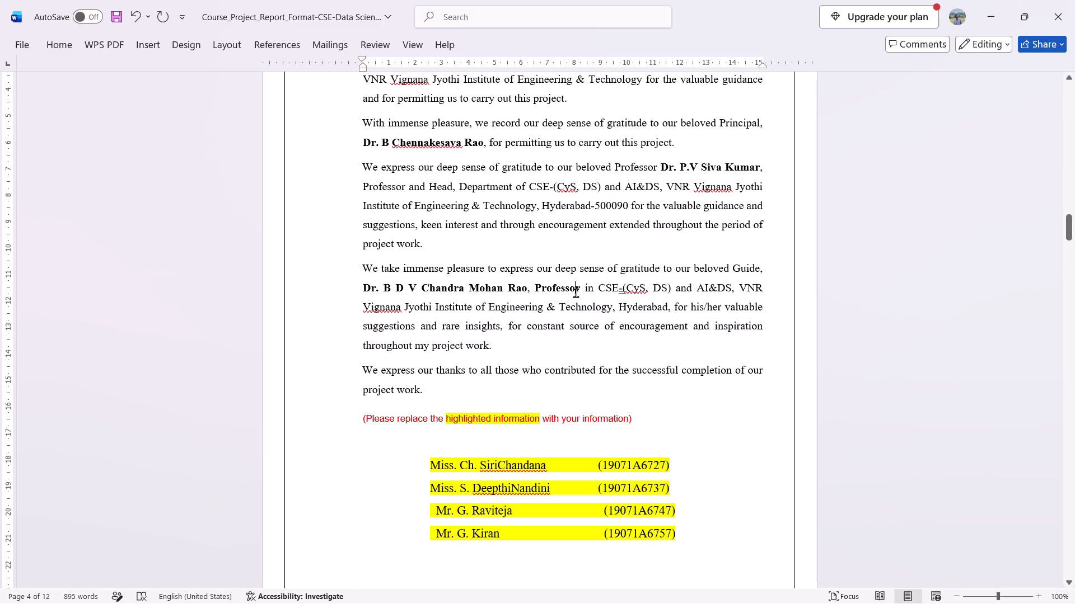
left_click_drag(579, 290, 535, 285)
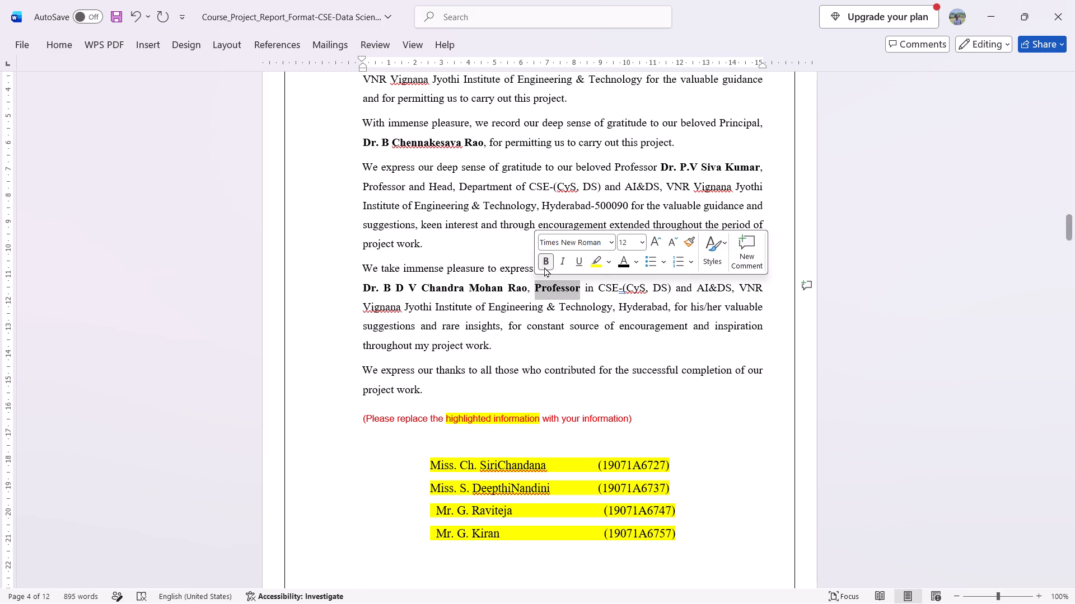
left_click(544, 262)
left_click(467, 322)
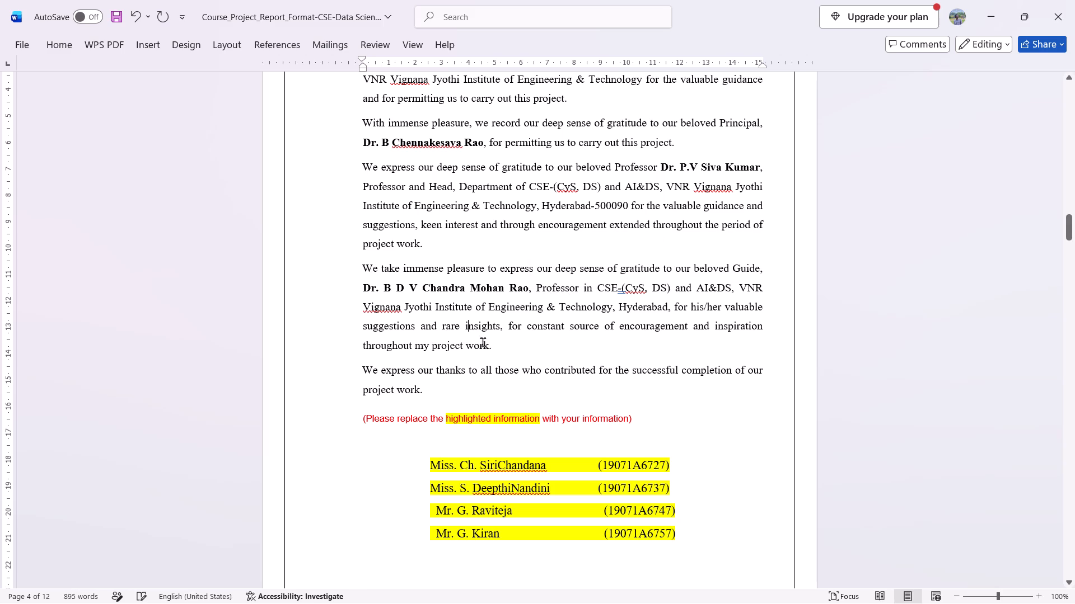
Replace the first student's name in the acknowledgement list with the first team member's name, adding spaces to align the roll number column.
scroll(488, 347, "down", 1)
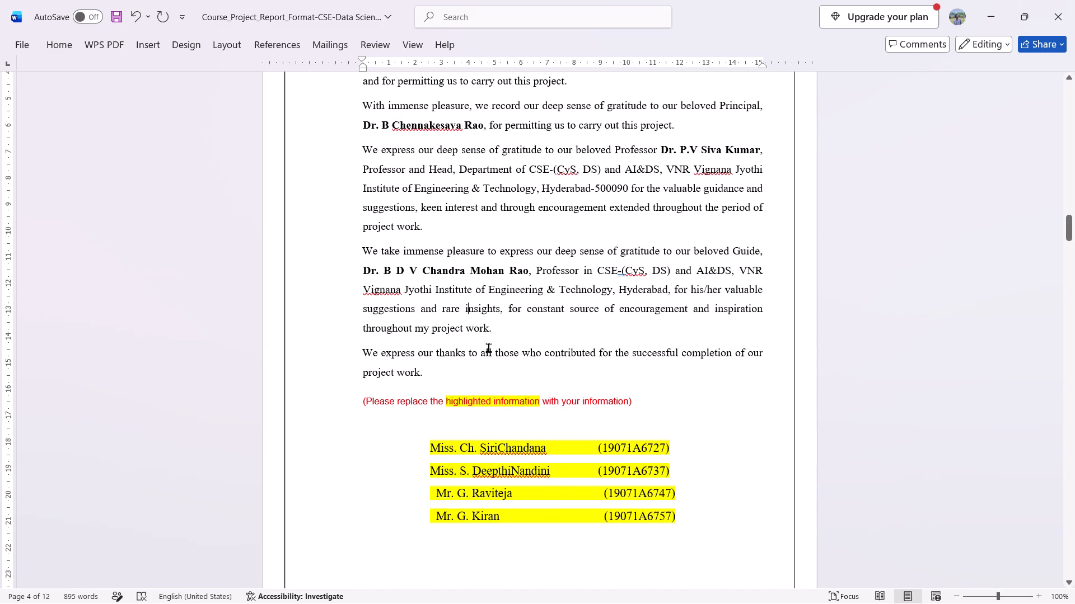
scroll(488, 347, "down", 1)
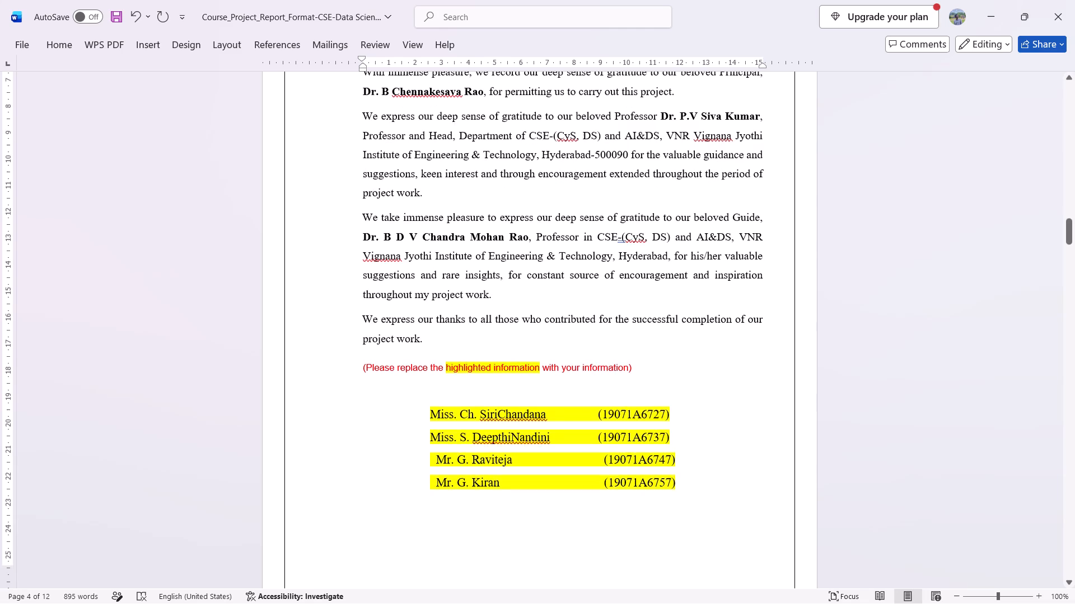
scroll(488, 347, "down", 1)
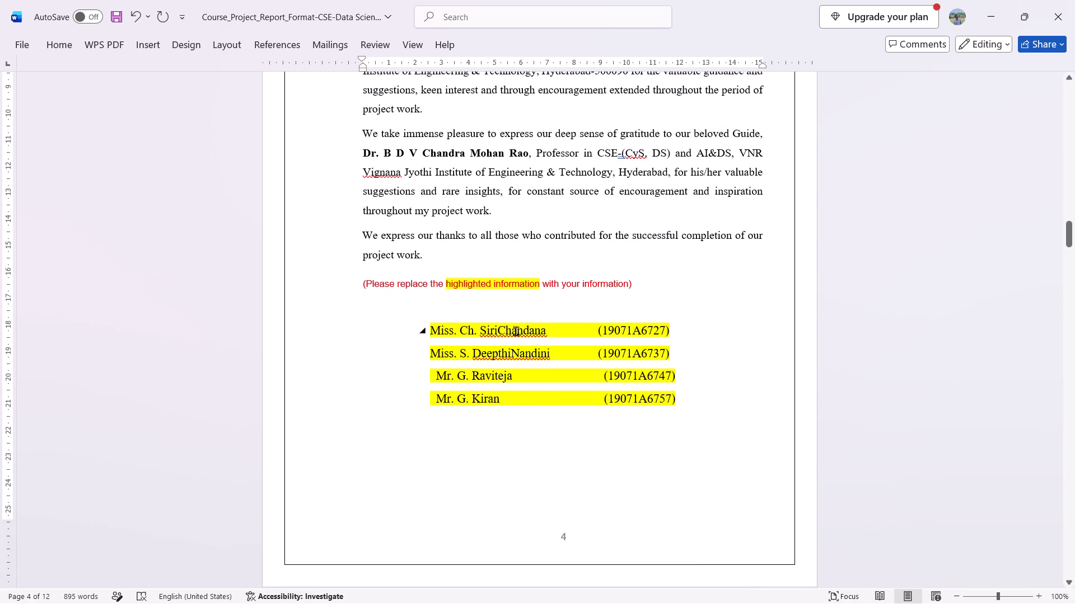
left_click(548, 329)
key("BackSpace")
key("BackSpace")
key("BackSpace")
key("BackSpace")
key("BackSpace")
key("BackSpace")
key("BackSpace")
key("BackSpace")
key("BackSpace")
key("BackSpace")
key("BackSpace")
key("BackSpace")
key("BackSpace")
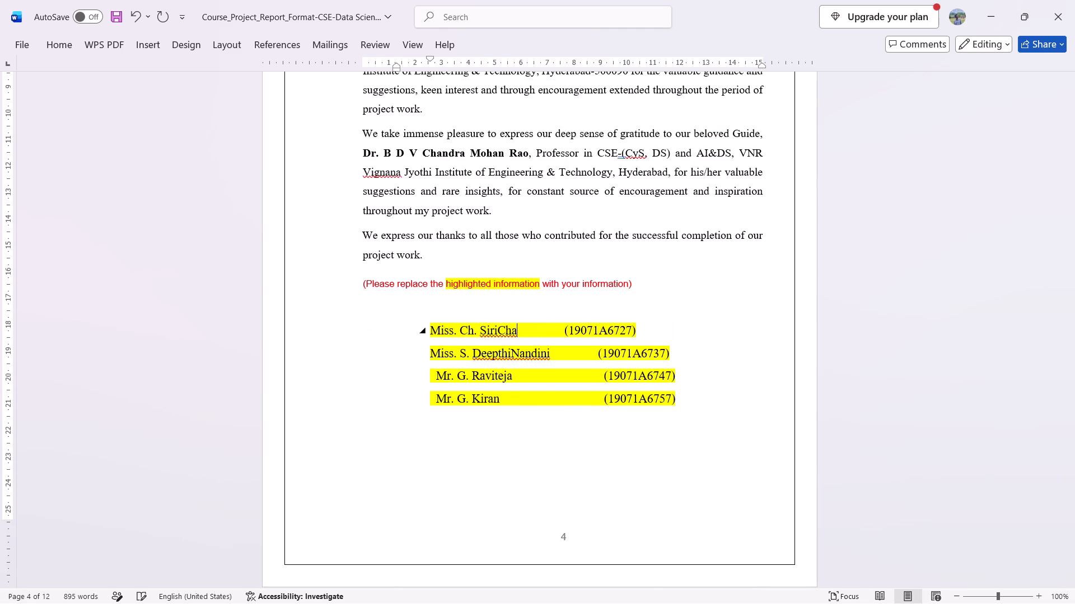
key("BackSpace")
key("BackSpace")
key("BackSpace")
key("BackSpace")
key("BackSpace")
key("BackSpace")
key("BackSpace")
key("BackSpace")
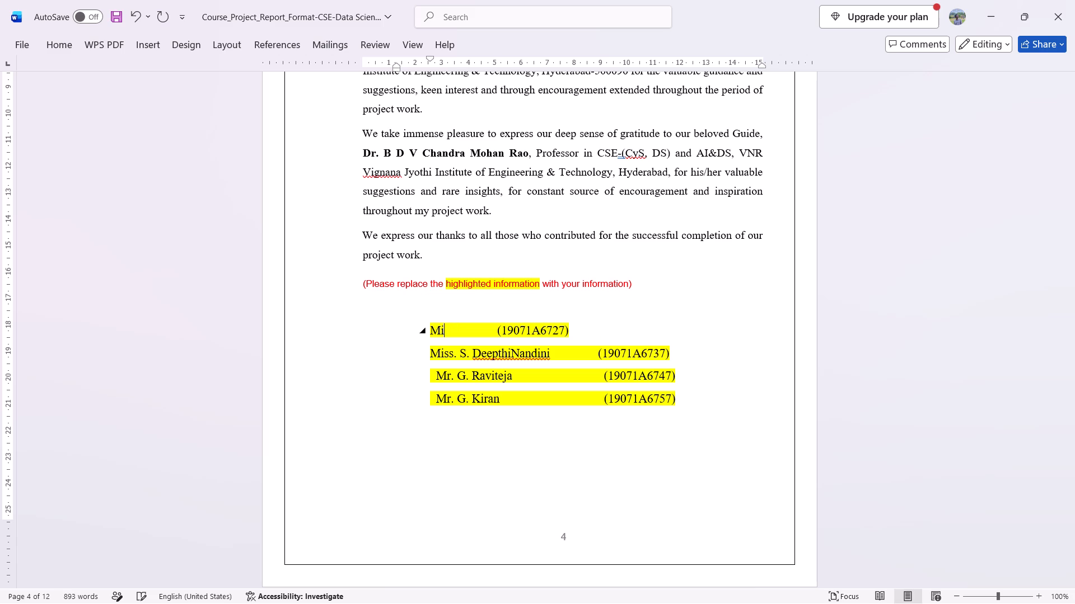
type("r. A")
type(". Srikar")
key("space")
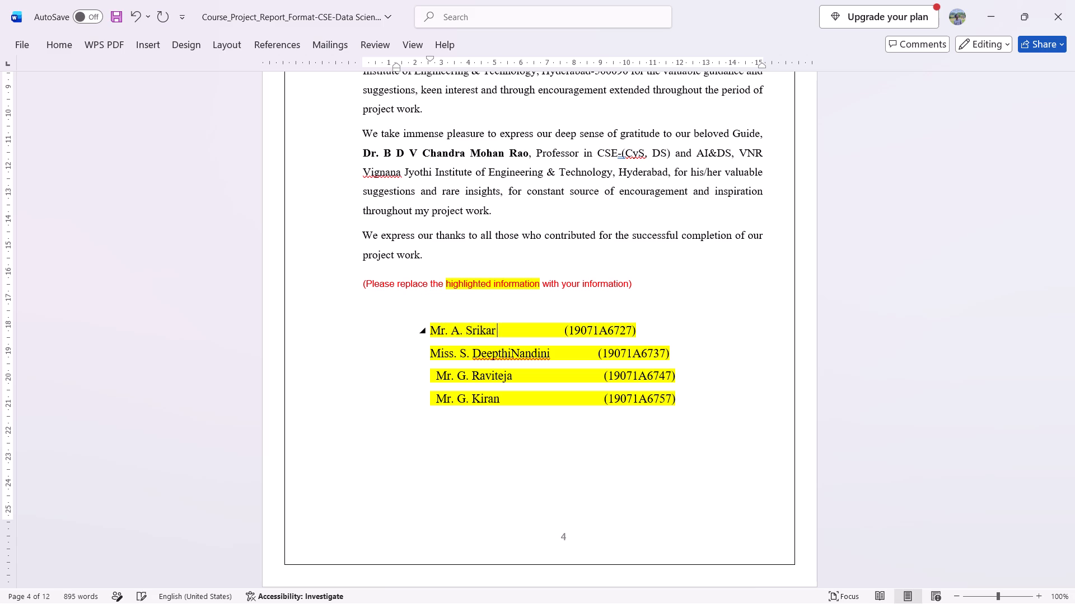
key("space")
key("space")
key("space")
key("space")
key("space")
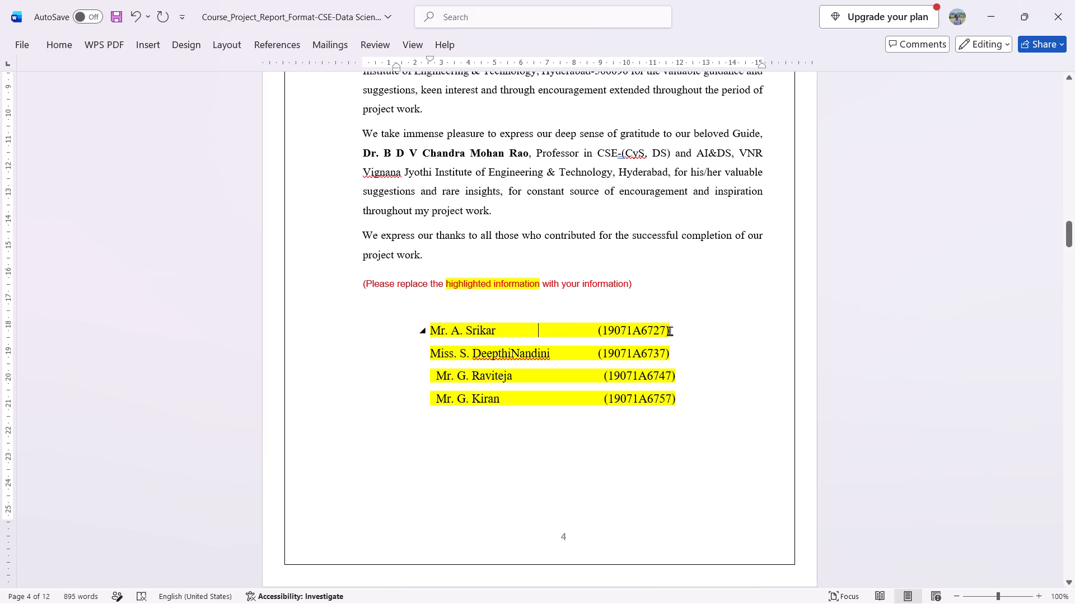
Replace the roll number in the list's first line with the first team member's roll number, inside the brackets.
left_click(665, 328)
key("BackSpace")
key("BackSpace")
key("BackSpace")
key("BackSpace")
key("BackSpace")
key("BackSpace")
key("BackSpace")
key("BackSpace")
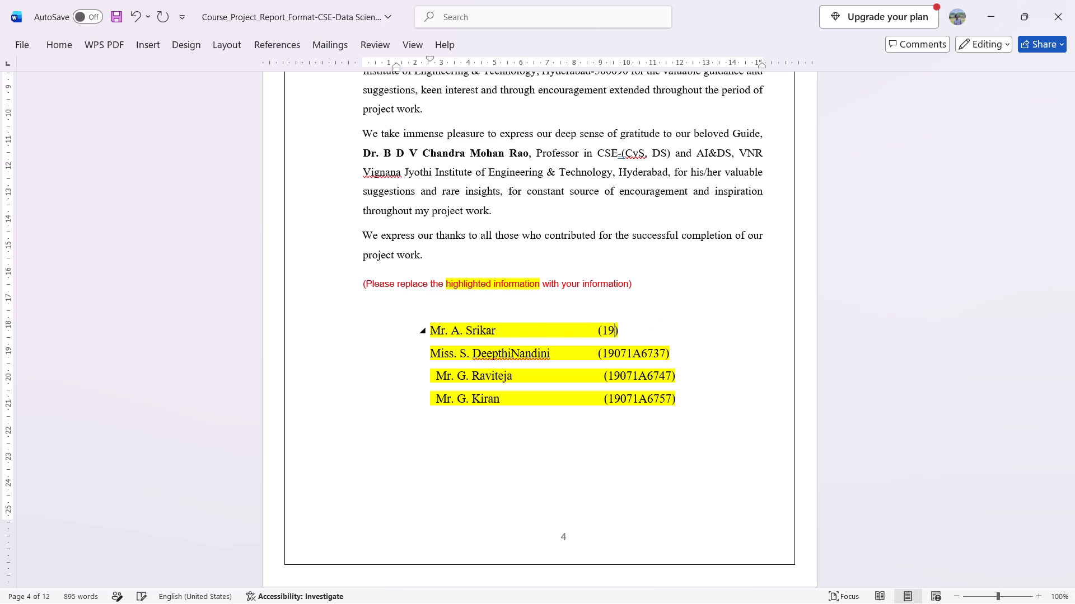
key("BackSpace")
key("BackSpace")
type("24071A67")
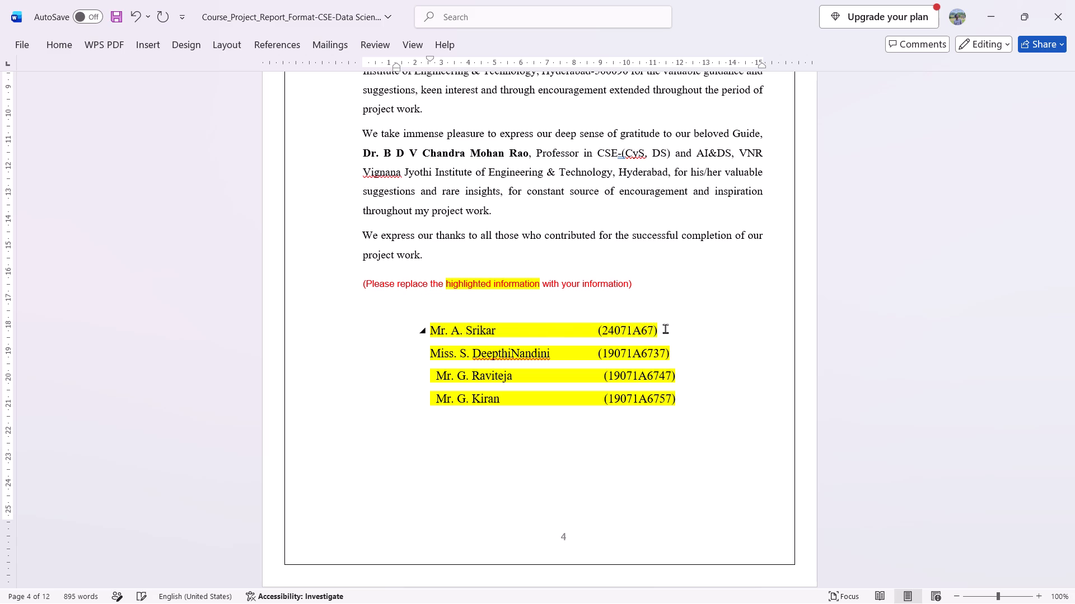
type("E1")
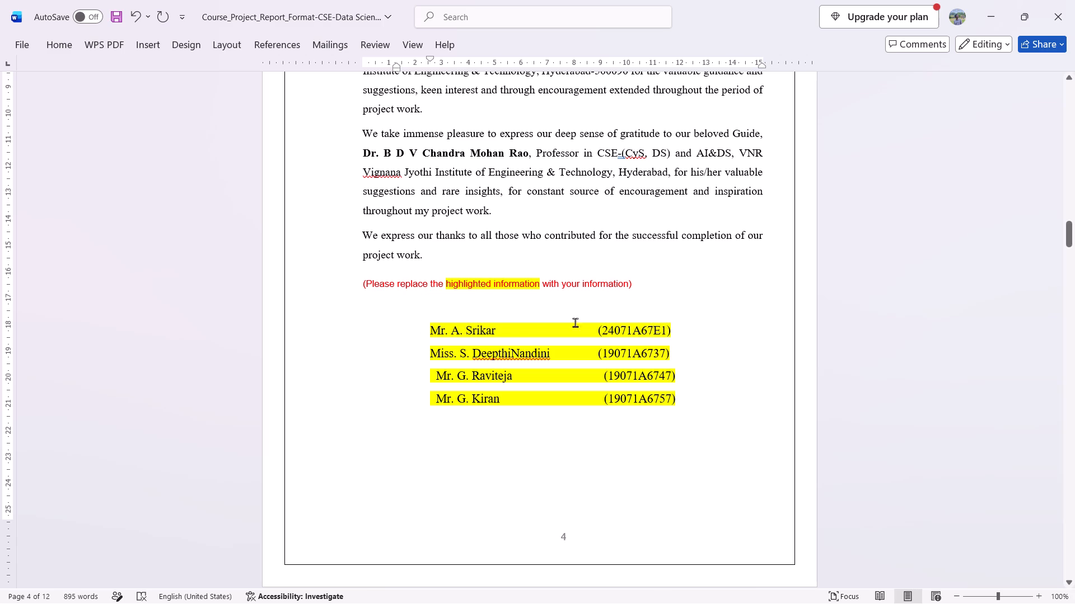
Remove the yellow highlight from the first team member's name and roll number line.
left_click_drag(433, 327, 538, 325)
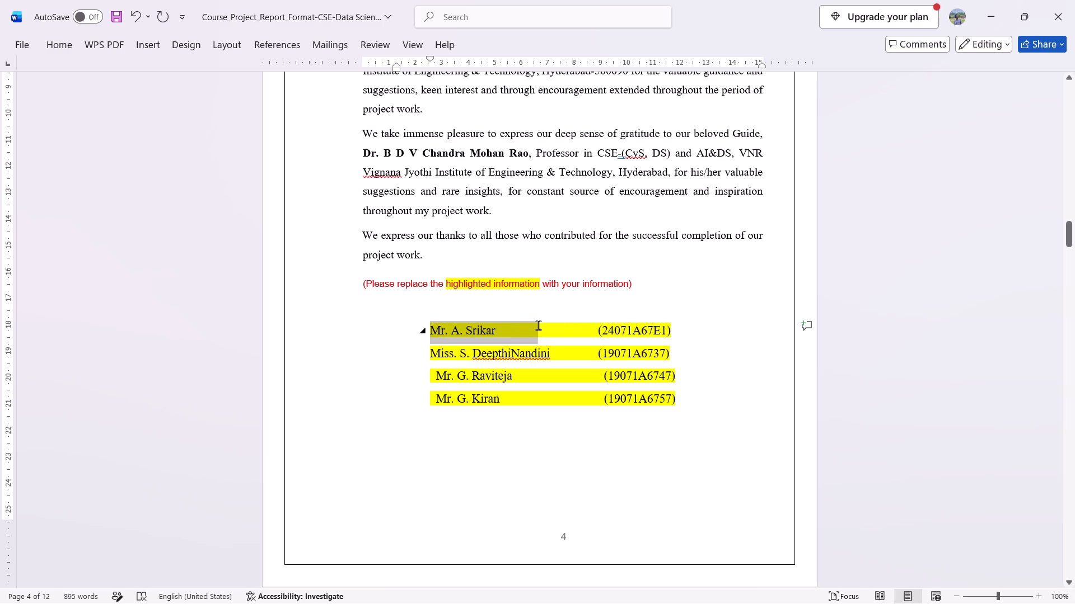
left_click_drag(538, 325, 680, 327)
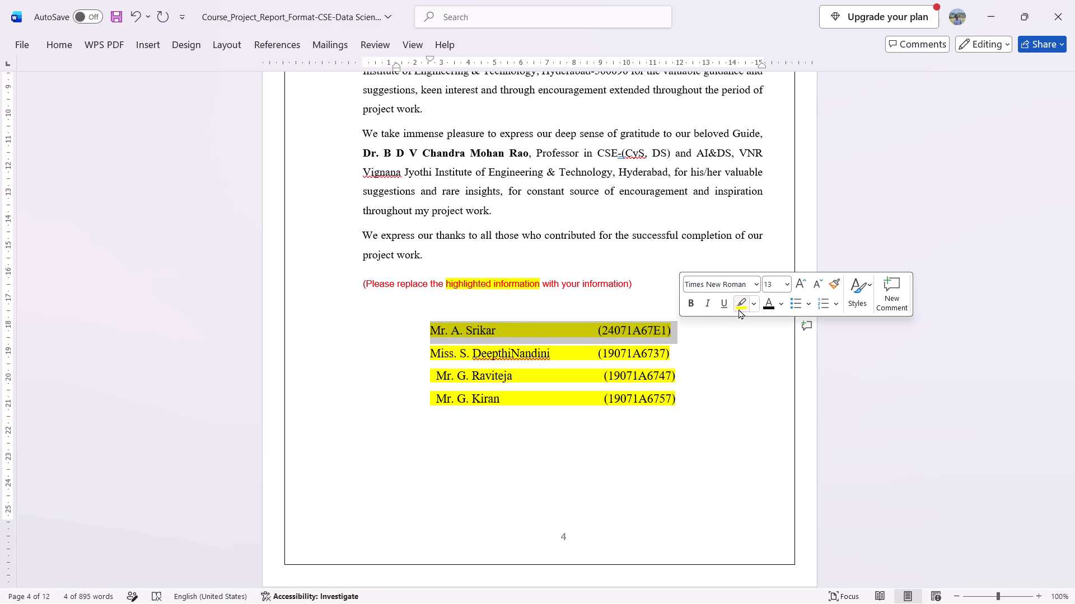
left_click(739, 309)
Replace the second student's name in the list with the second team member's name, adding spaces to align the roll number column.
left_click(551, 350)
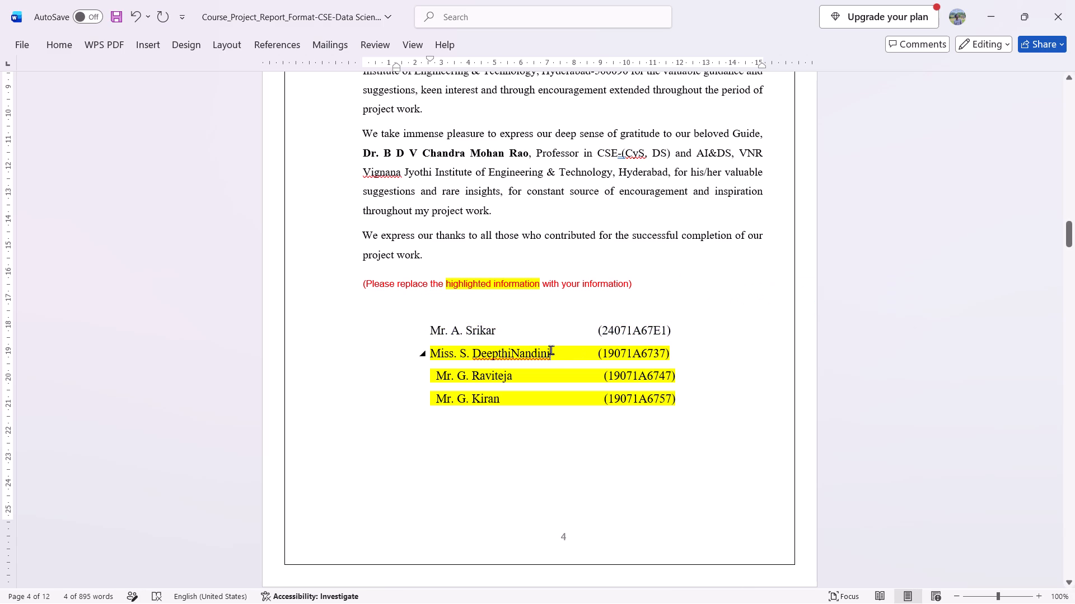
key("BackSpace")
key("BackSpace")
key("BackSpace")
key("BackSpace")
key("BackSpace")
key("BackSpace")
key("BackSpace")
key("BackSpace")
key("BackSpace")
key("BackSpace")
key("BackSpace")
key("BackSpace")
key("BackSpace")
key("BackSpace")
key("BackSpace")
key("BackSpace")
key("BackSpace")
key("BackSpace")
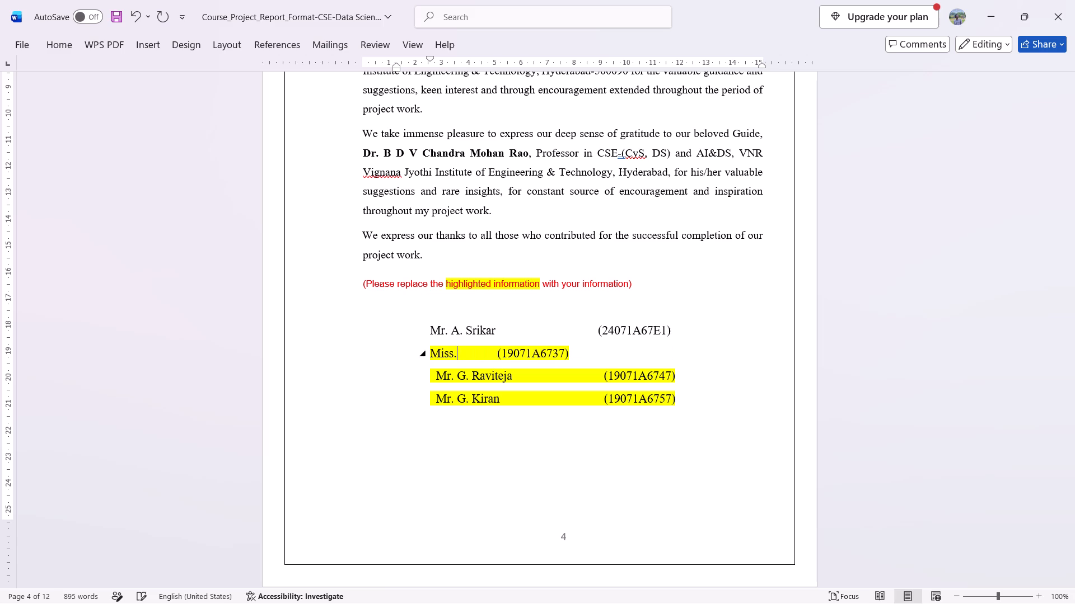
key("BackSpace")
key("BackSpace")
key("BackSpace")
key("BackSpace")
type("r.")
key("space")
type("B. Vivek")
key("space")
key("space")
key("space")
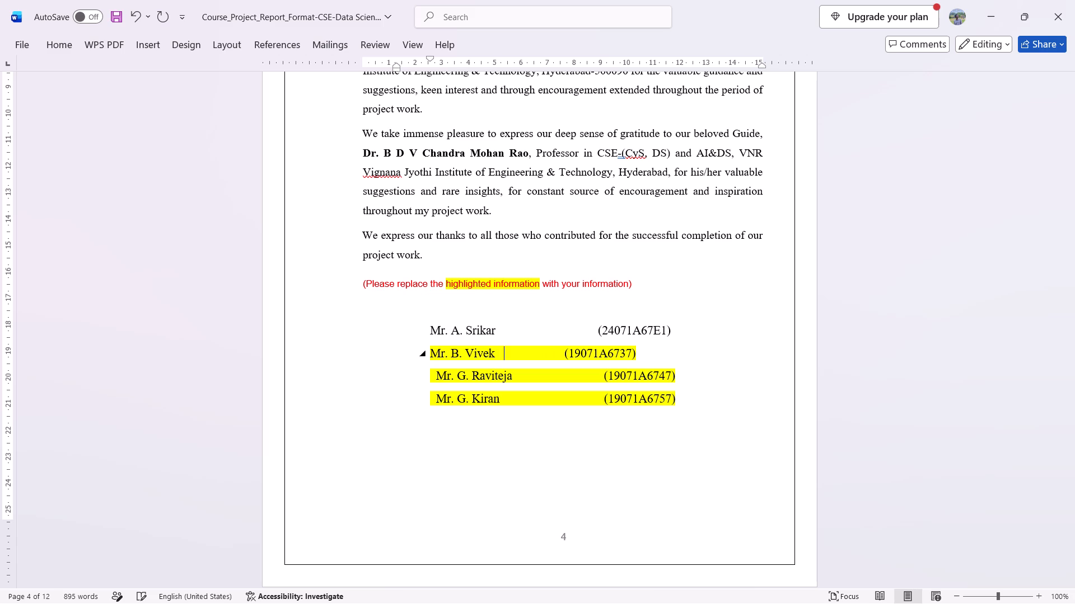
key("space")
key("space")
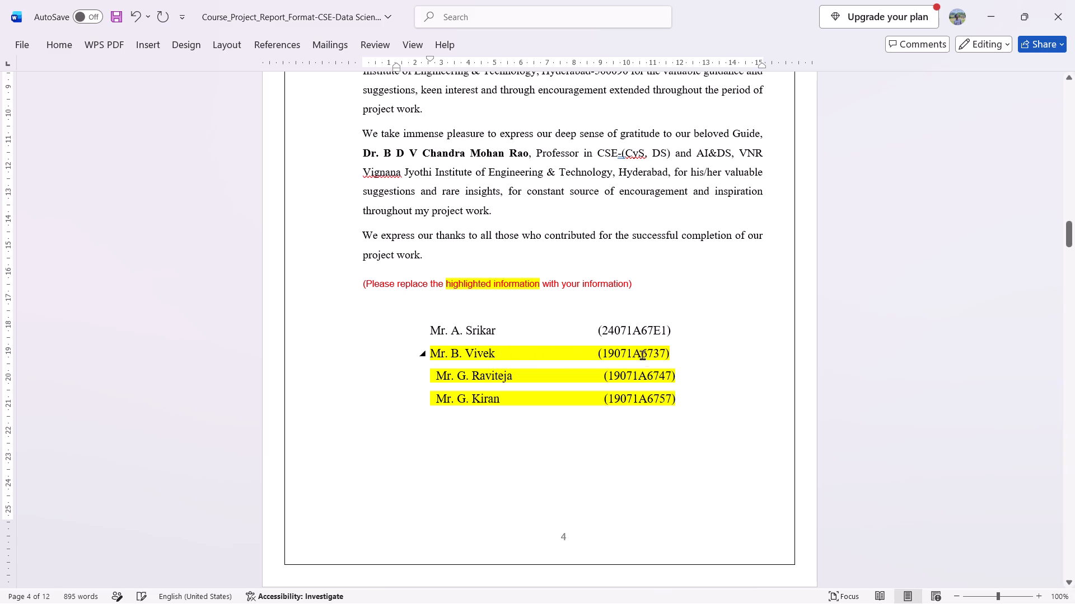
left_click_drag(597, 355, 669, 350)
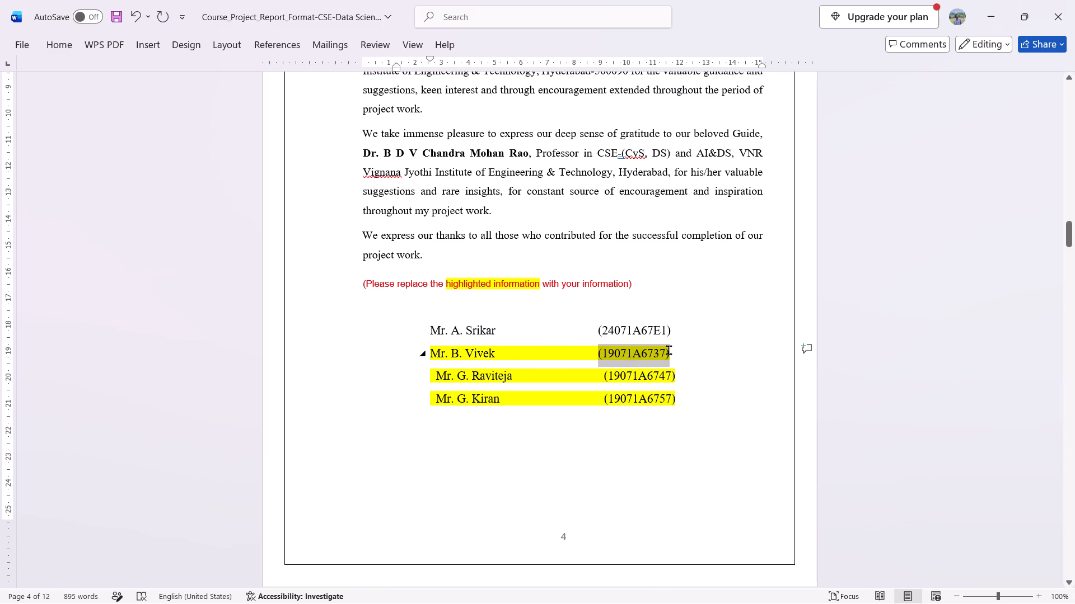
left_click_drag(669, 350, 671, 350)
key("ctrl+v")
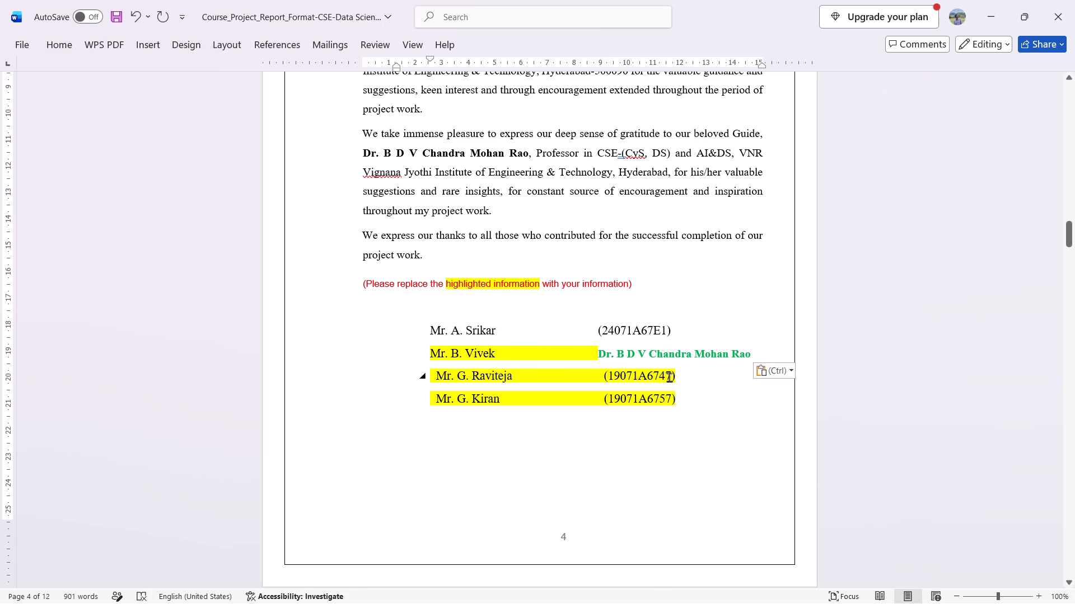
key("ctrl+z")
Replace the second line's roll number with a copy of the first line's, changing the last two characters to the second team member's.
left_click_drag(599, 333, 641, 328)
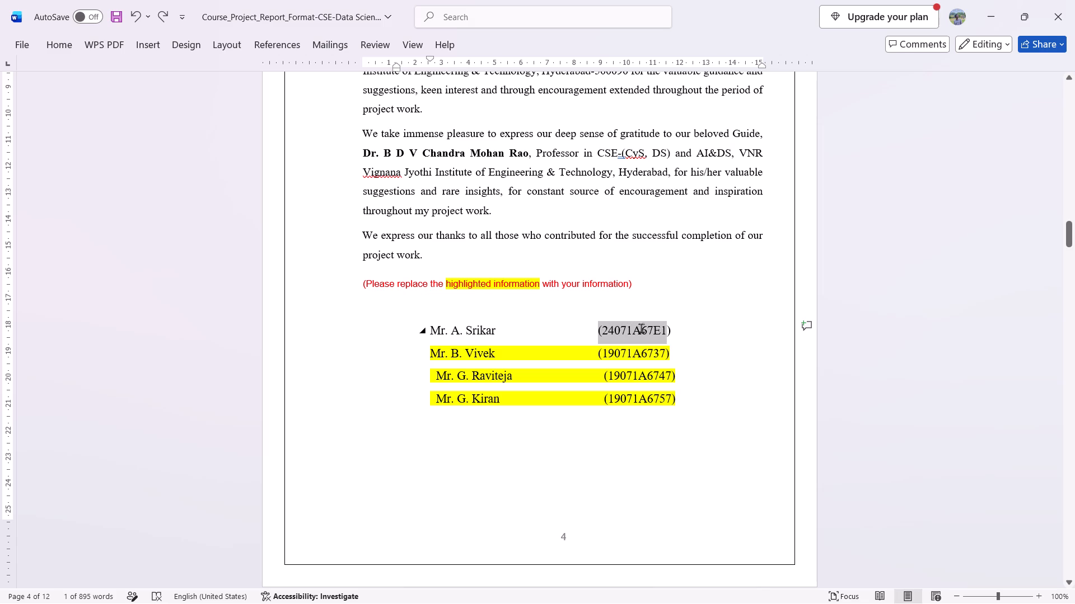
left_click_drag(641, 328, 674, 330)
key("ctrl+c")
left_click_drag(597, 351, 681, 352)
key("ctrl+v")
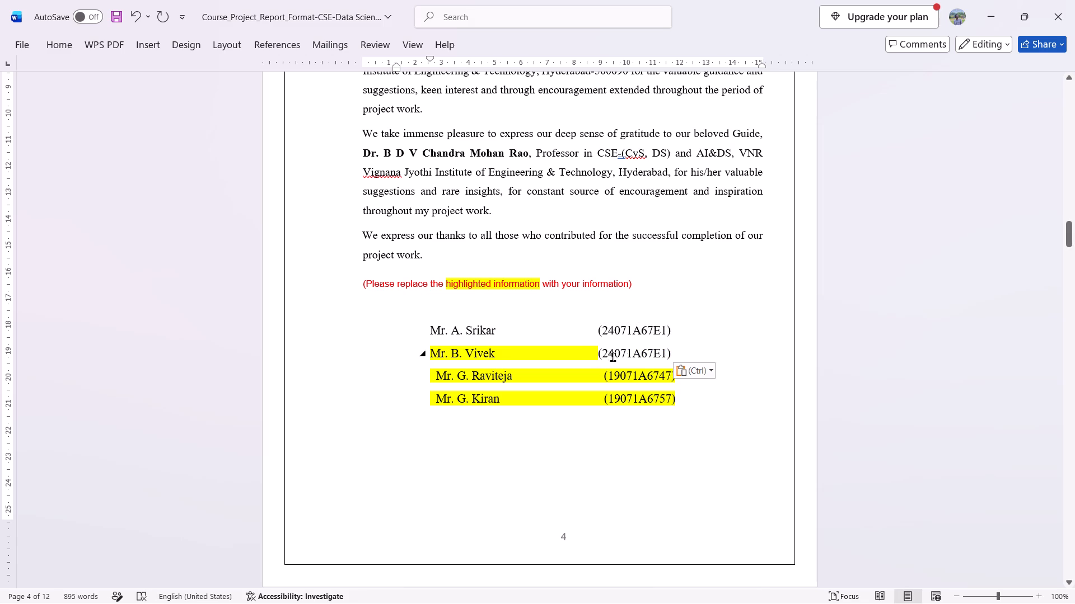
left_click(667, 351)
key("BackSpace")
key("BackSpace")
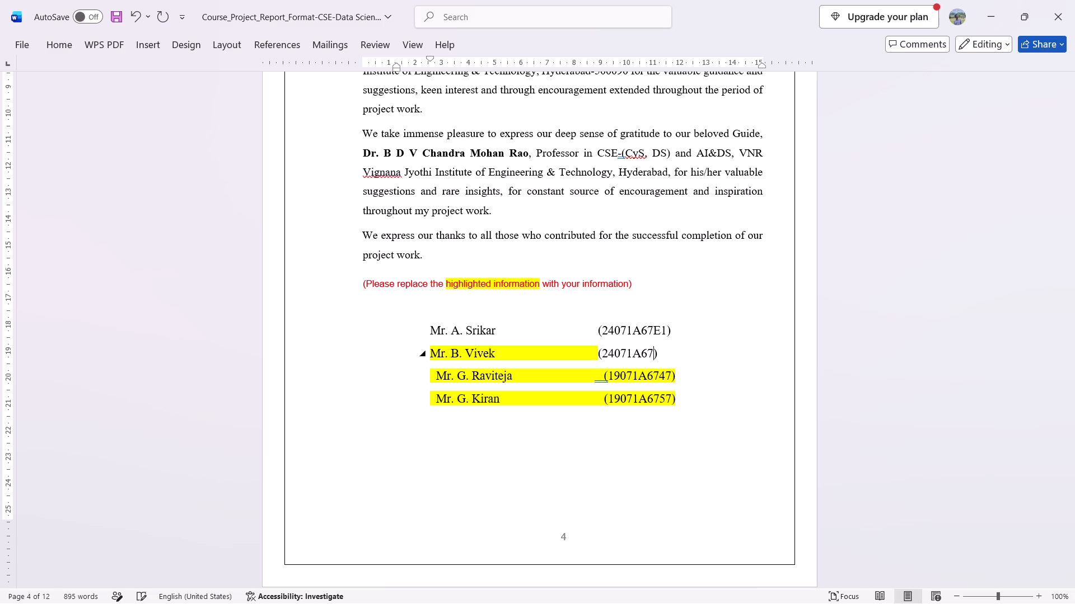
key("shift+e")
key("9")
Remove the yellow highlight from the second team member's name and the spacing after it.
left_click_drag(427, 352, 439, 352)
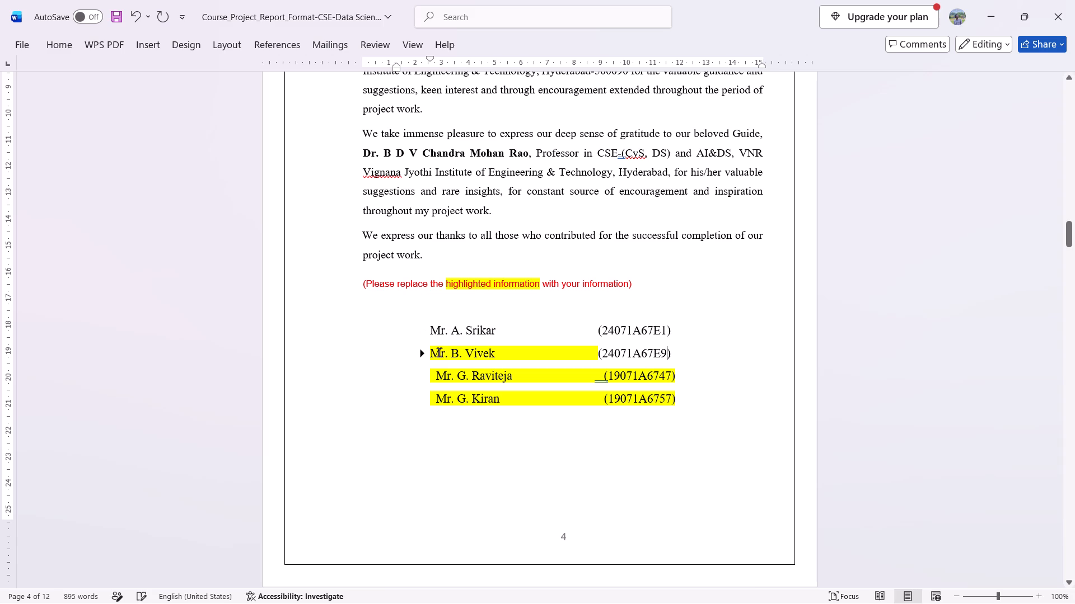
left_click_drag(439, 352, 432, 352)
left_click_drag(432, 352, 596, 348)
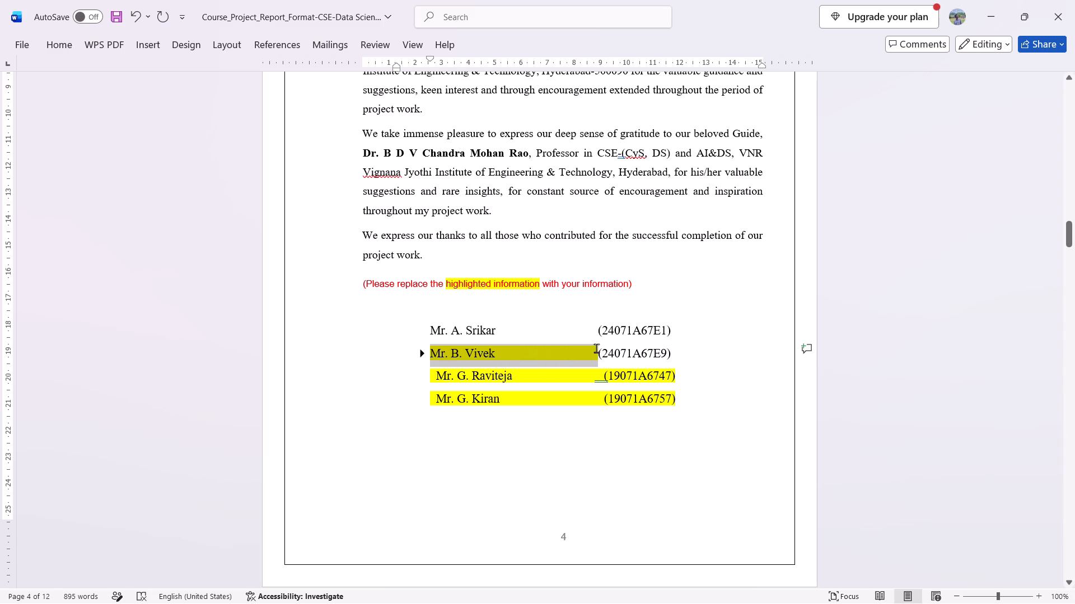
left_click_drag(596, 348, 597, 348)
left_click(655, 326)
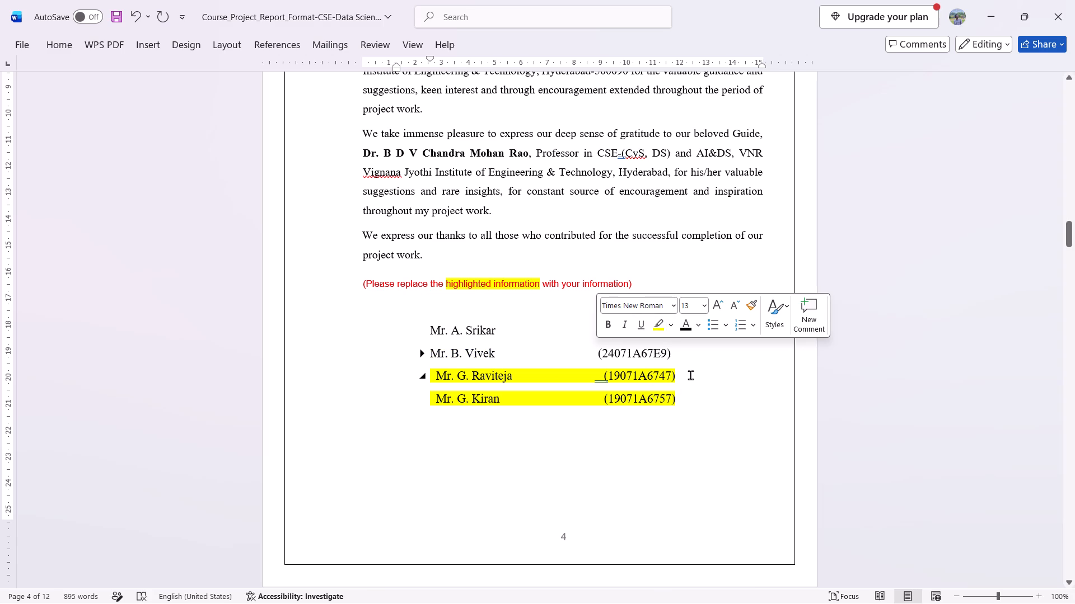
Replace the third student's name in the acknowledgement list with the third team member's name, keeping the "Mr." title.
left_click(691, 374)
left_click(520, 370)
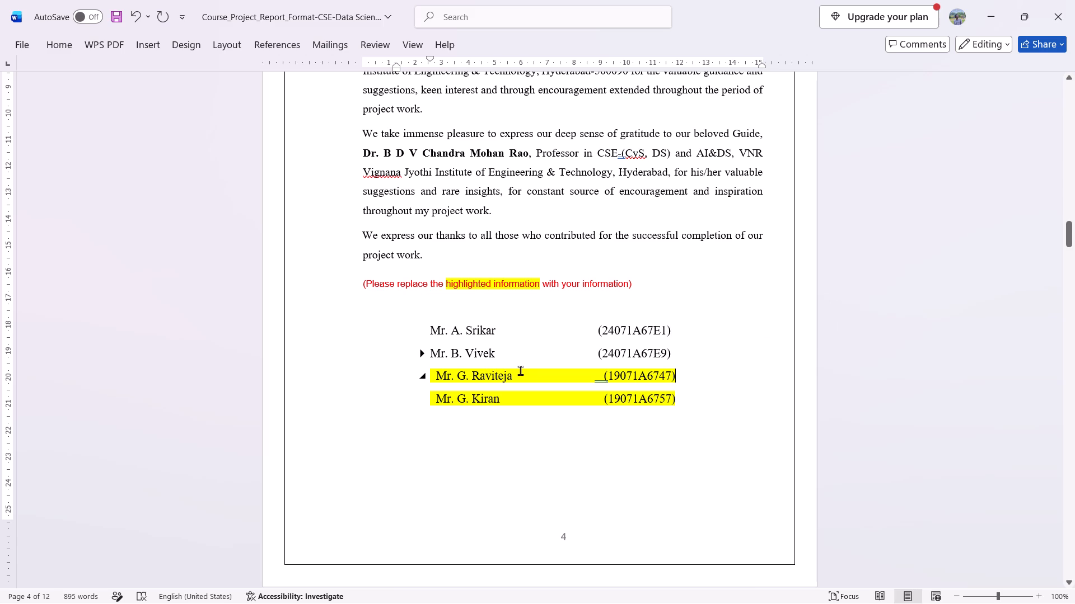
key("BackSpace")
key("BackSpace")
key("BackSpace")
key("BackSpace")
key("BackSpace")
key("BackSpace")
key("BackSpace")
key("BackSpace")
key("BackSpace")
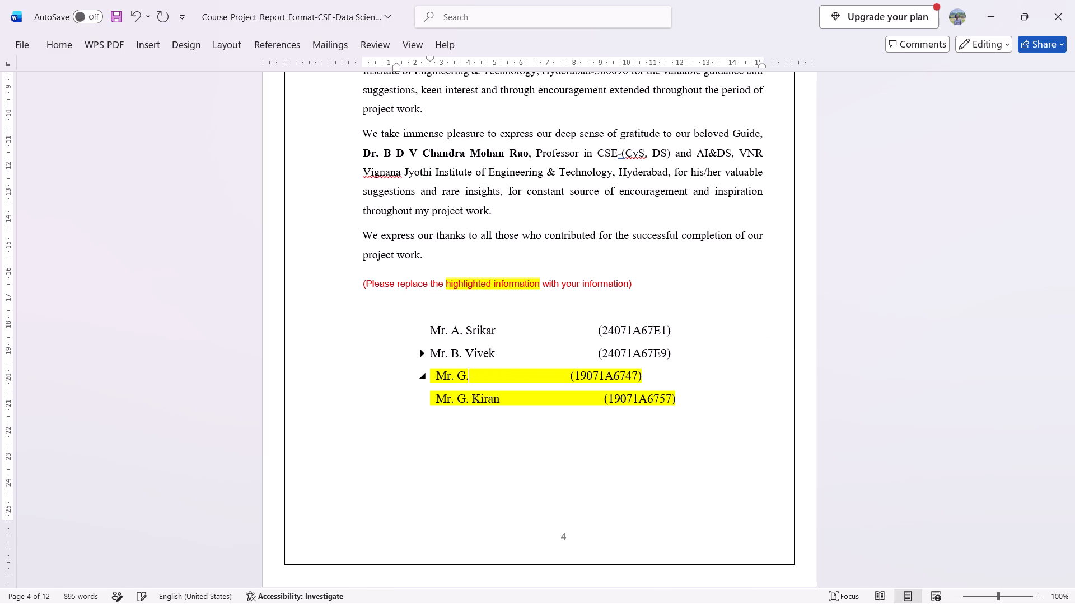
key("BackSpace")
key("BackSpace")
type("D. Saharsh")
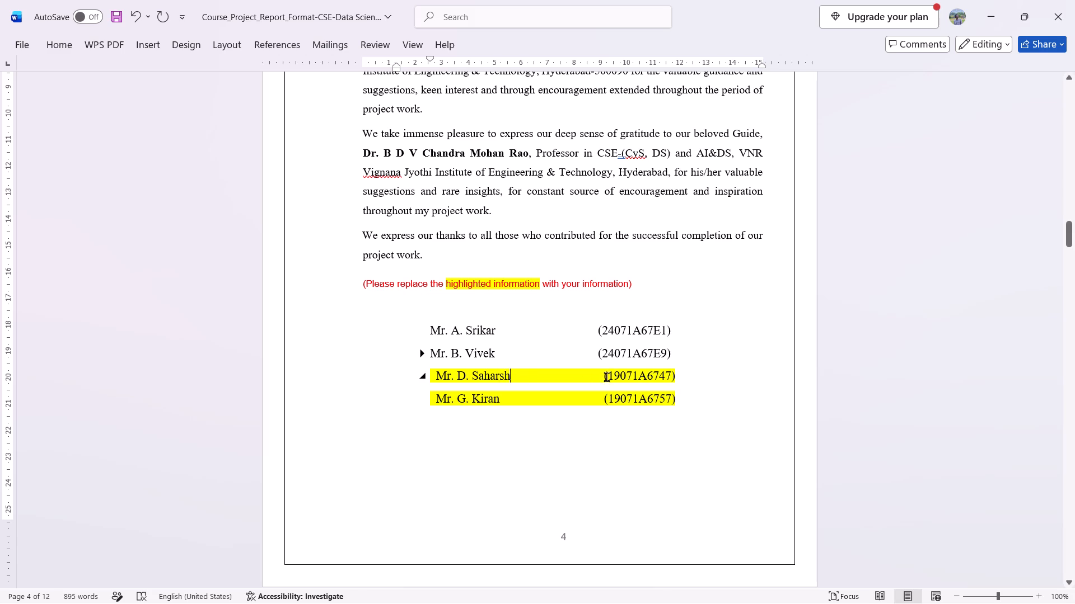
Replace the third line's roll number with the copied one, restore its opening bracket and change the last two characters to the third team member's.
left_click_drag(603, 377, 675, 374)
key("ctrl+v")
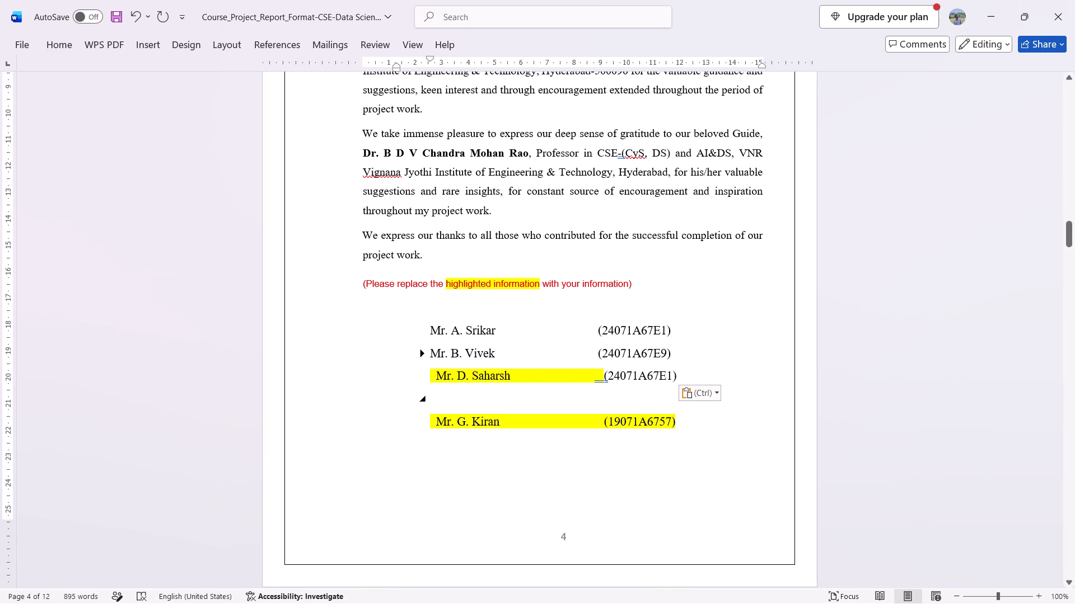
left_click(606, 376)
key("BackSpace")
key("BackSpace")
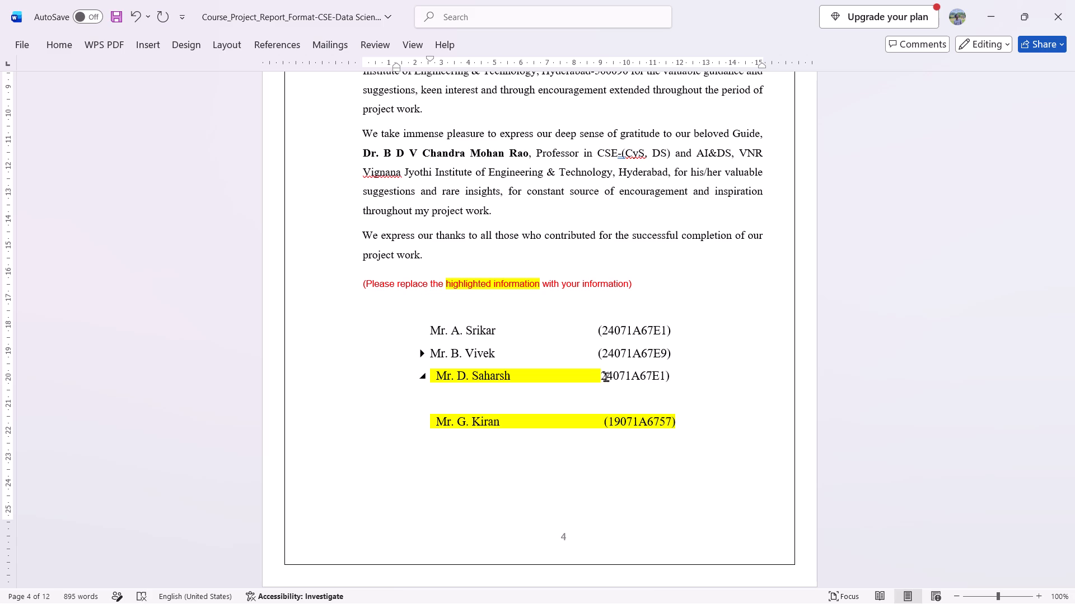
key("shift+parenleft")
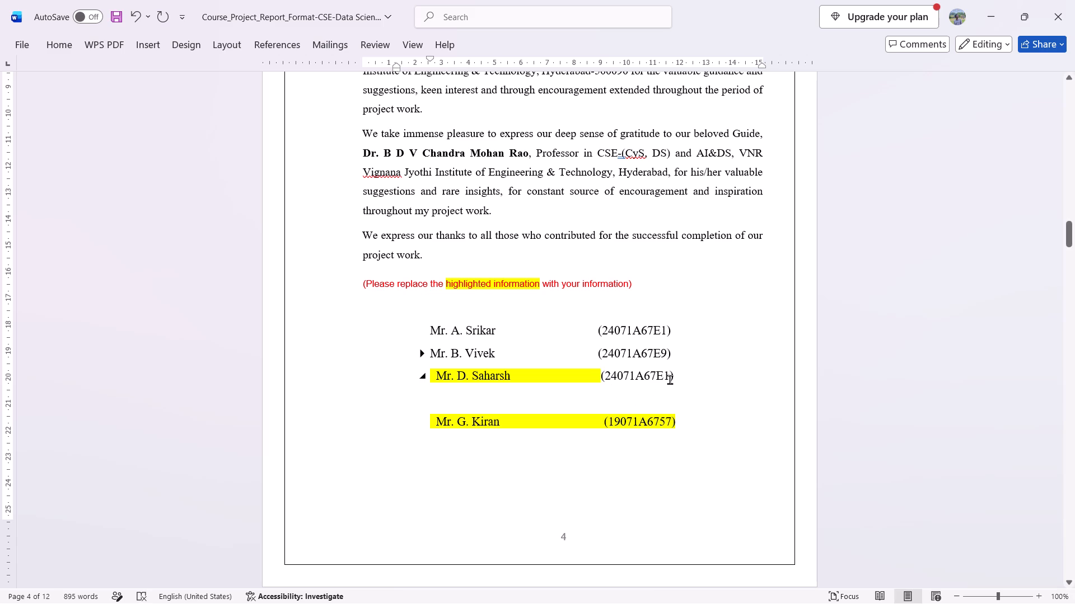
left_click(670, 379)
key("BackSpace")
key("BackSpace")
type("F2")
Remove the yellow highlight from the third team member's name and the spacing after it.
left_click_drag(602, 375, 433, 374)
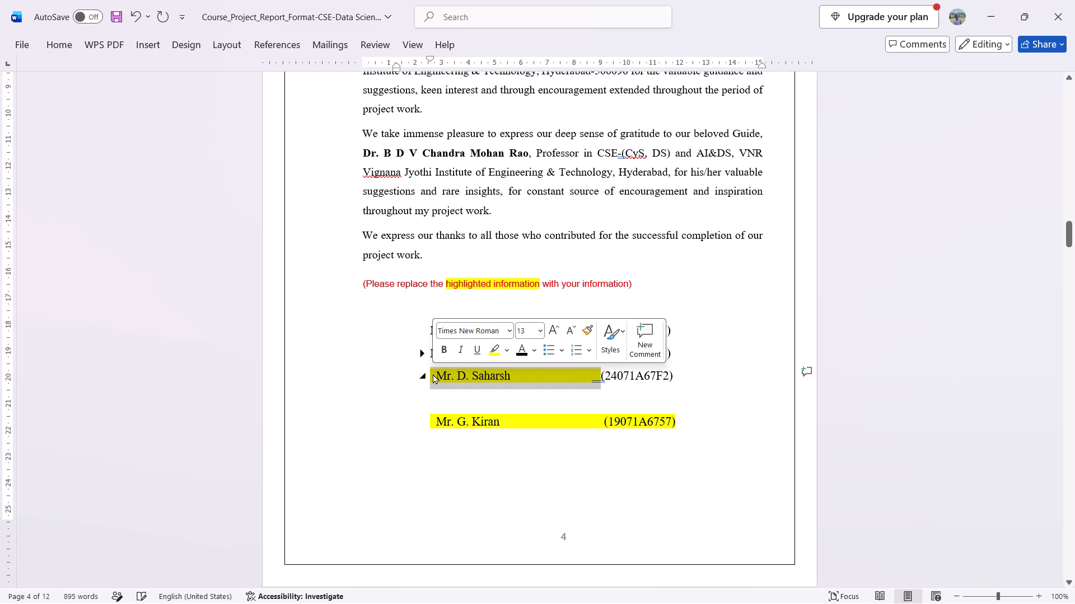
left_click(497, 349)
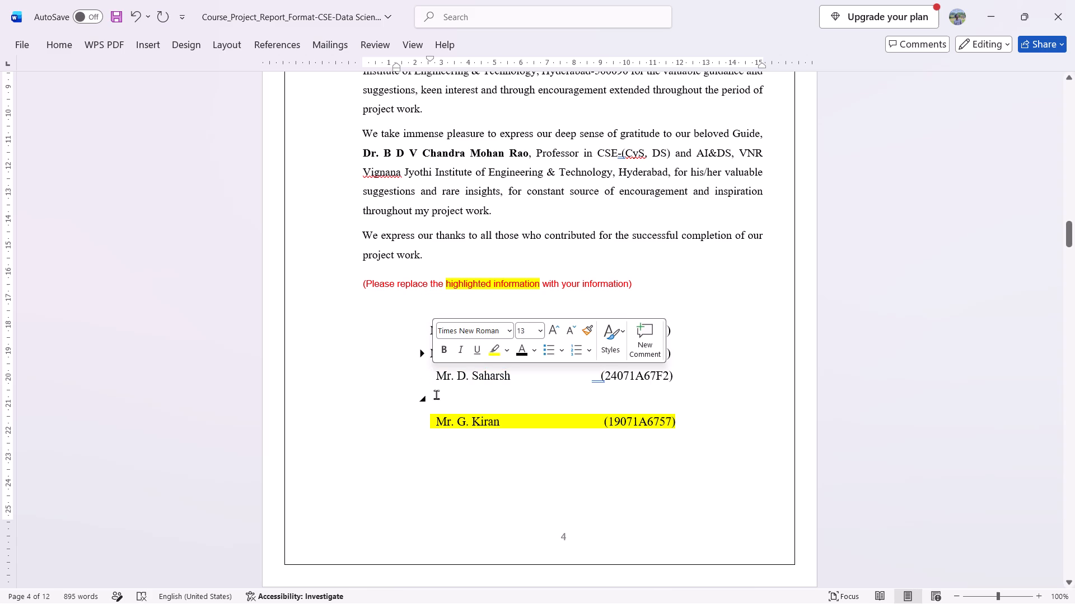
Delete the blank line above the fourth student's entry and indent that entry with spaces to line up with the names above.
left_click(429, 421)
key("BackSpace")
key("BackSpace")
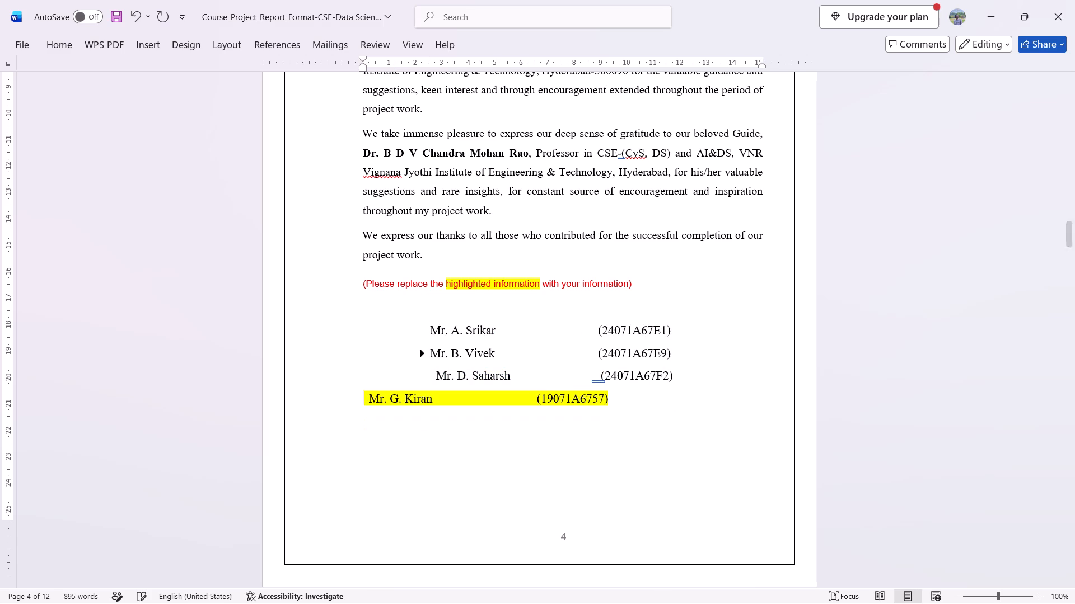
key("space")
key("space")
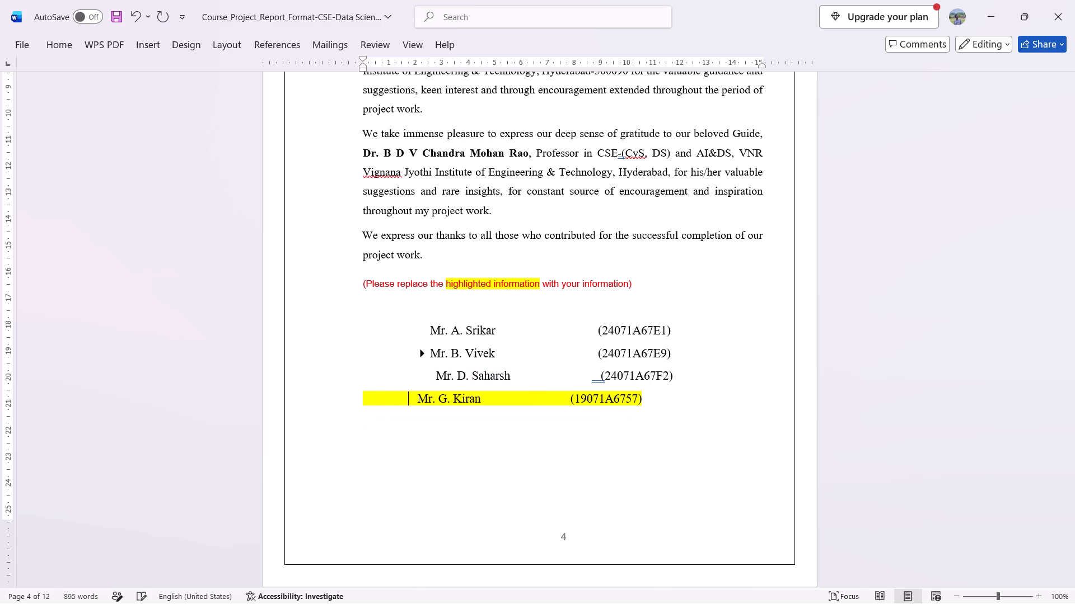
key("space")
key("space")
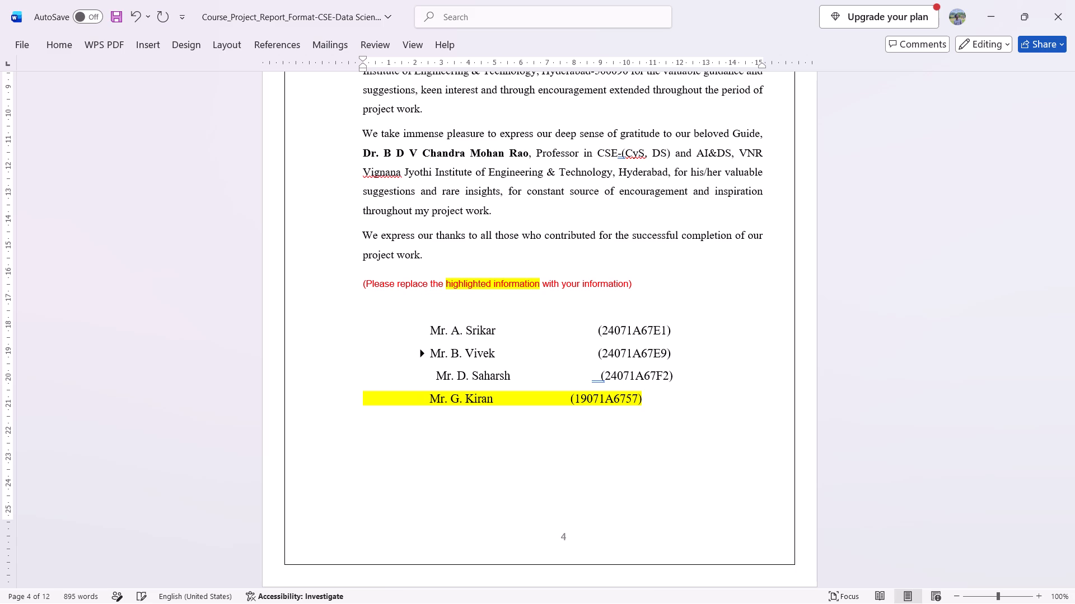
Remove the yellow highlight from the whole fourth student's line.
left_click_drag(365, 396, 603, 404)
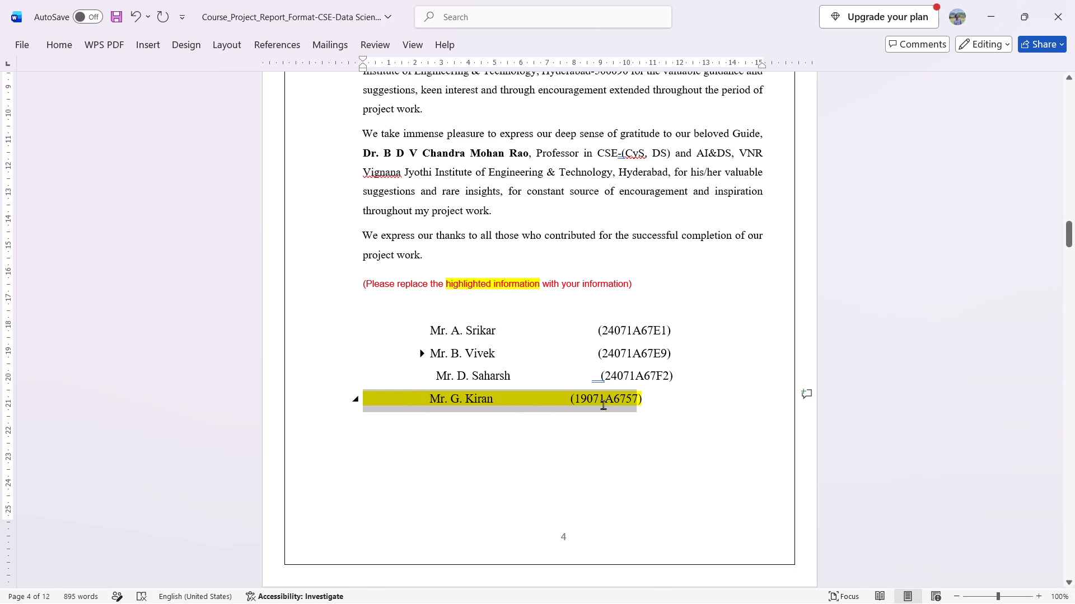
left_click_drag(603, 404, 679, 404)
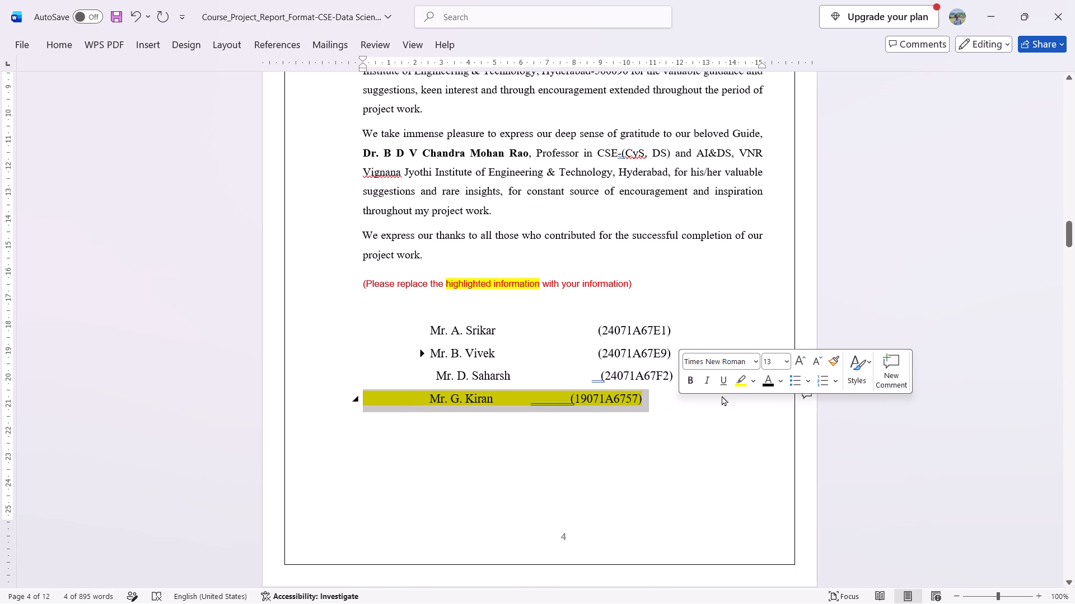
left_click(747, 381)
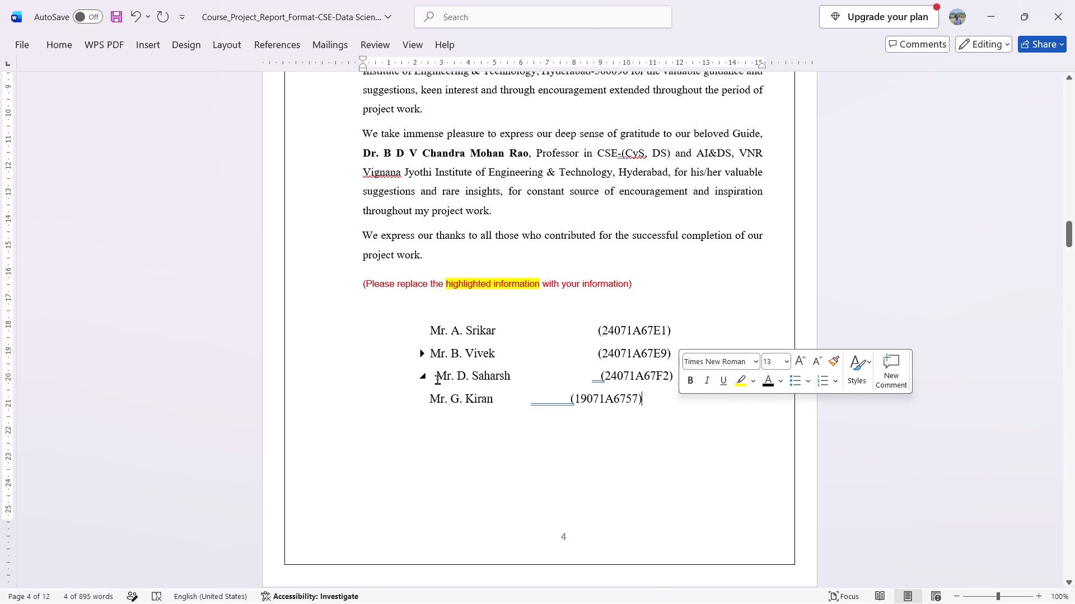
Remove the extra spaces before the third team member's name and roll number so both align with the lines above.
left_click(437, 379)
key("BackSpace")
key("BackSpace")
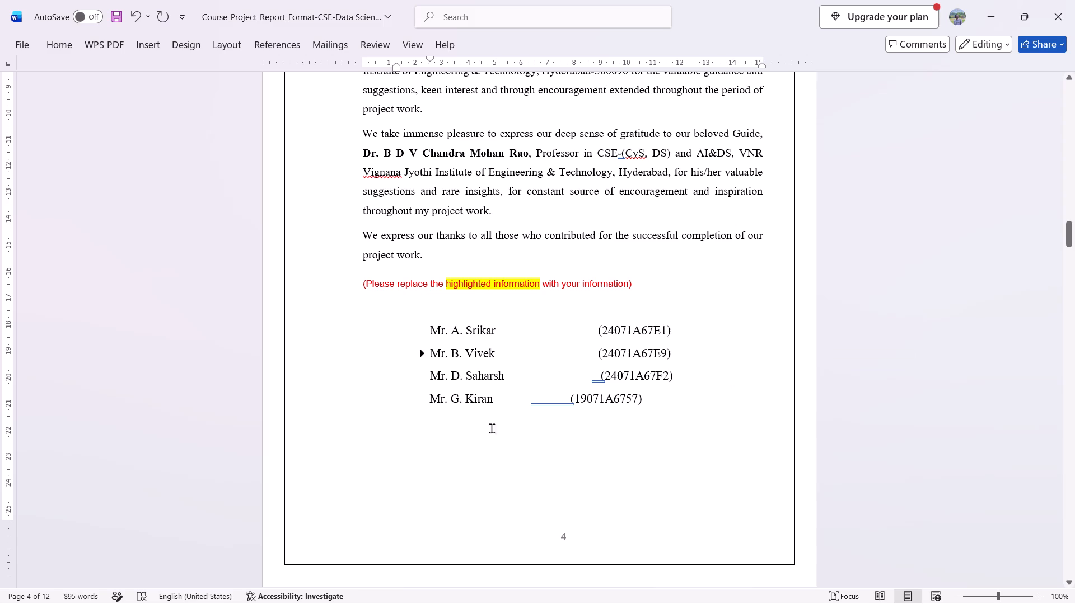
left_click(602, 379)
key("BackSpace")
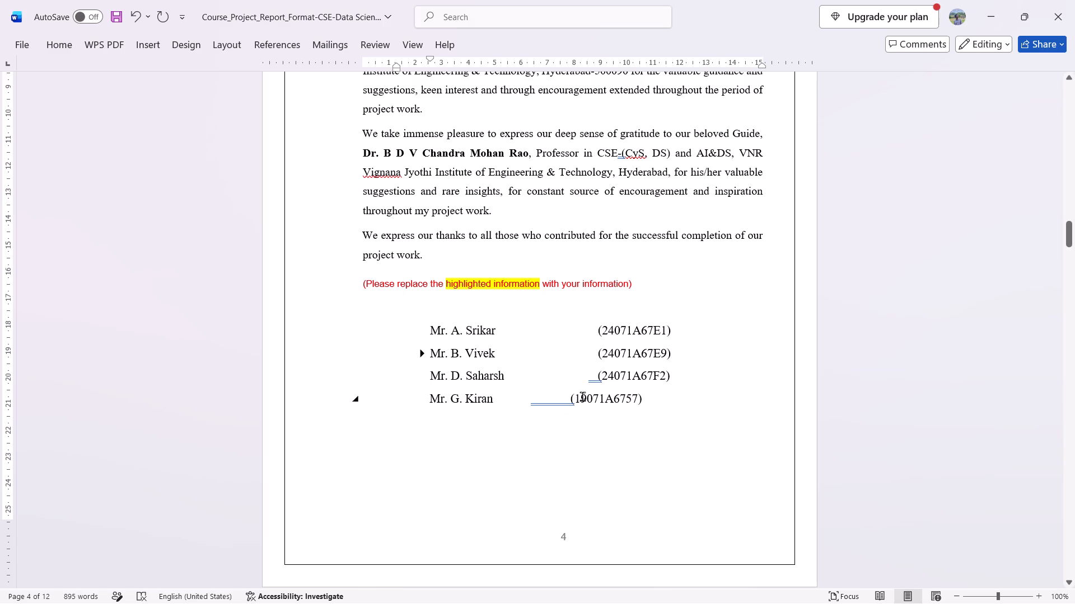
left_click(569, 395)
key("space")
key("BackSpace")
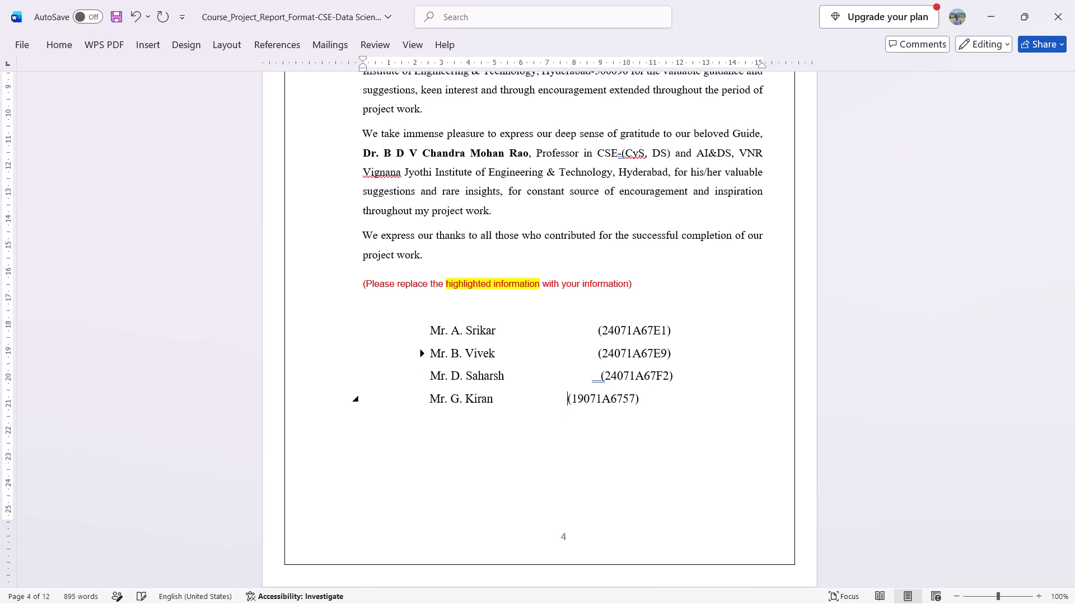
left_click(604, 375)
key("Left")
key("BackSpace")
Add spaces before the fourth line's roll number to align it with the roll number column above.
left_click(568, 397)
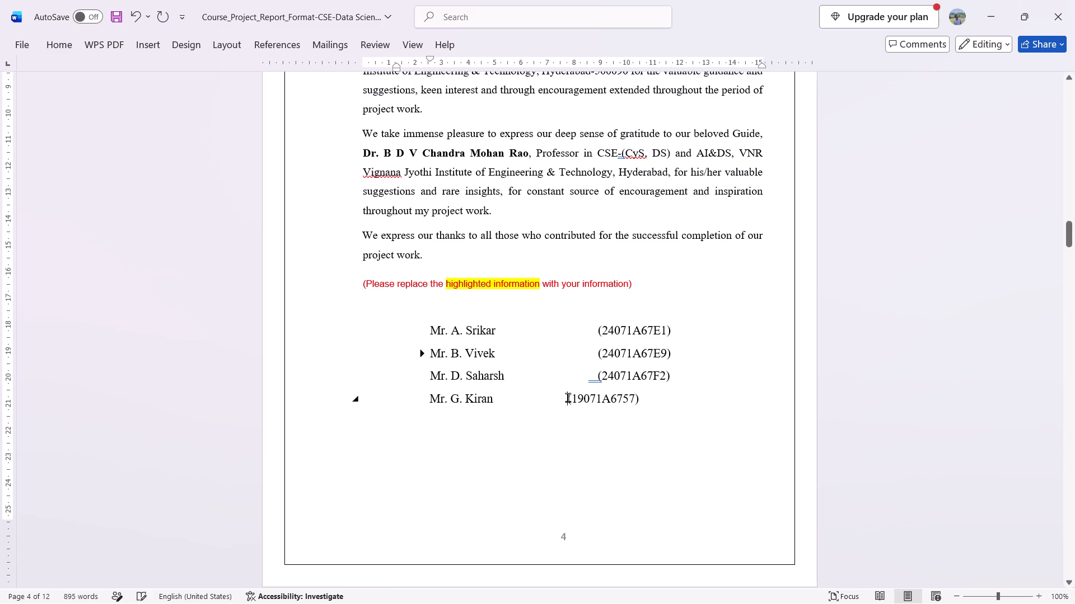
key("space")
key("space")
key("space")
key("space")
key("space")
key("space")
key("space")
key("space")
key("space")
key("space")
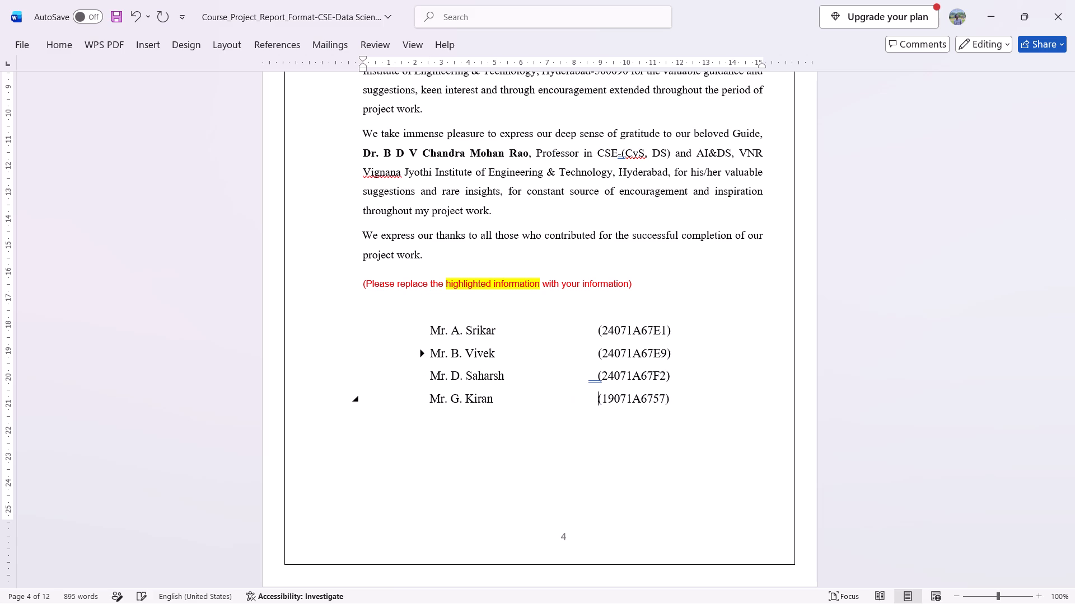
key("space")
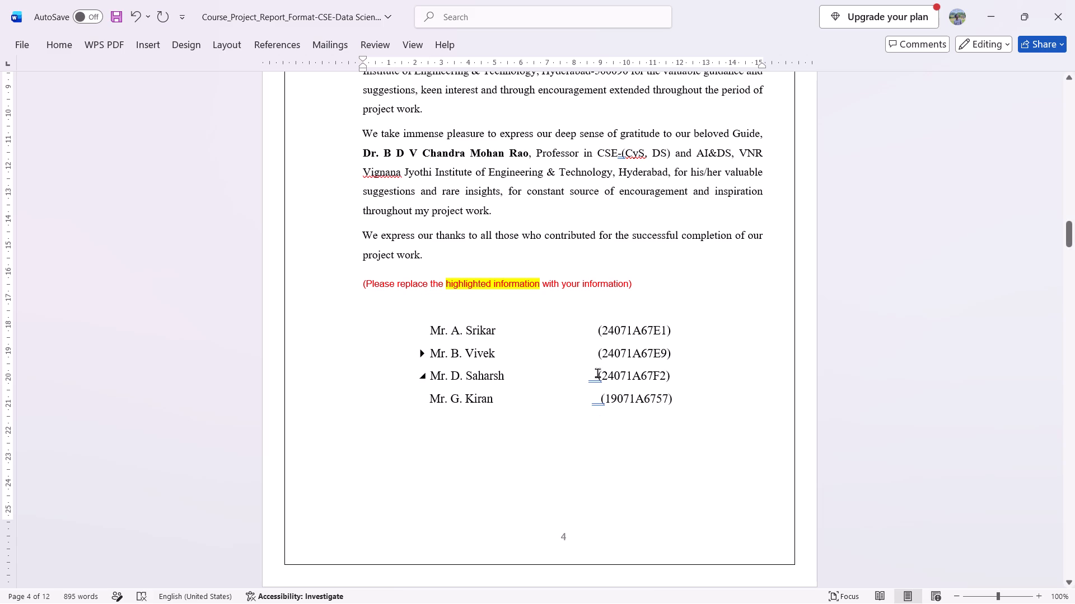
Replace the fourth student's roll number with the copied roll number and change its ending to F4.
left_click_drag(597, 377, 597, 396)
left_click(597, 396)
left_click_drag(599, 398, 676, 396)
key("ctrl+v")
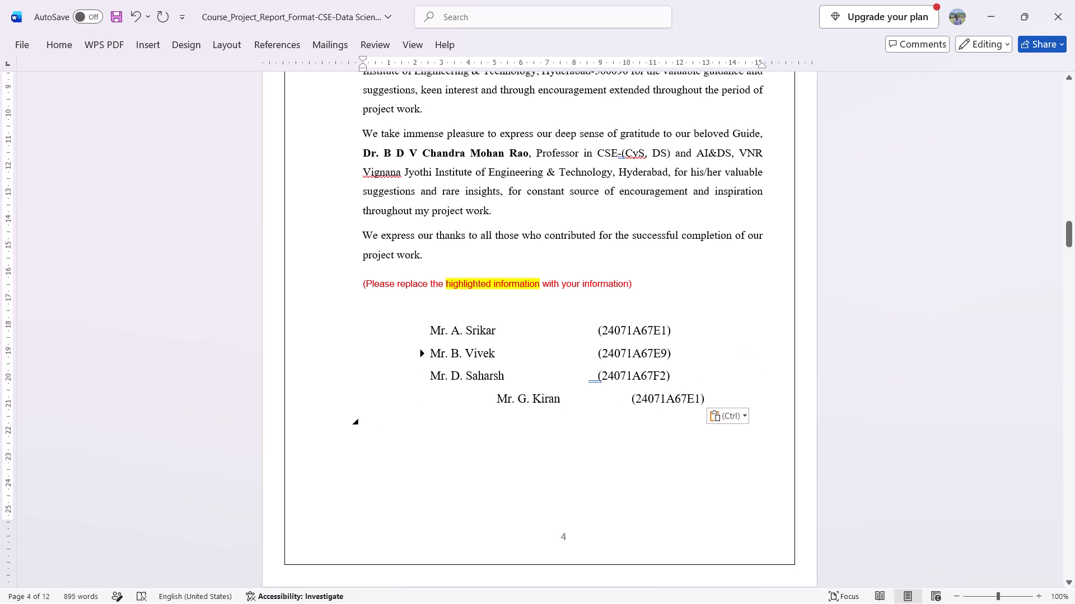
left_click(700, 399)
key("BackSpace")
key("BackSpace")
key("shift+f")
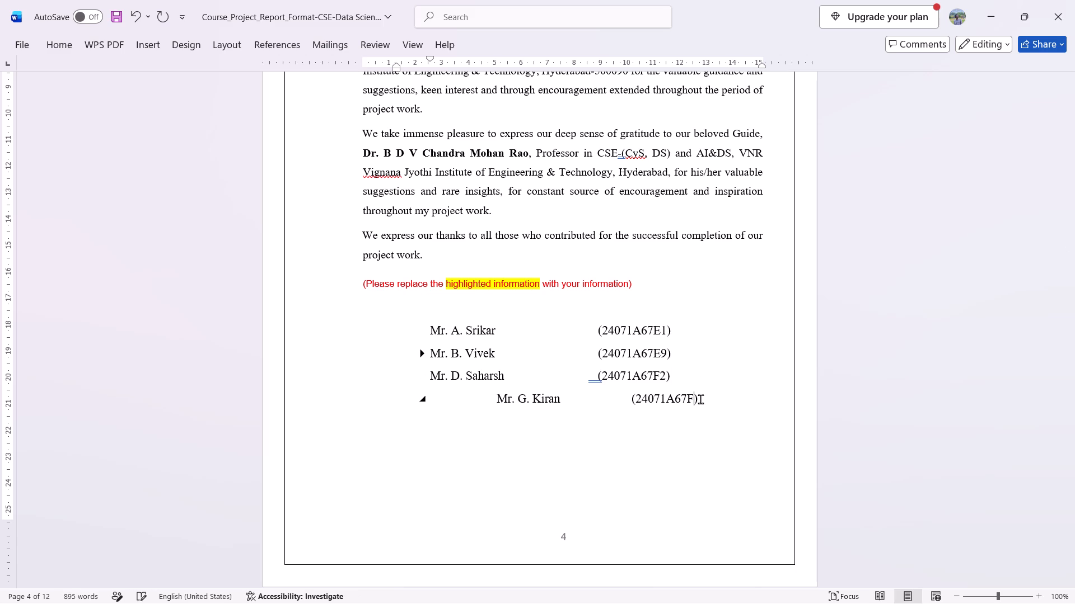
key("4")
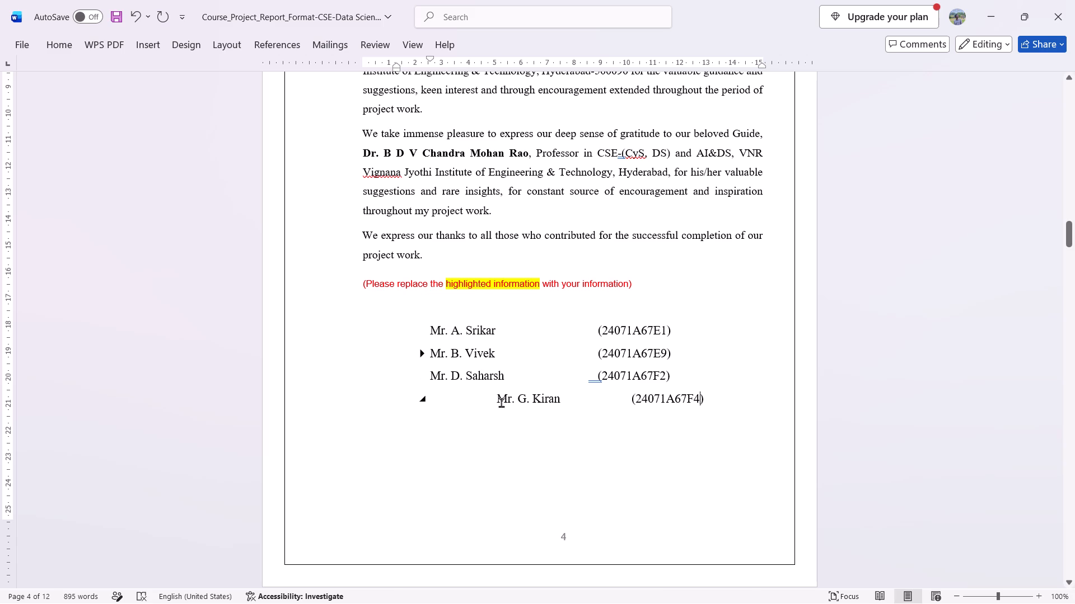
Remove the extra spaces before the fourth student's name to bring it back toward the name column above.
left_click(498, 399)
key("BackSpace")
key("BackSpace")
key("BackSpace")
key("BackSpace")
key("BackSpace")
key("BackSpace")
key("BackSpace")
key("BackSpace")
key("BackSpace")
key("BackSpace")
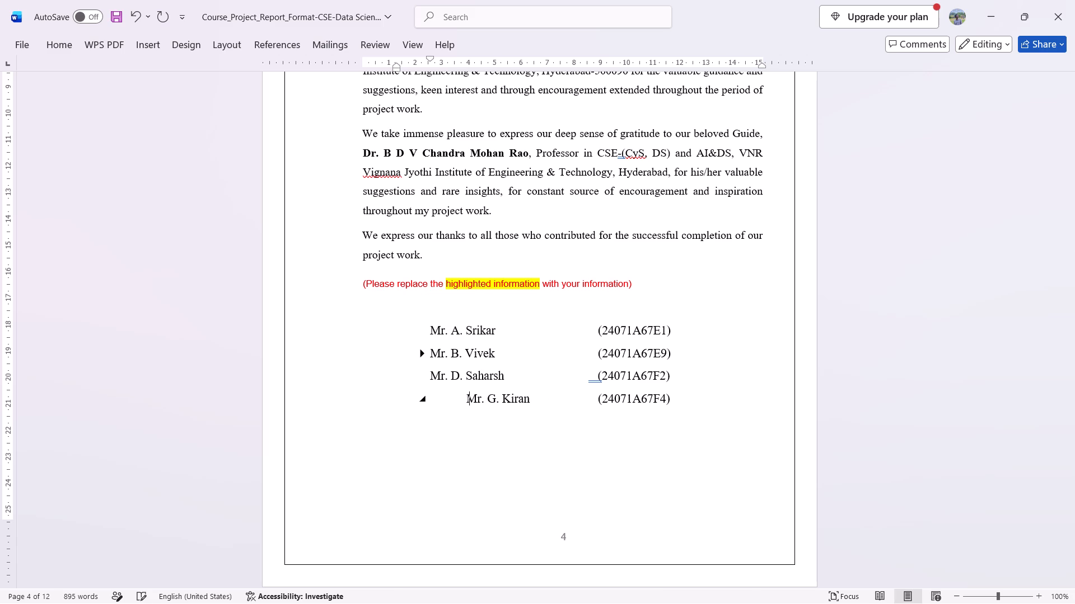
key("BackSpace")
key("BackSpace")
key("BackSpace")
key("BackSpace")
key("BackSpace")
key("BackSpace")
key("BackSpace")
key("BackSpace")
key("BackSpace")
key("BackSpace")
key("BackSpace")
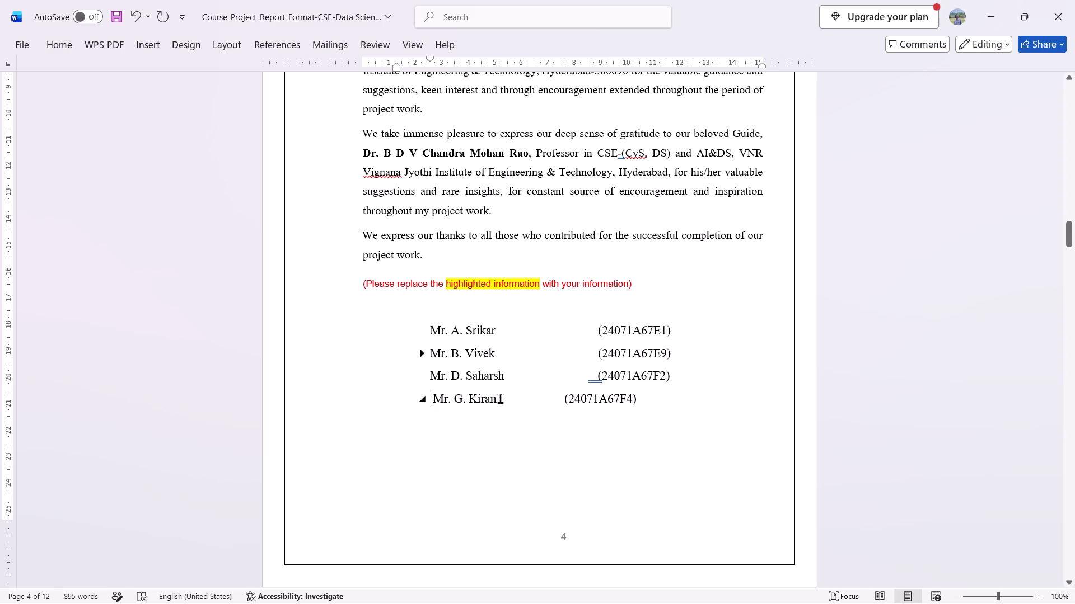
Replace the placeholder name after "Mr." on the fourth line with the fourth team member's initial and name.
left_click(500, 398)
key("BackSpace")
key("BackSpace")
key("BackSpace")
key("BackSpace")
key("BackSpace")
key("BackSpace")
key("BackSpace")
key("BackSpace")
key("BackSpace")
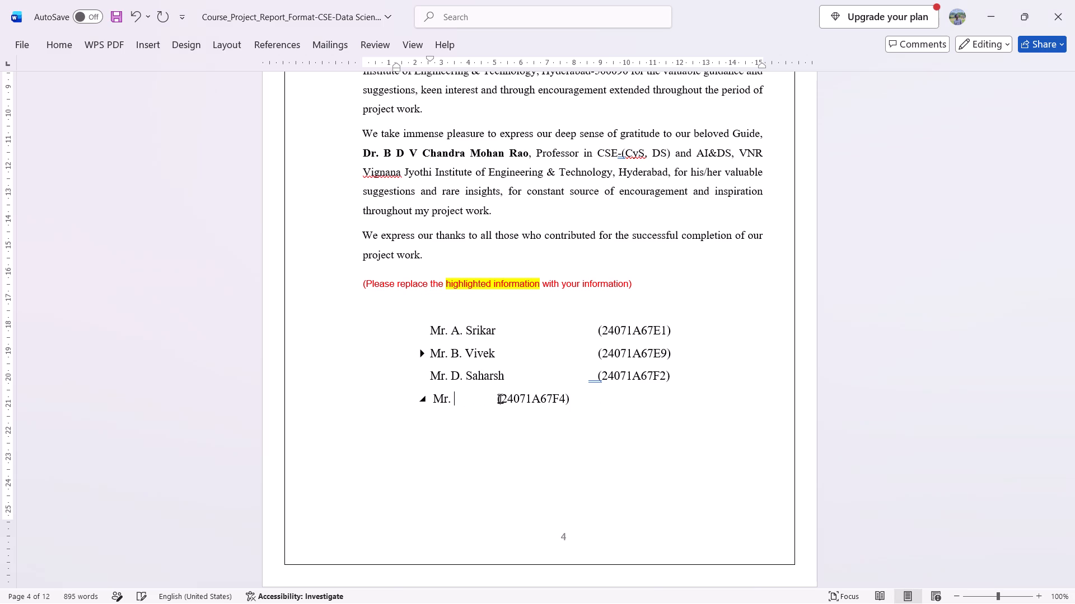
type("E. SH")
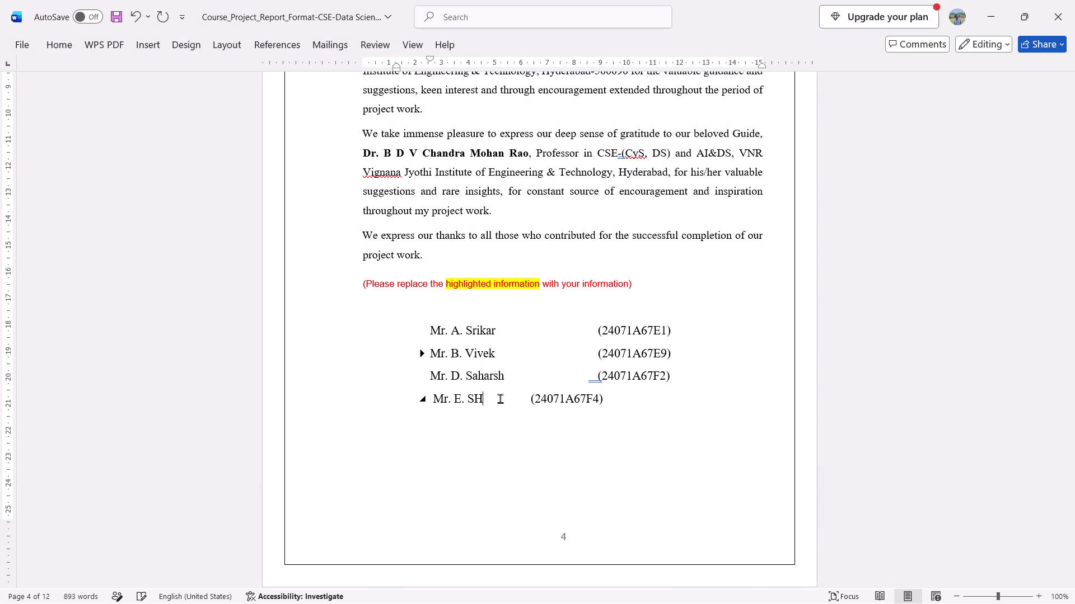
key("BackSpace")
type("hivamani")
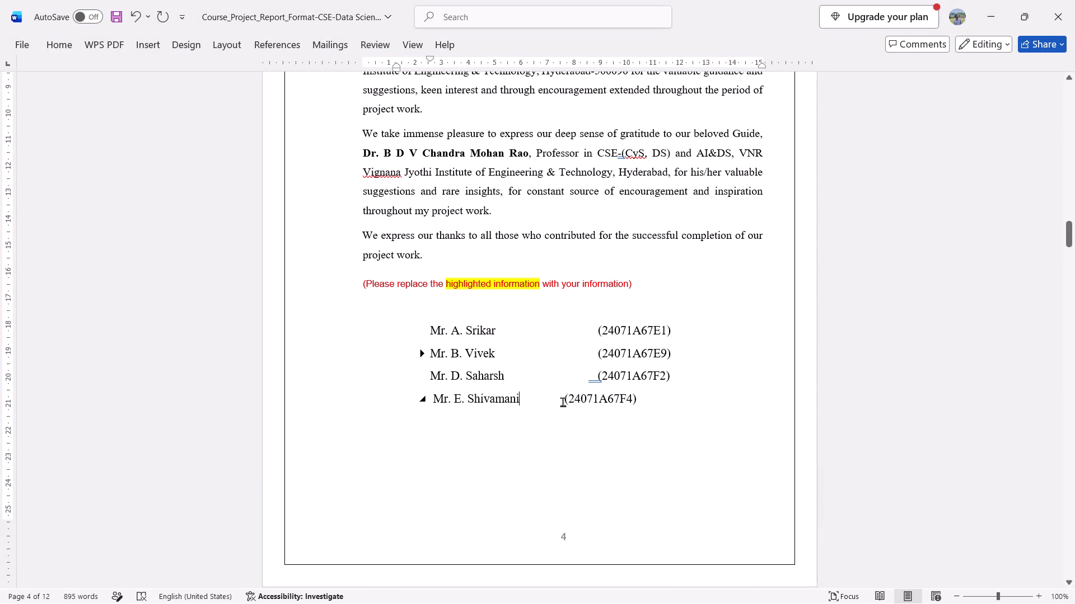
Add spaces before the fourth student's roll number to line it up with the roll number column above.
left_click(563, 402)
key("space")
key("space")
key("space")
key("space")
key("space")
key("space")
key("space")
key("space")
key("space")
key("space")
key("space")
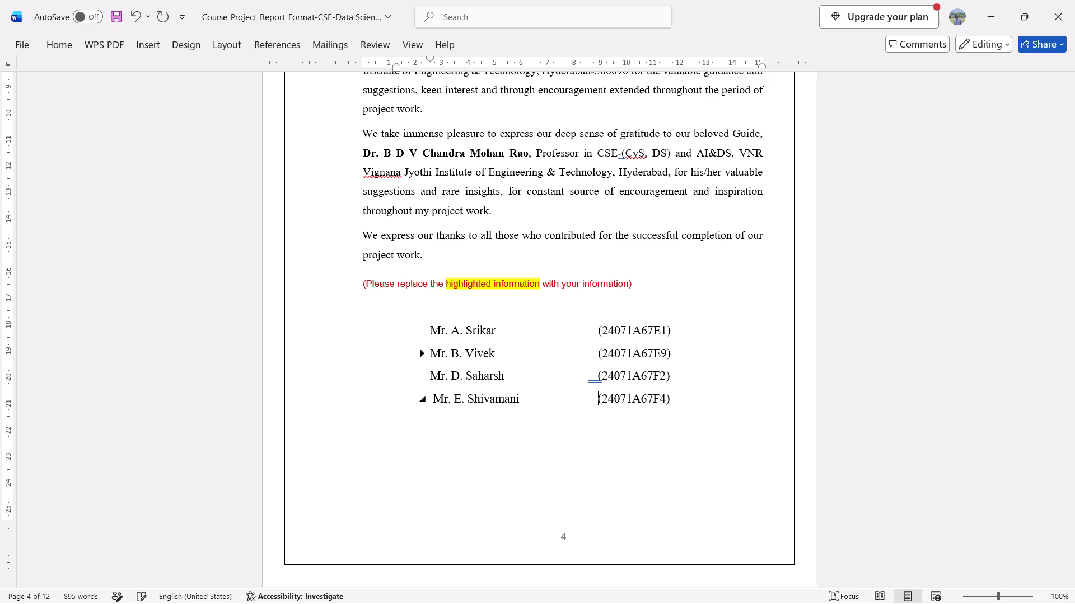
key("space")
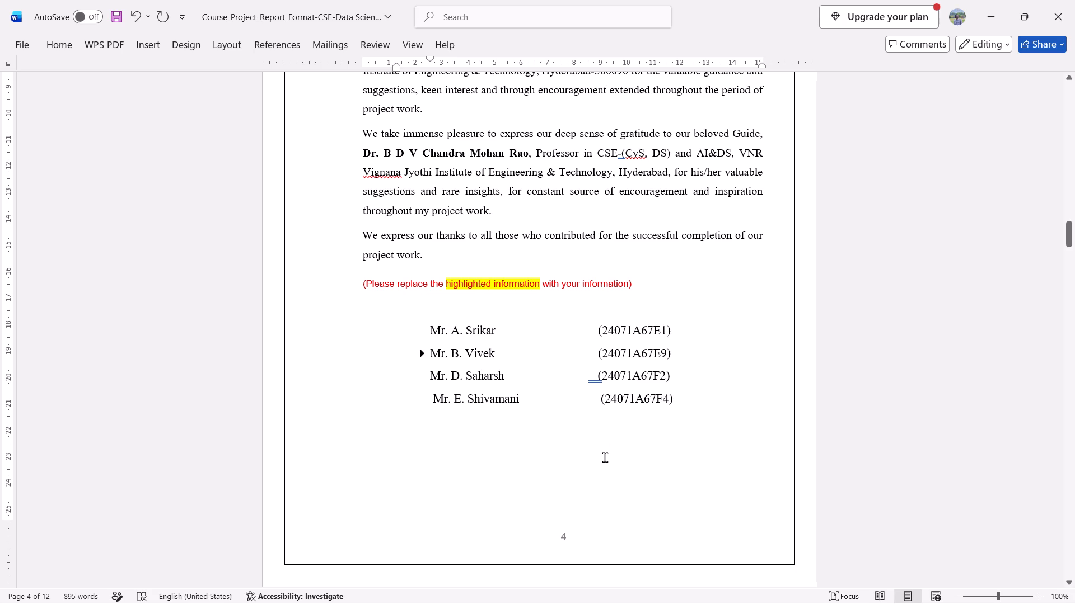
Delete the leftover space before the fourth student's name so it aligns with the names above.
scroll(605, 457, "down", 1)
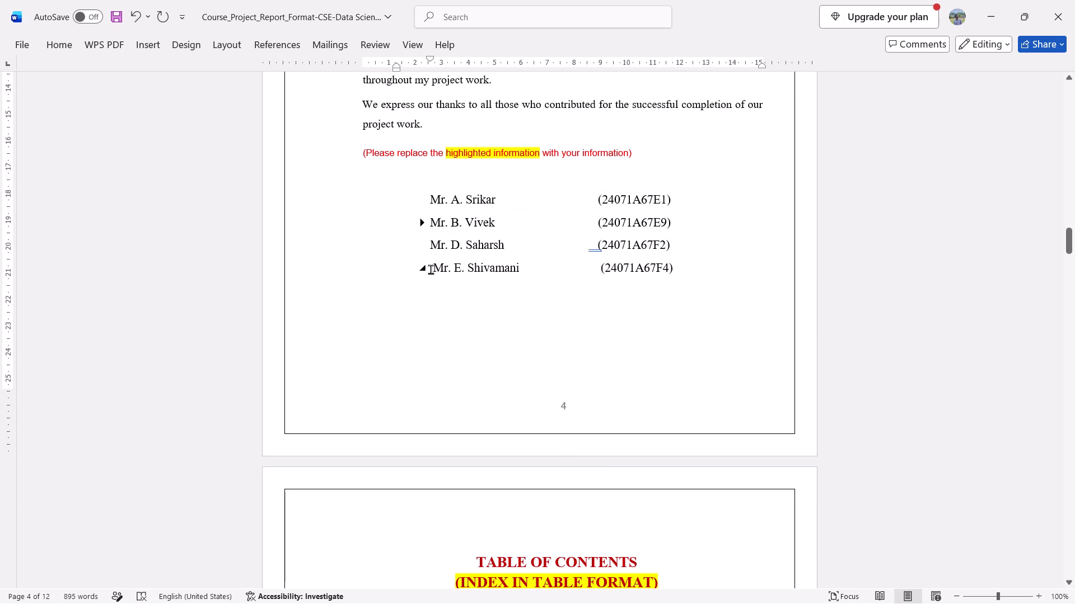
left_click(431, 270)
key("Right")
key("BackSpace")
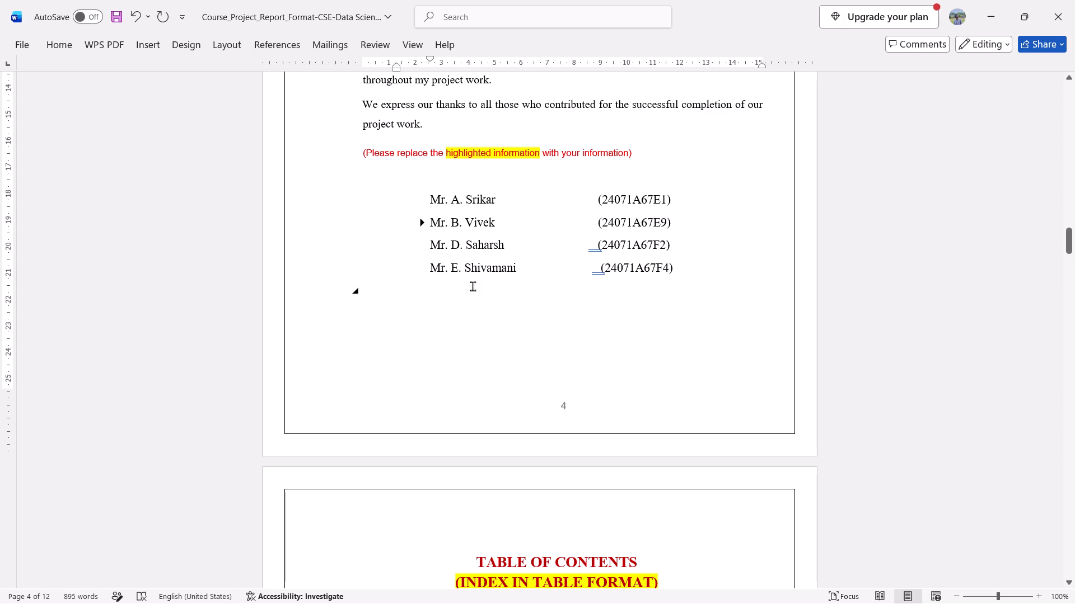
Review the template's table of contents and abstract pages for the placeholders and formatting instructions to follow.
scroll(599, 331, "down", 1)
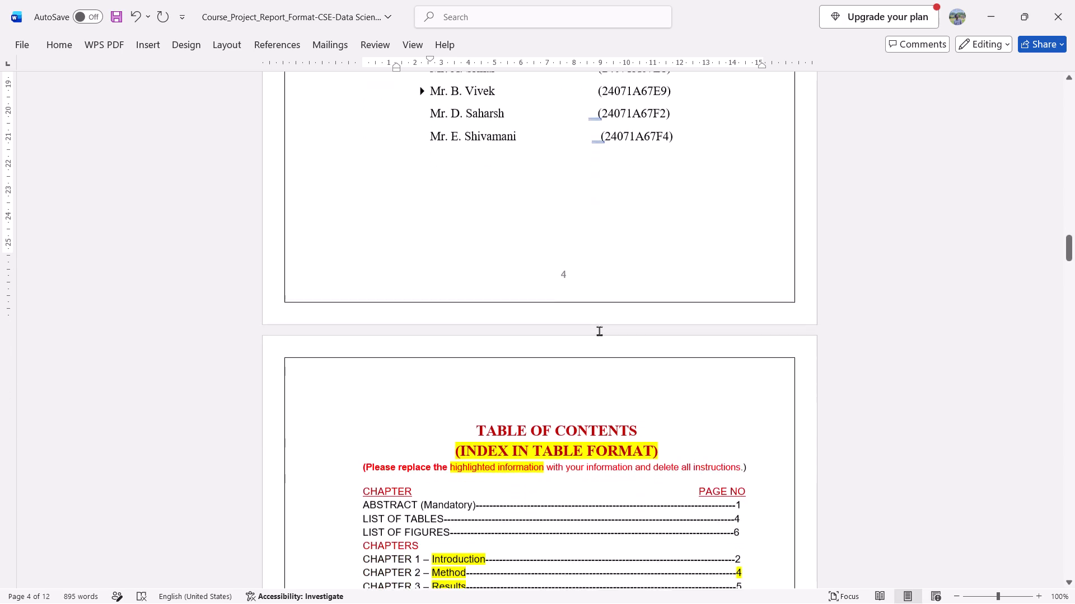
scroll(599, 331, "down", 2)
left_click_drag(599, 331, 642, 337)
left_click(642, 337)
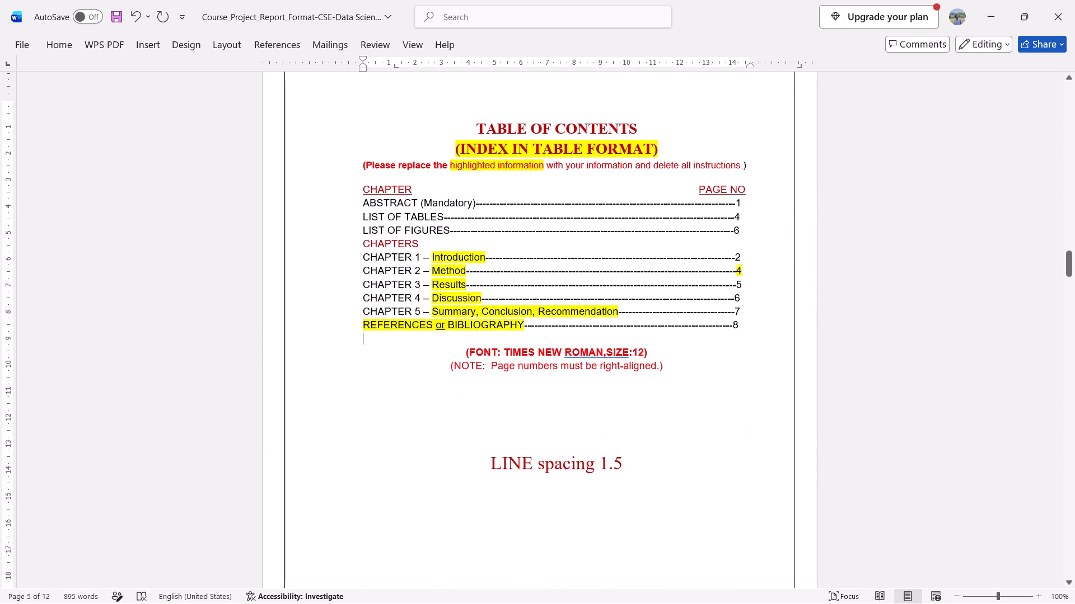
scroll(642, 337, "down", 1)
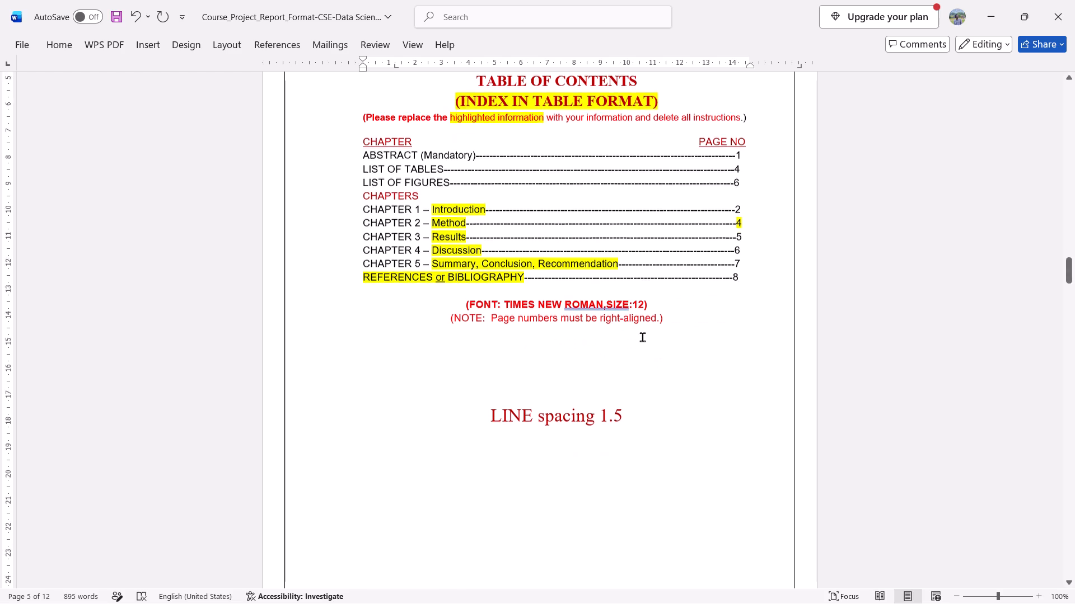
scroll(642, 337, "down", 1)
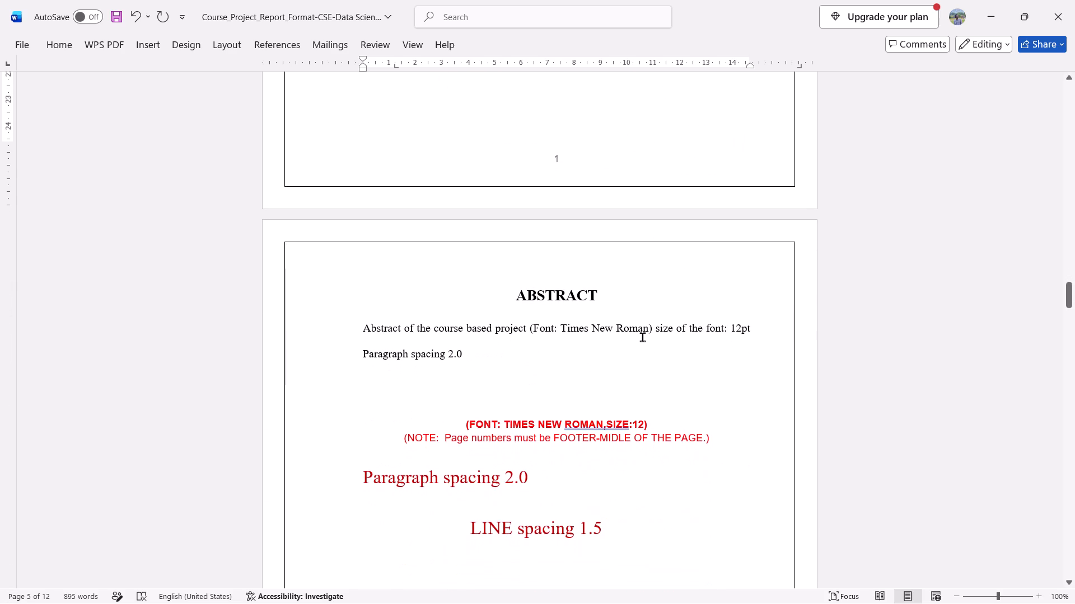
scroll(642, 337, "up", 1)
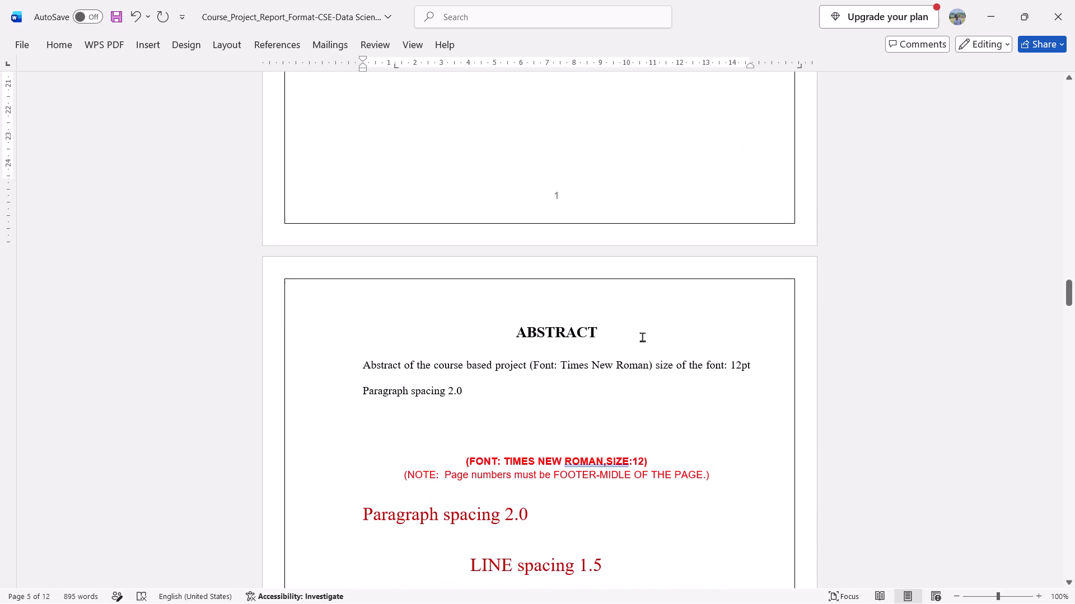
scroll(642, 337, "down", 1)
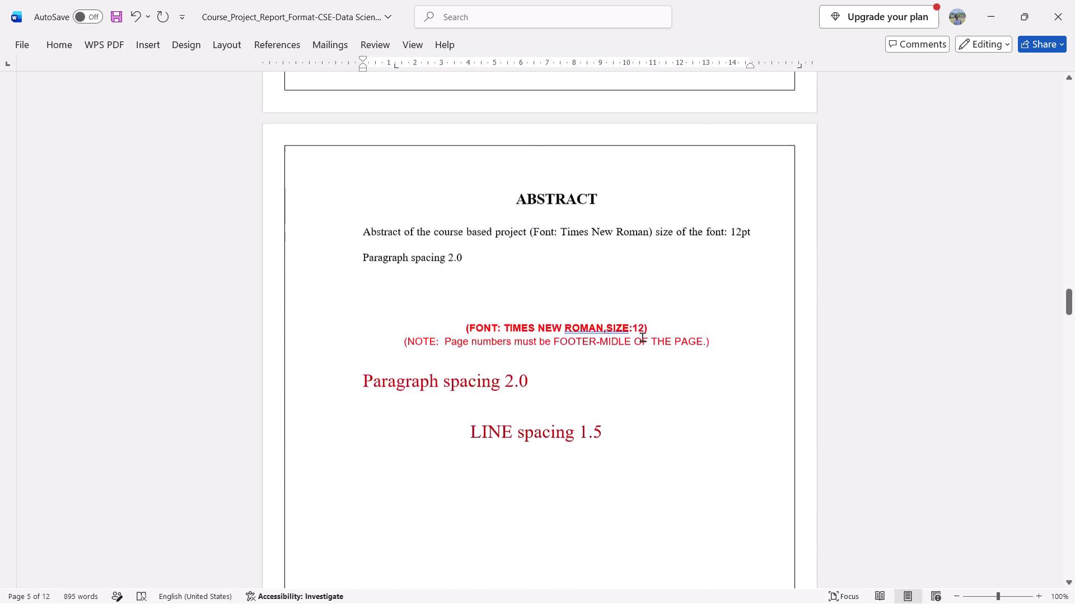
scroll(642, 337, "down", 1)
scroll(642, 337, "up", 2)
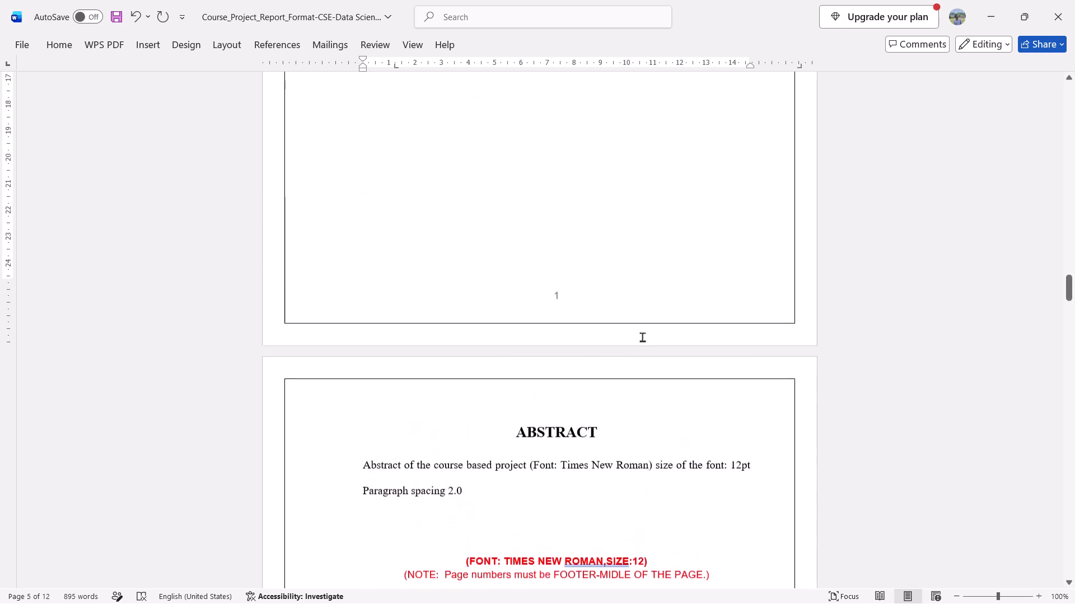
scroll(642, 337, "up", 1)
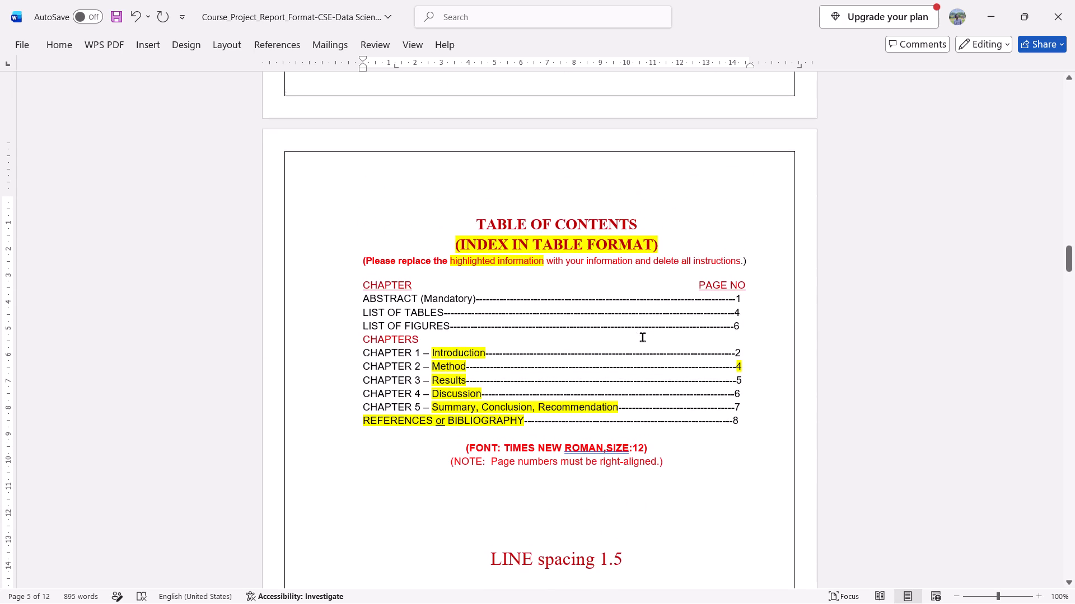
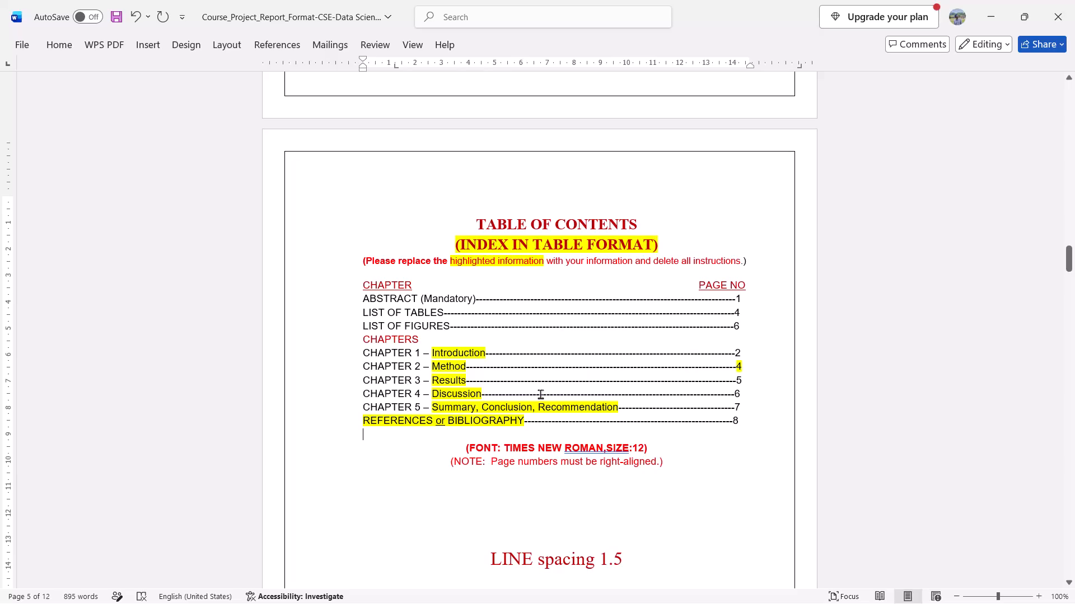
Examine the abstract page for its font, page number and spacing instructions.
scroll(540, 394, "down", 2)
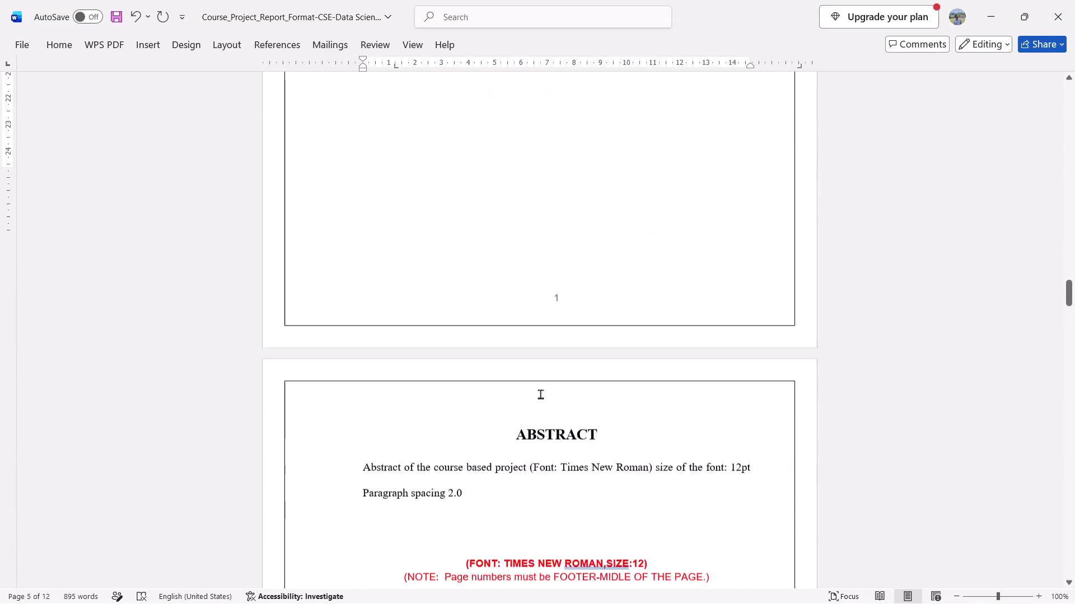
scroll(540, 394, "down", 1)
Switch from the report document to another open window.
key("alt+Tab")
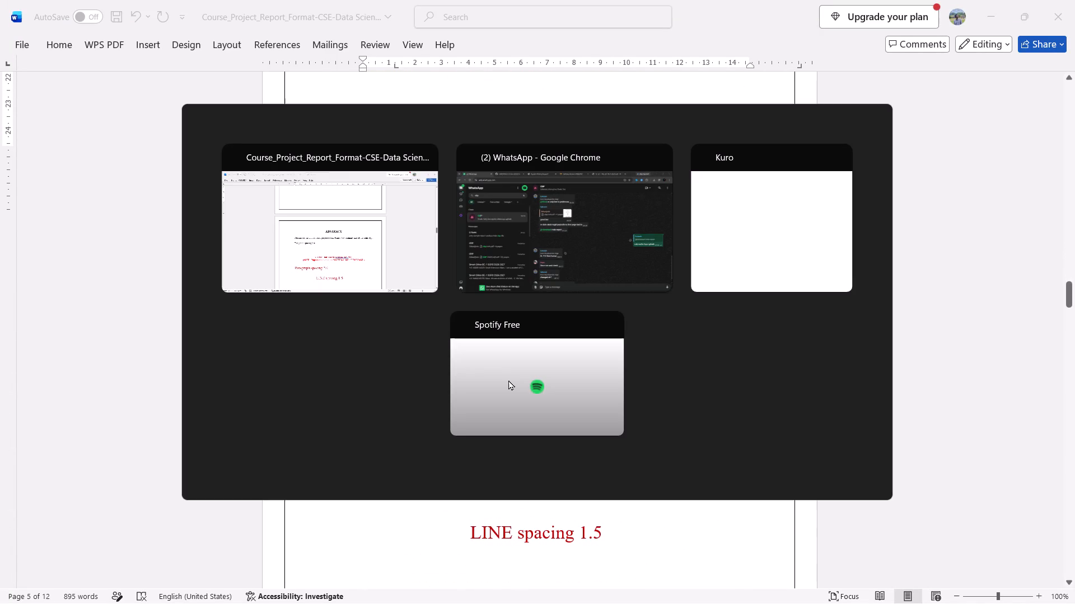